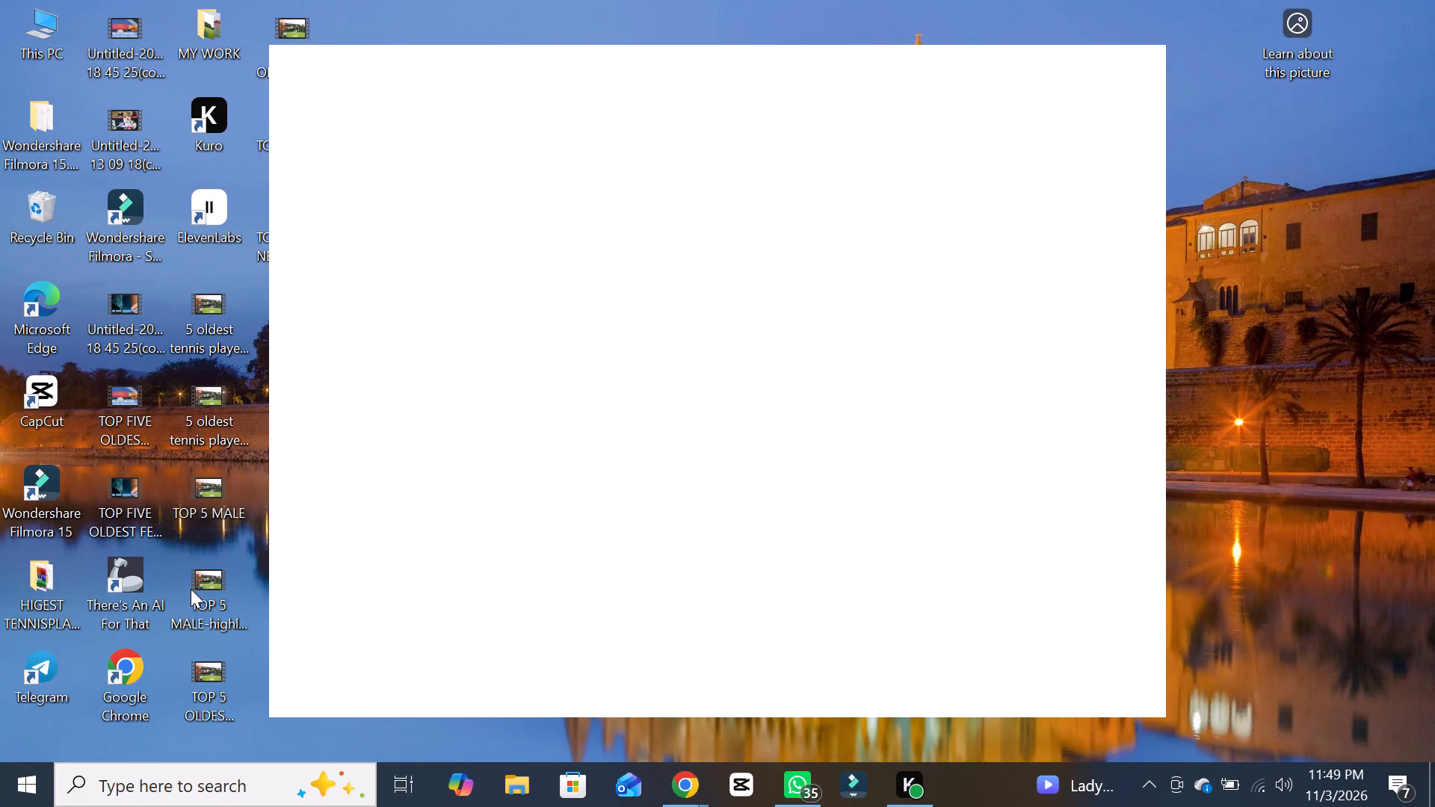
Play the TOP 5 OLDEST TENNIS PLAYERS video from the desktop and skim forward through its last third to about 4:48.
double_click(203, 689)
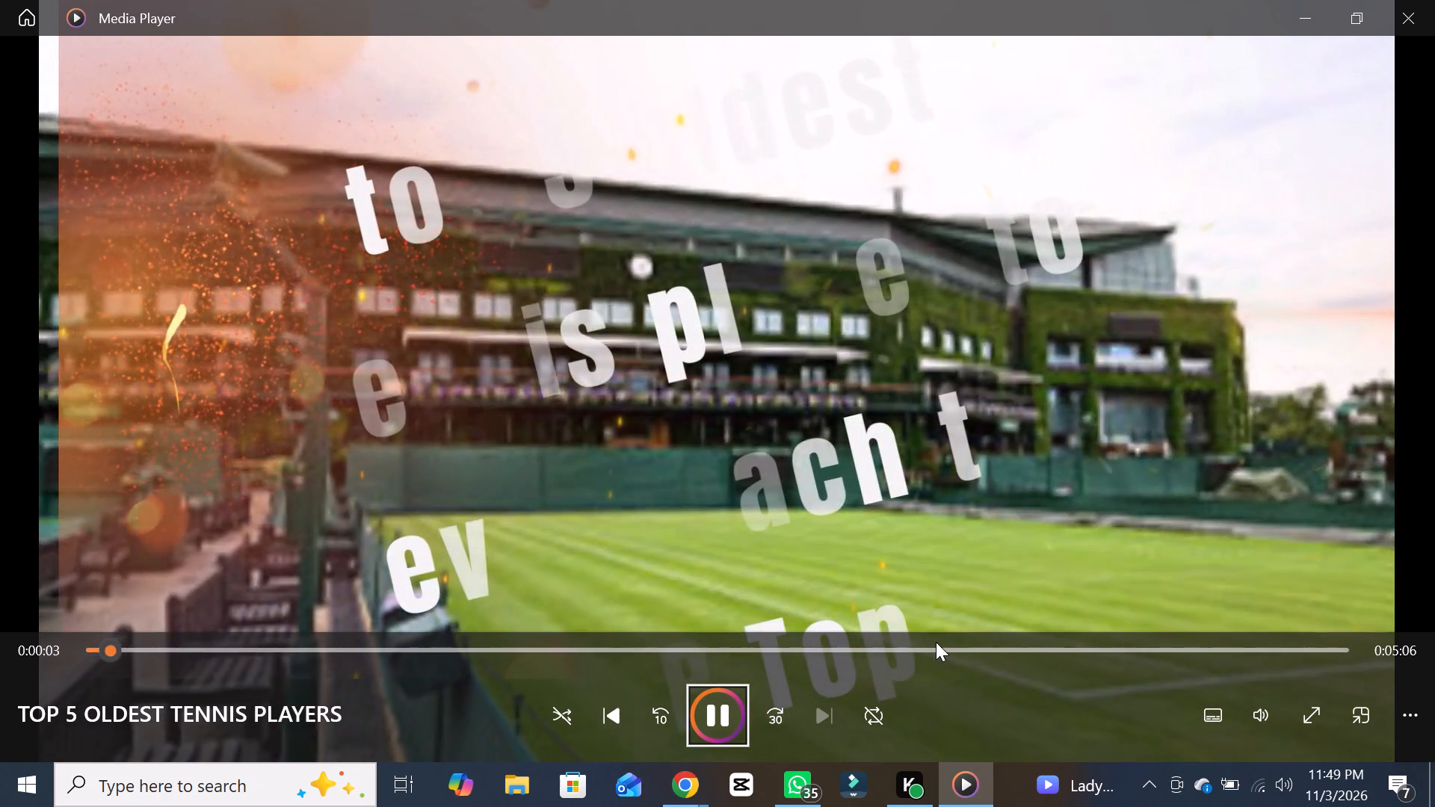
left_click(936, 642)
left_click(1049, 646)
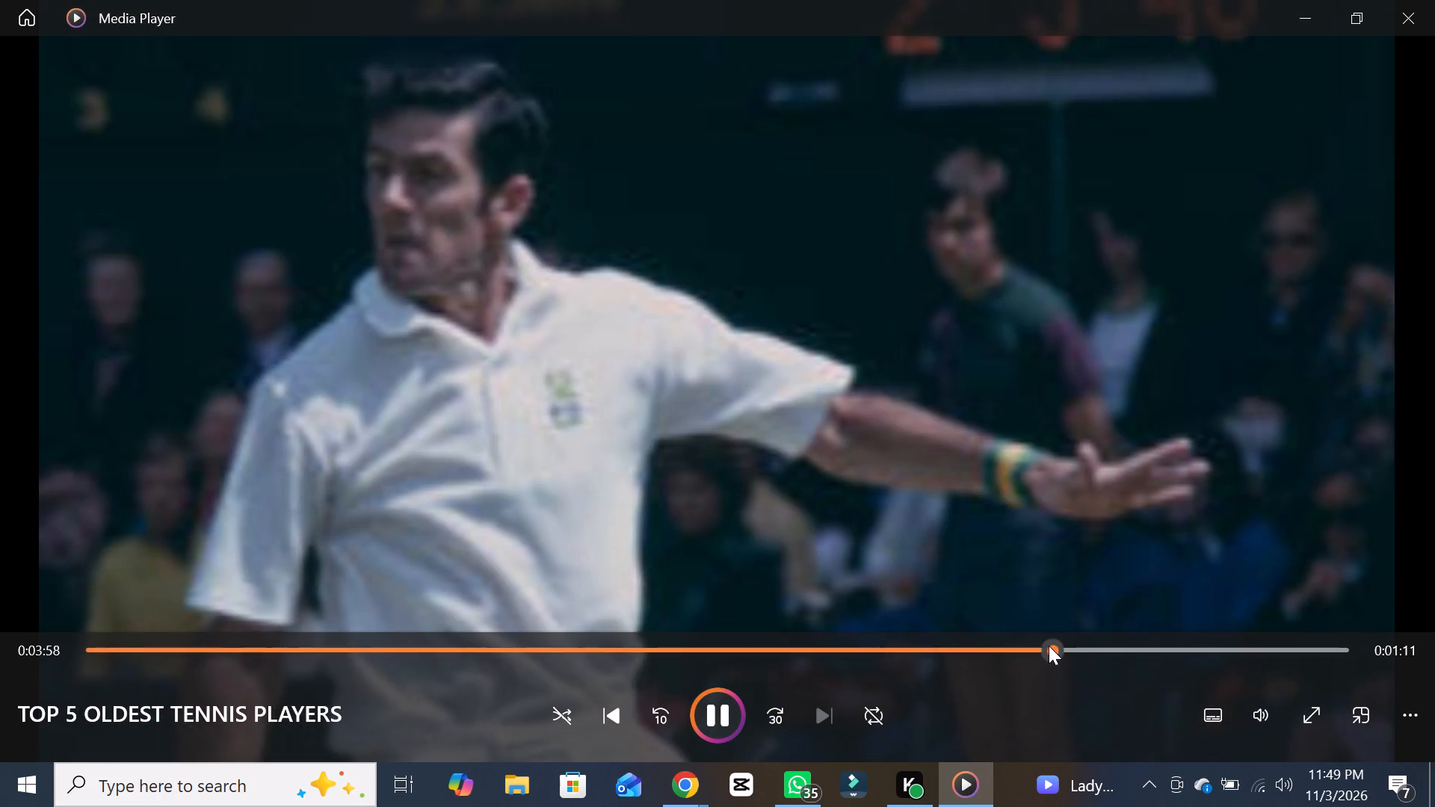
left_click(1106, 646)
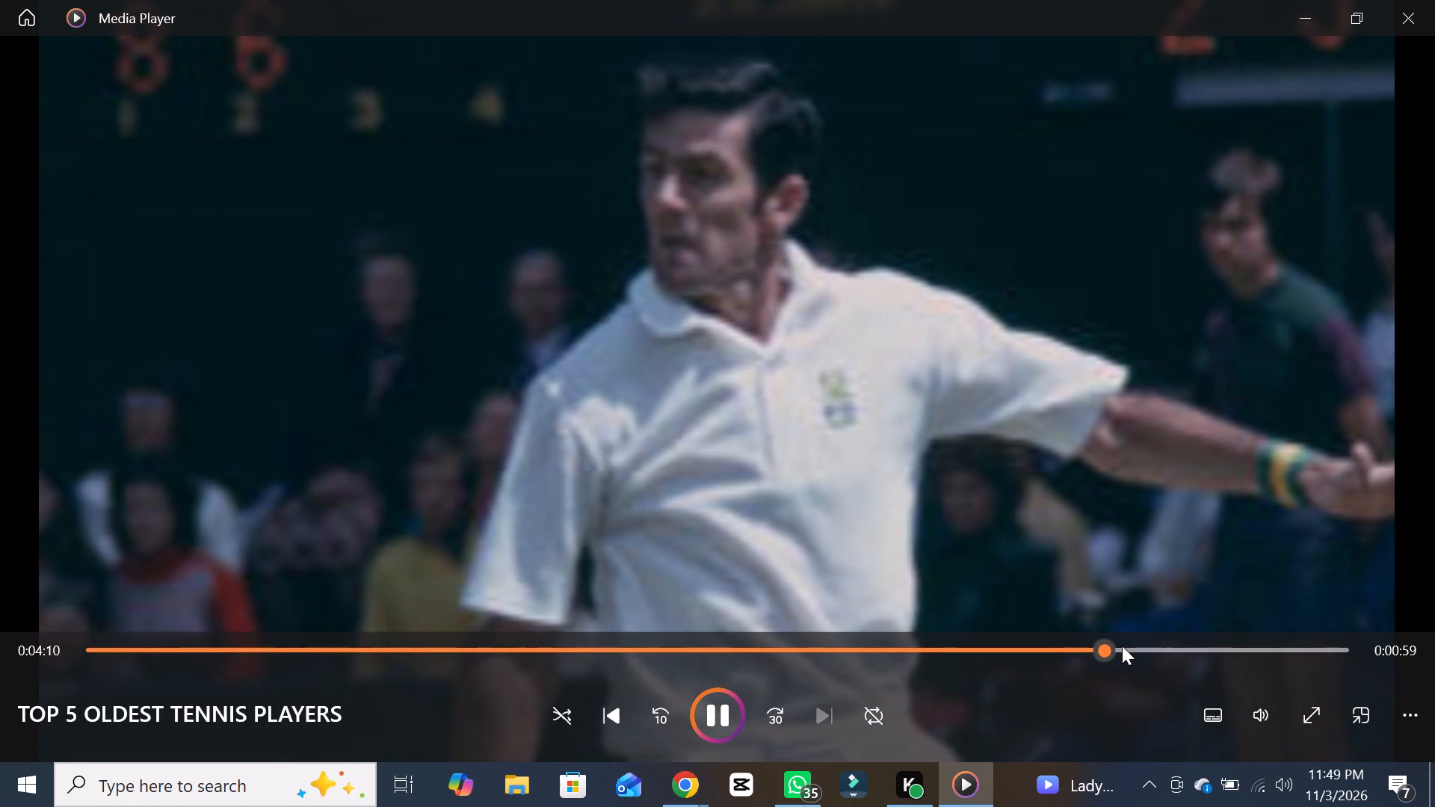
left_click(1141, 646)
left_click(1188, 643)
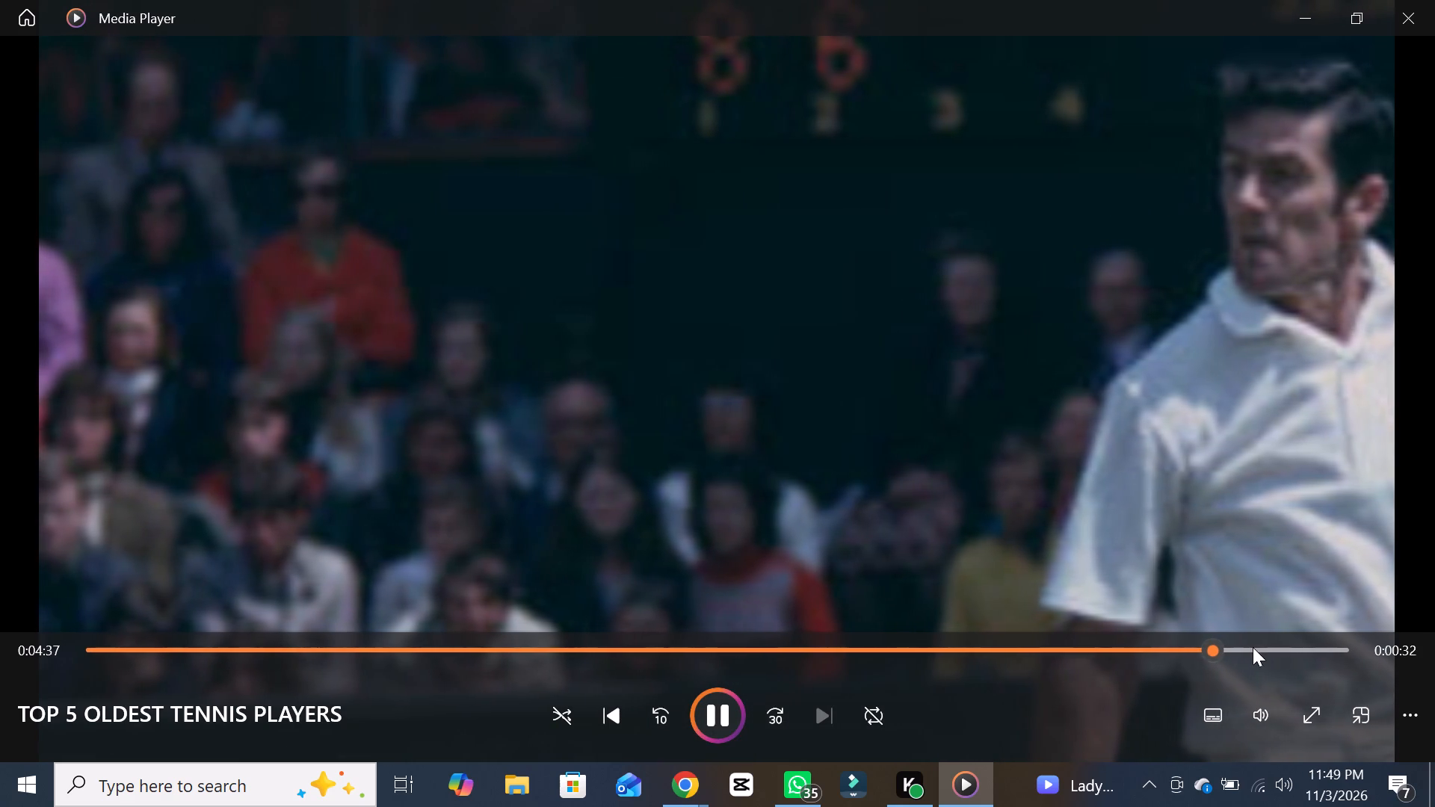
left_click(1253, 647)
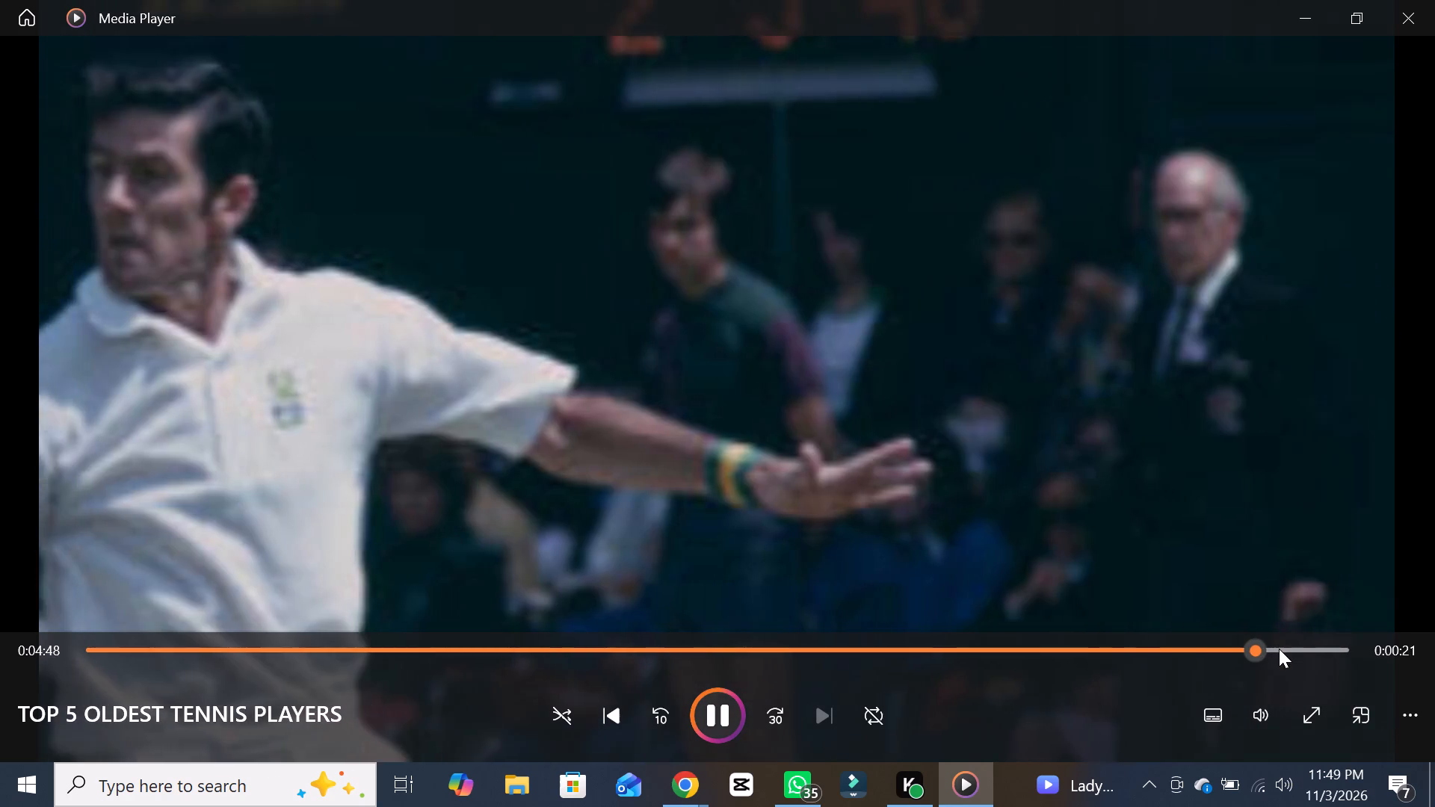
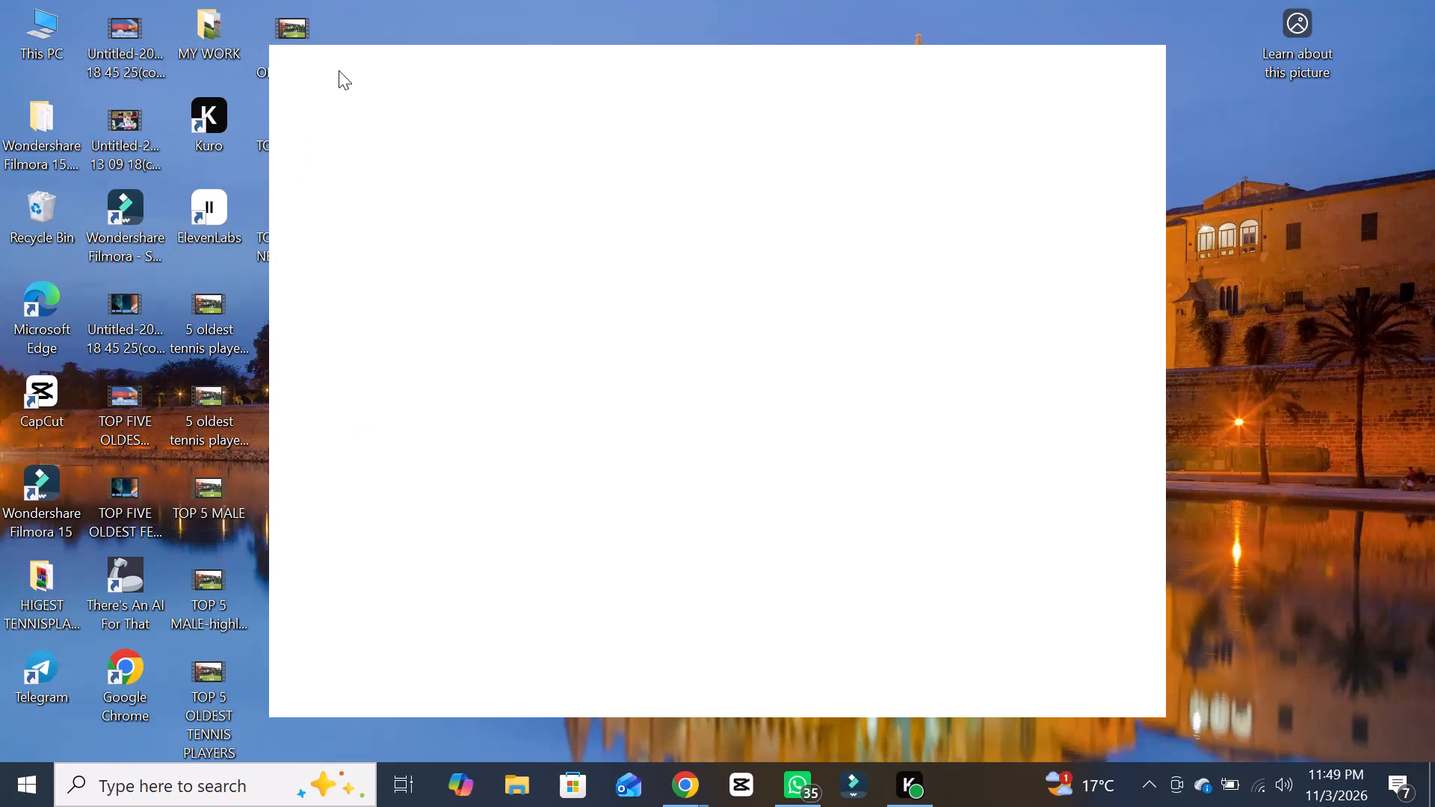
Play the TOP 5 MALE video from the desktop and skim forward through it from about 1:17 to about 4:44.
double_click(223, 500)
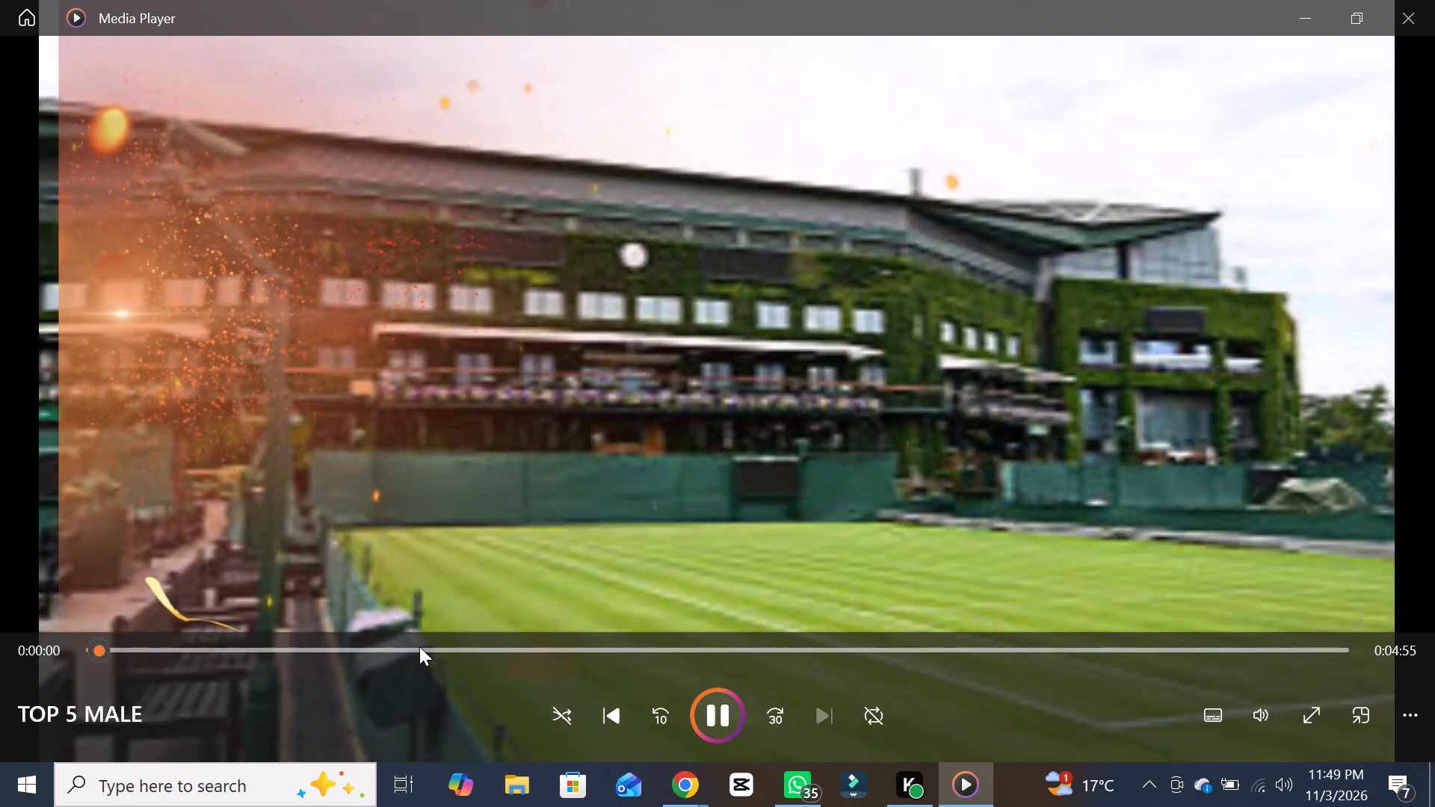
left_click(420, 646)
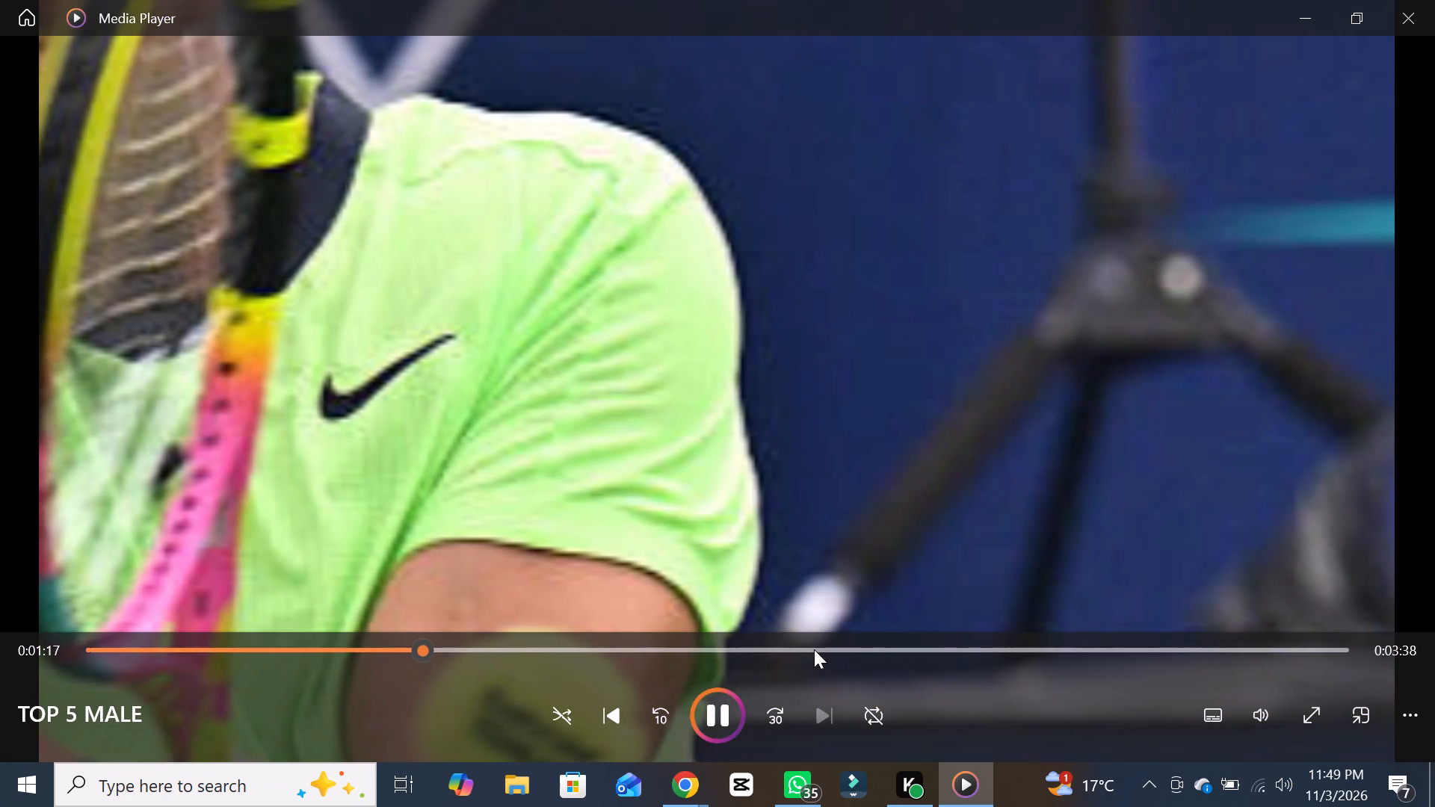
left_click(814, 649)
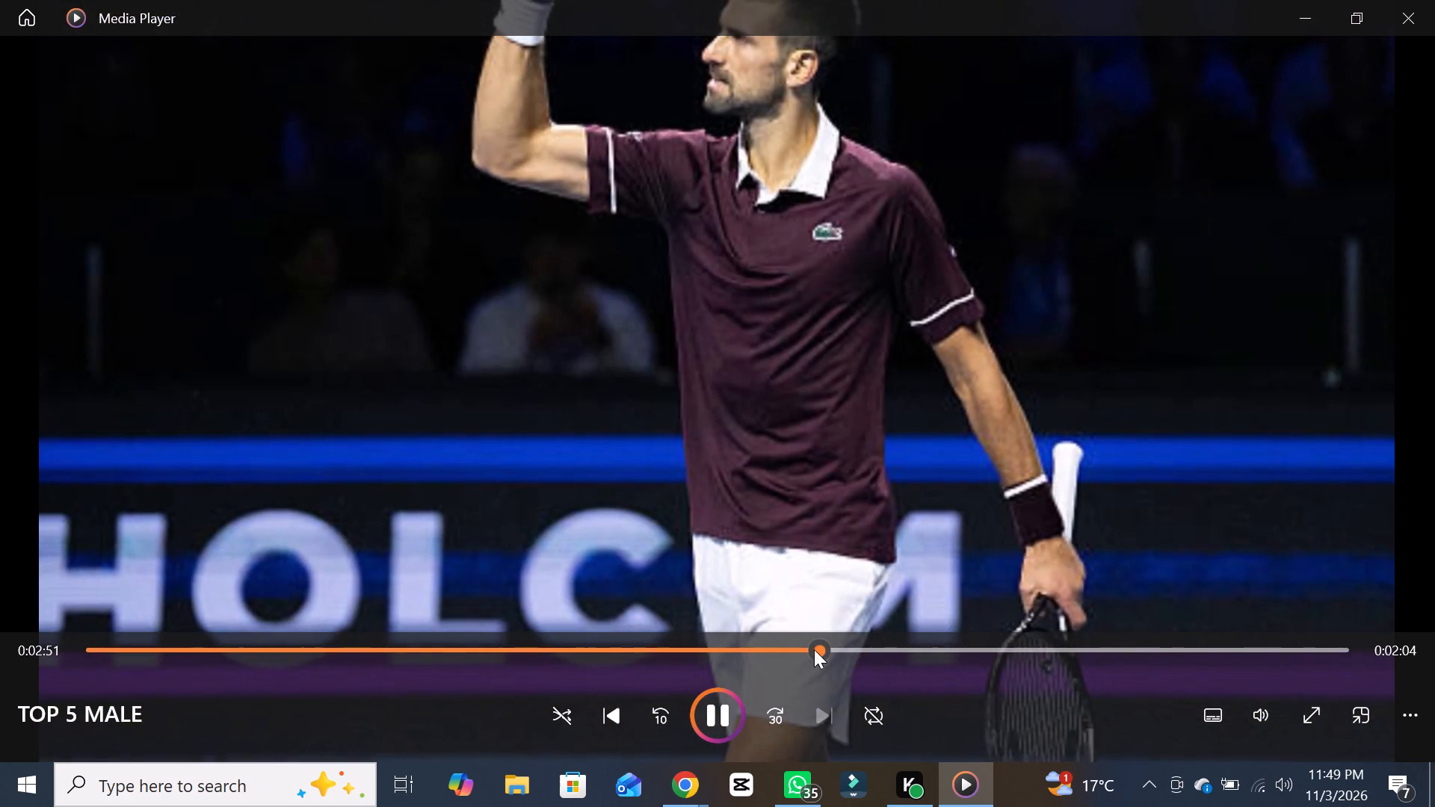
left_click(918, 650)
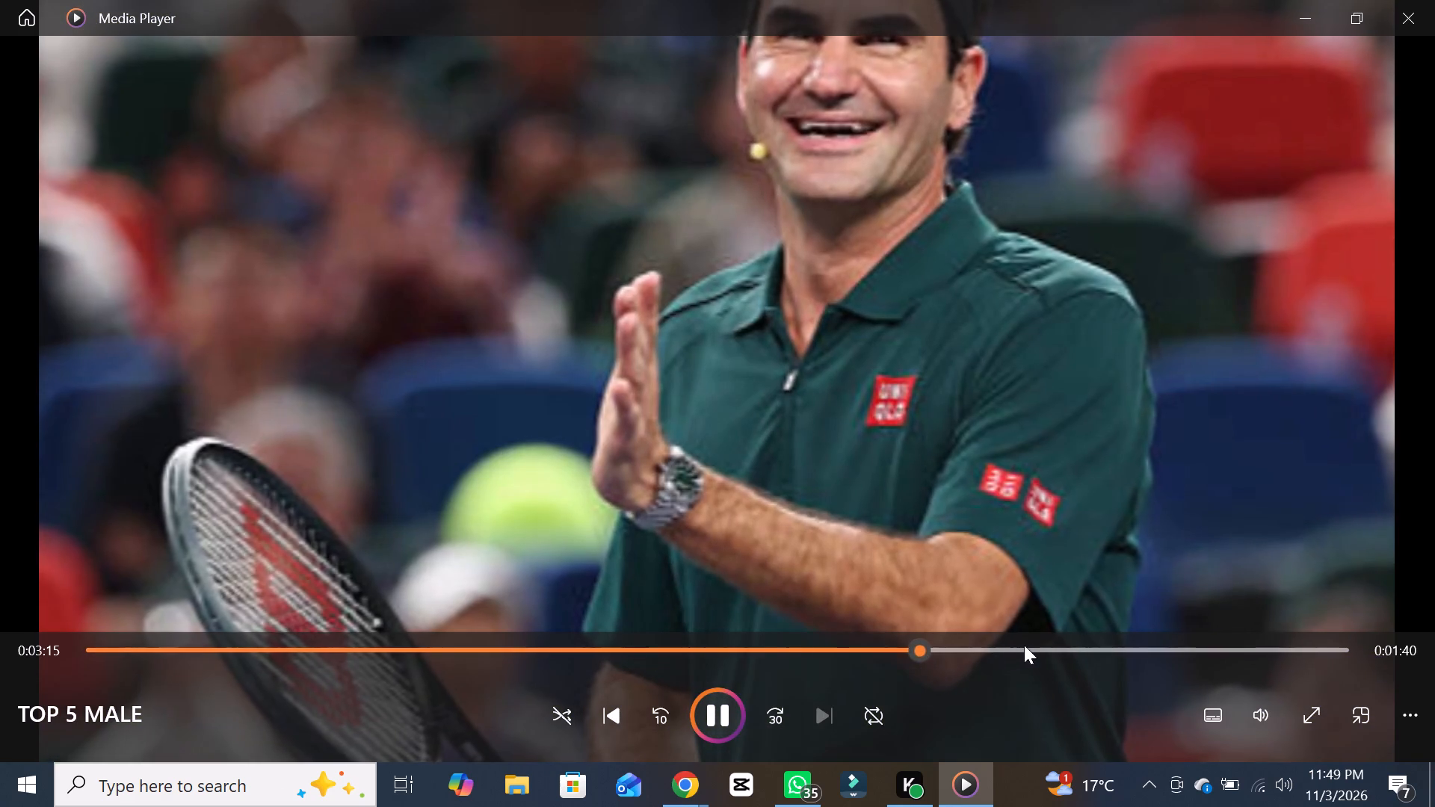
left_click(1024, 645)
left_click(1081, 649)
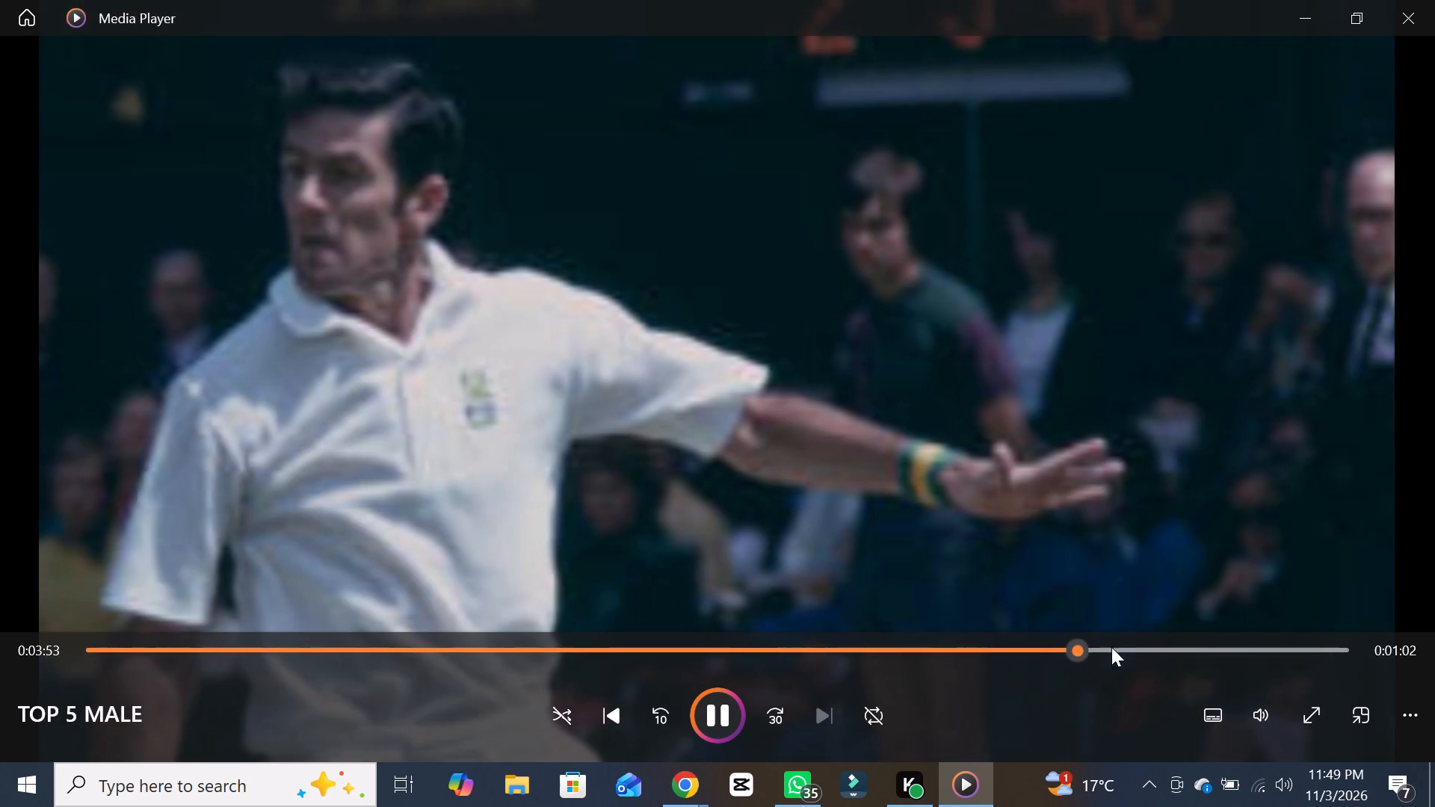
left_click(1152, 644)
left_click(1200, 643)
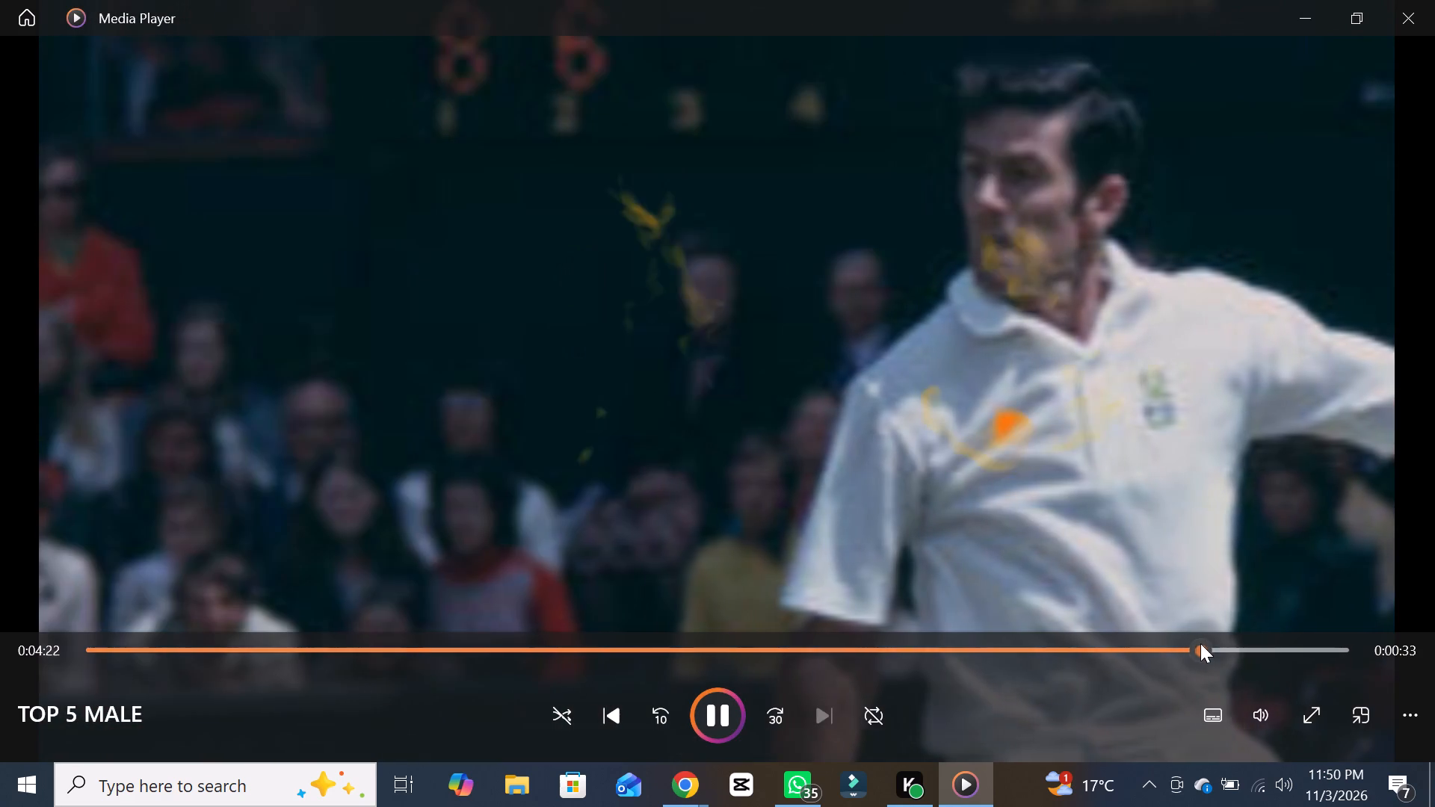
left_click(1244, 643)
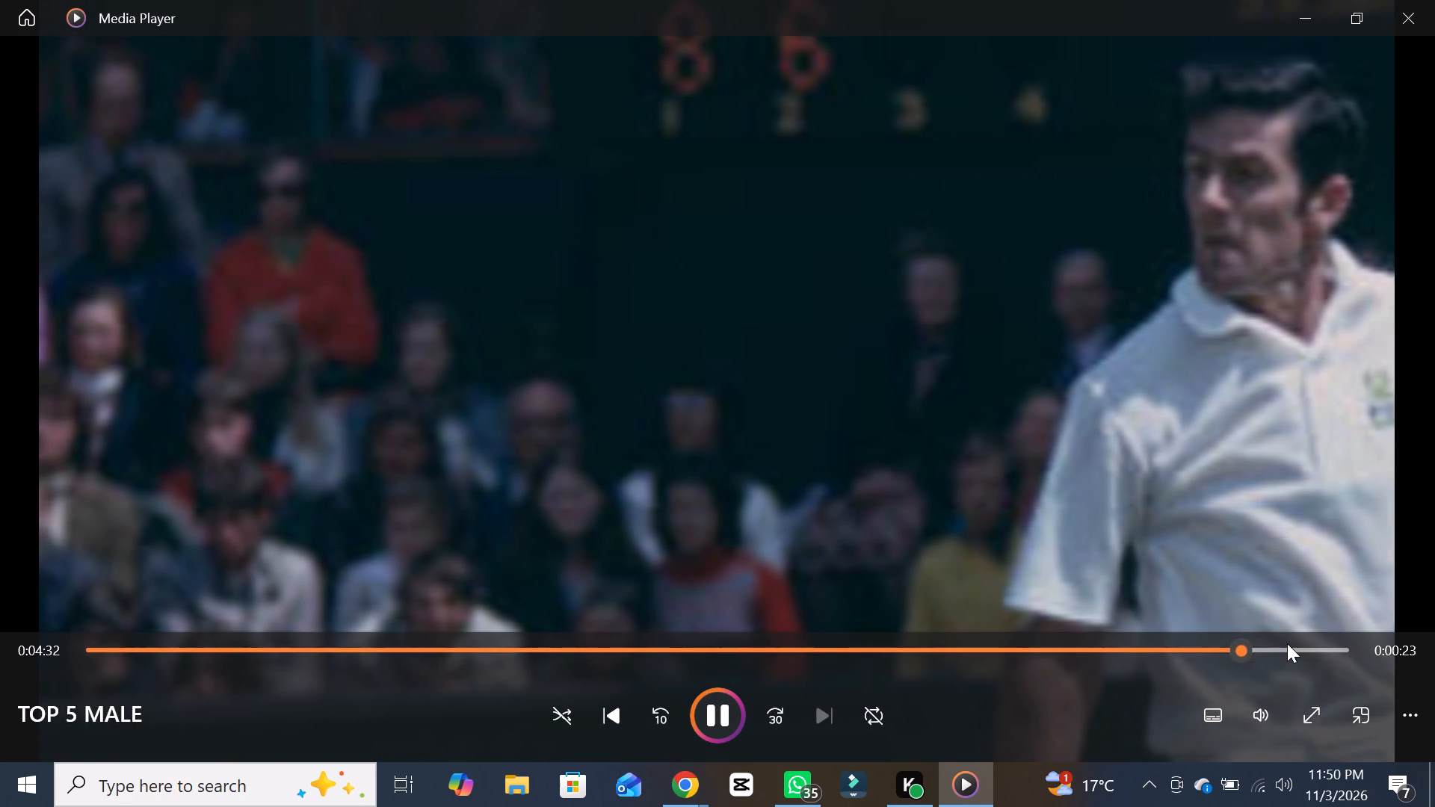
left_click(1287, 643)
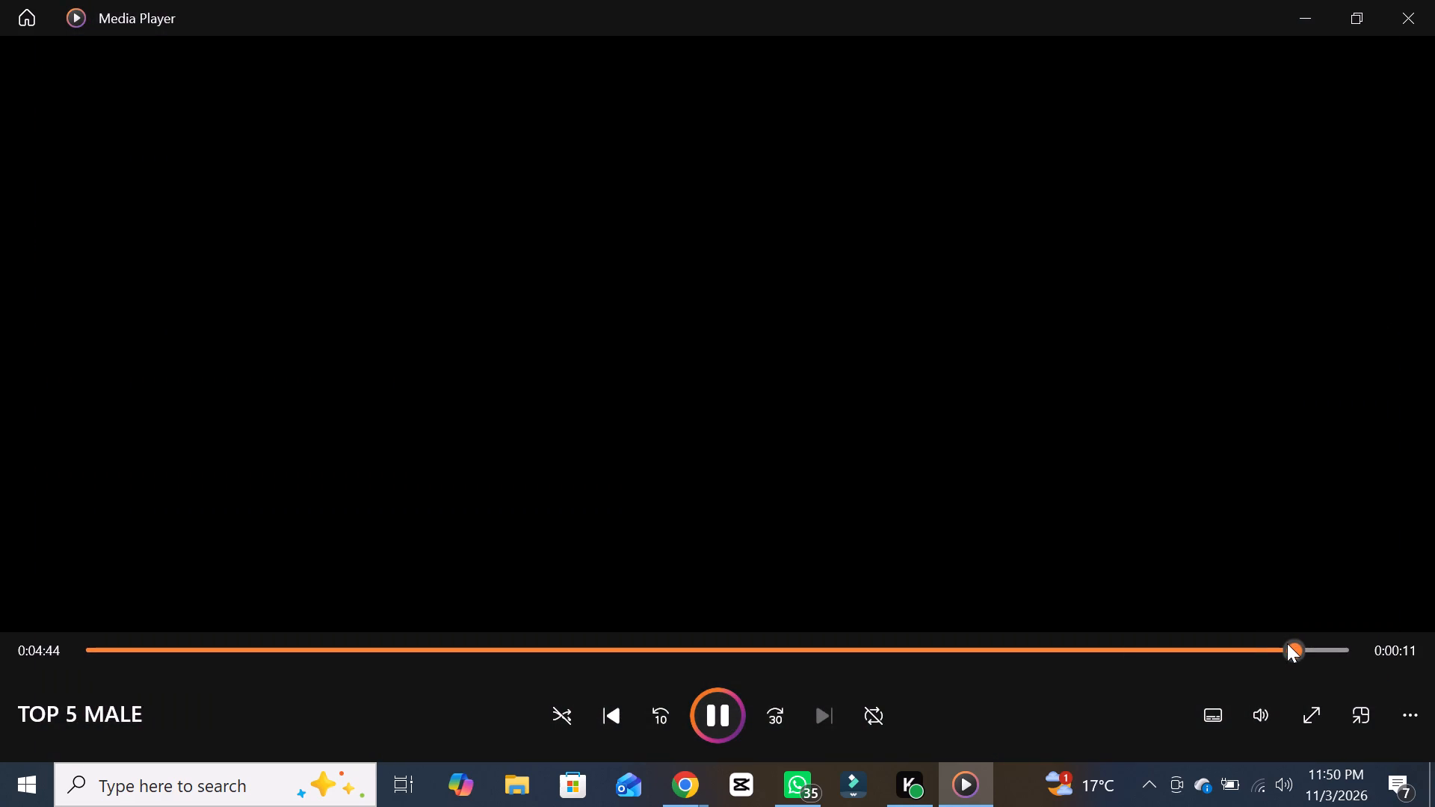
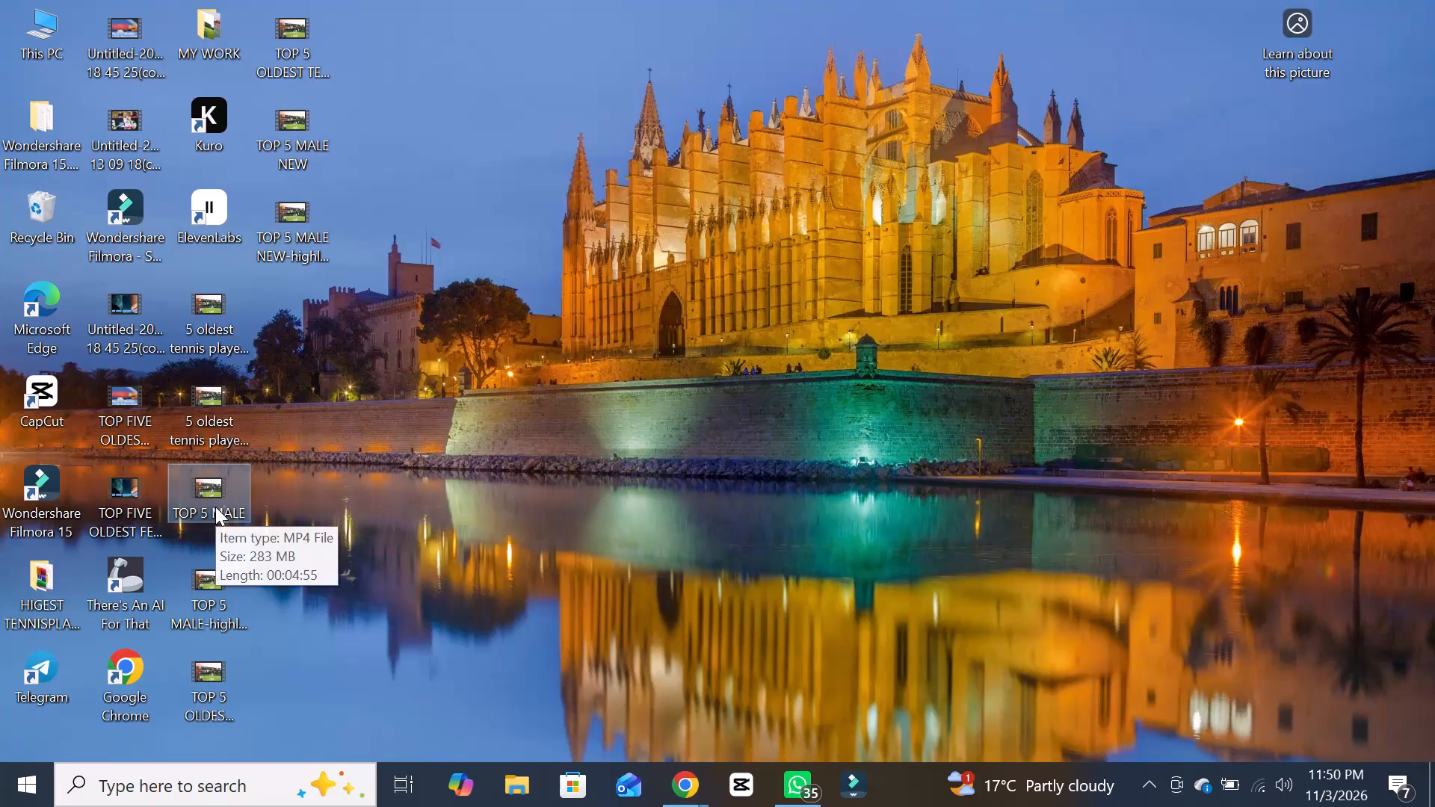
Delete the TOP 5 MALE video from the desktop.
right_click(215, 507)
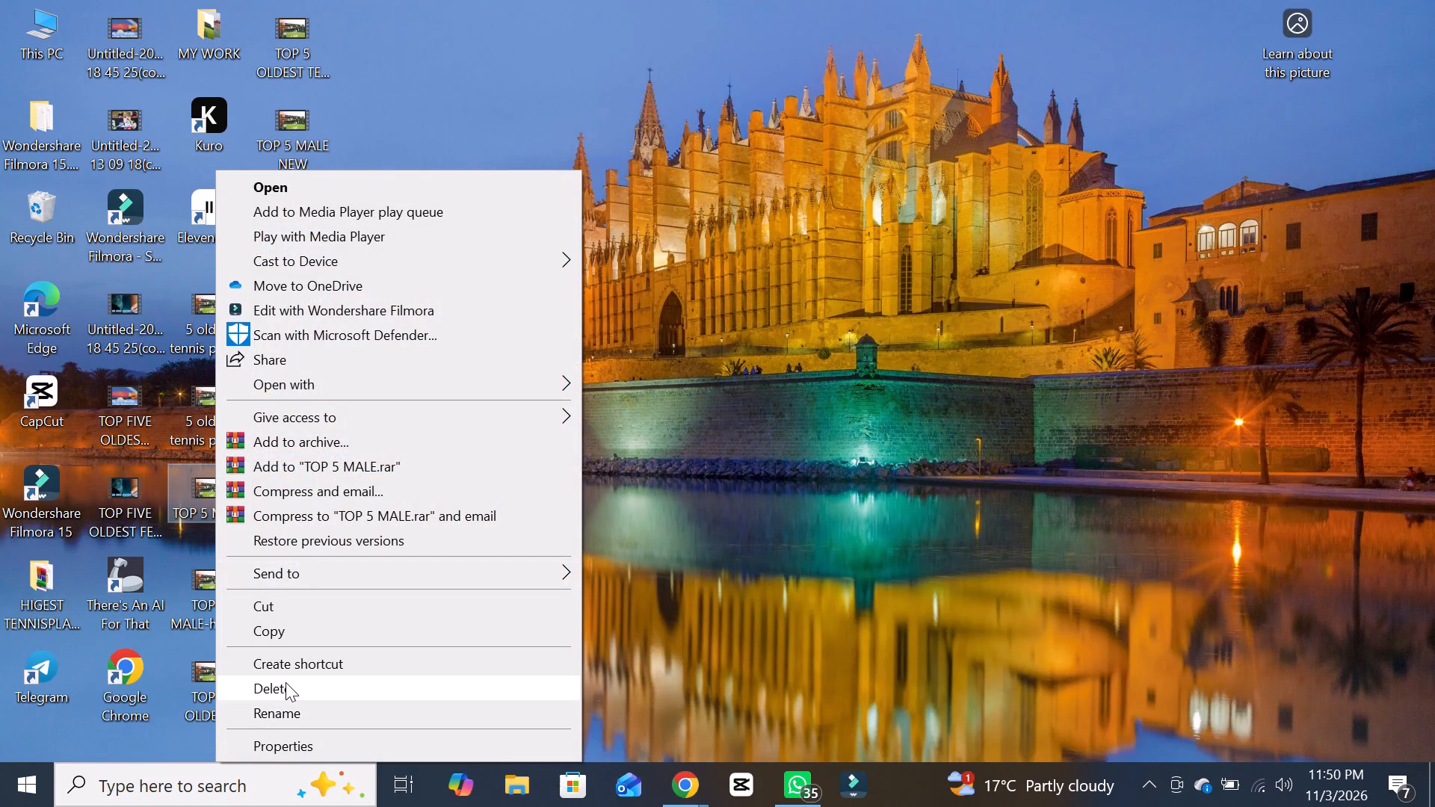
left_click(286, 681)
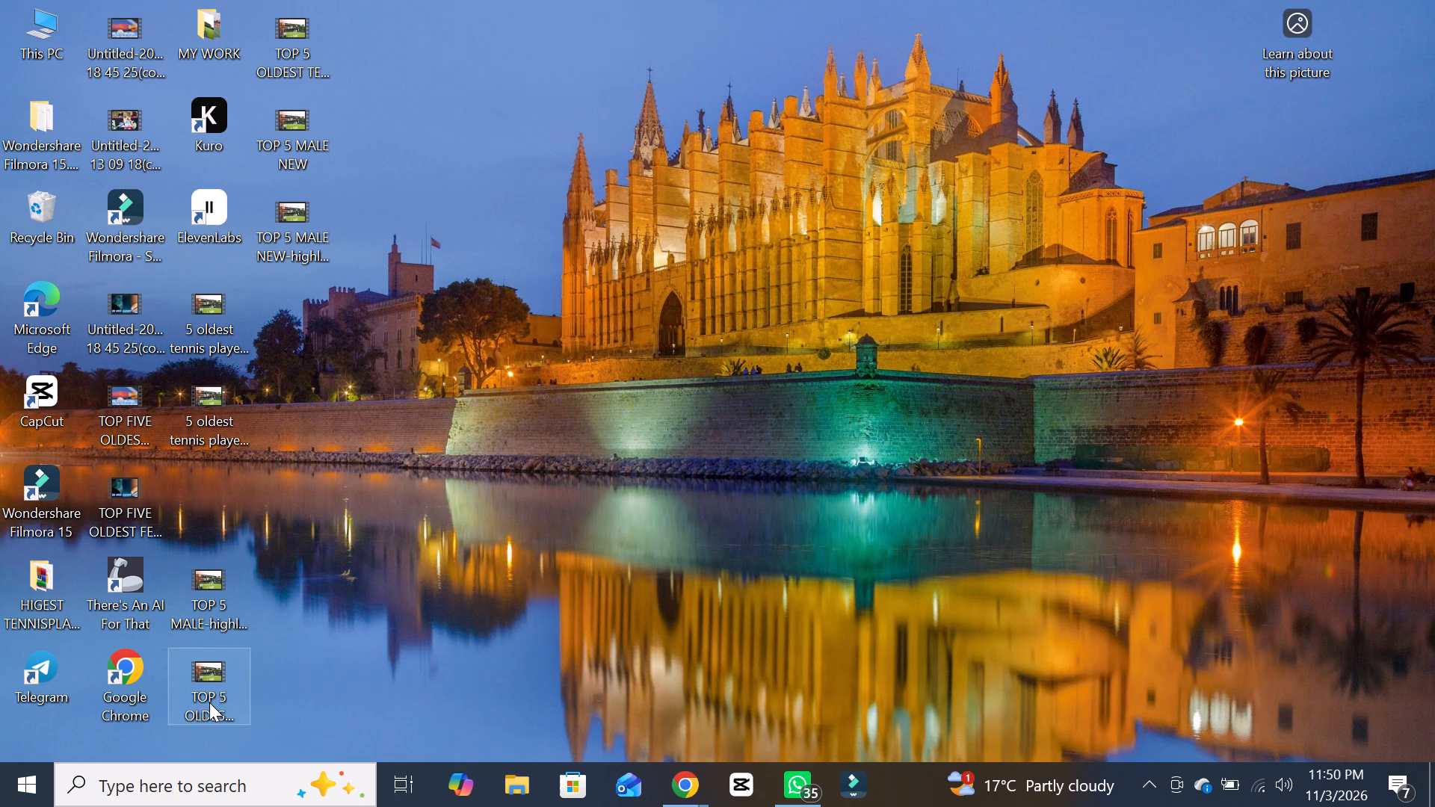
Play the TOP 5 MALE-highlight video from the desktop, skim forward from about 0:28 to near its end, and close it.
triple_click(215, 616)
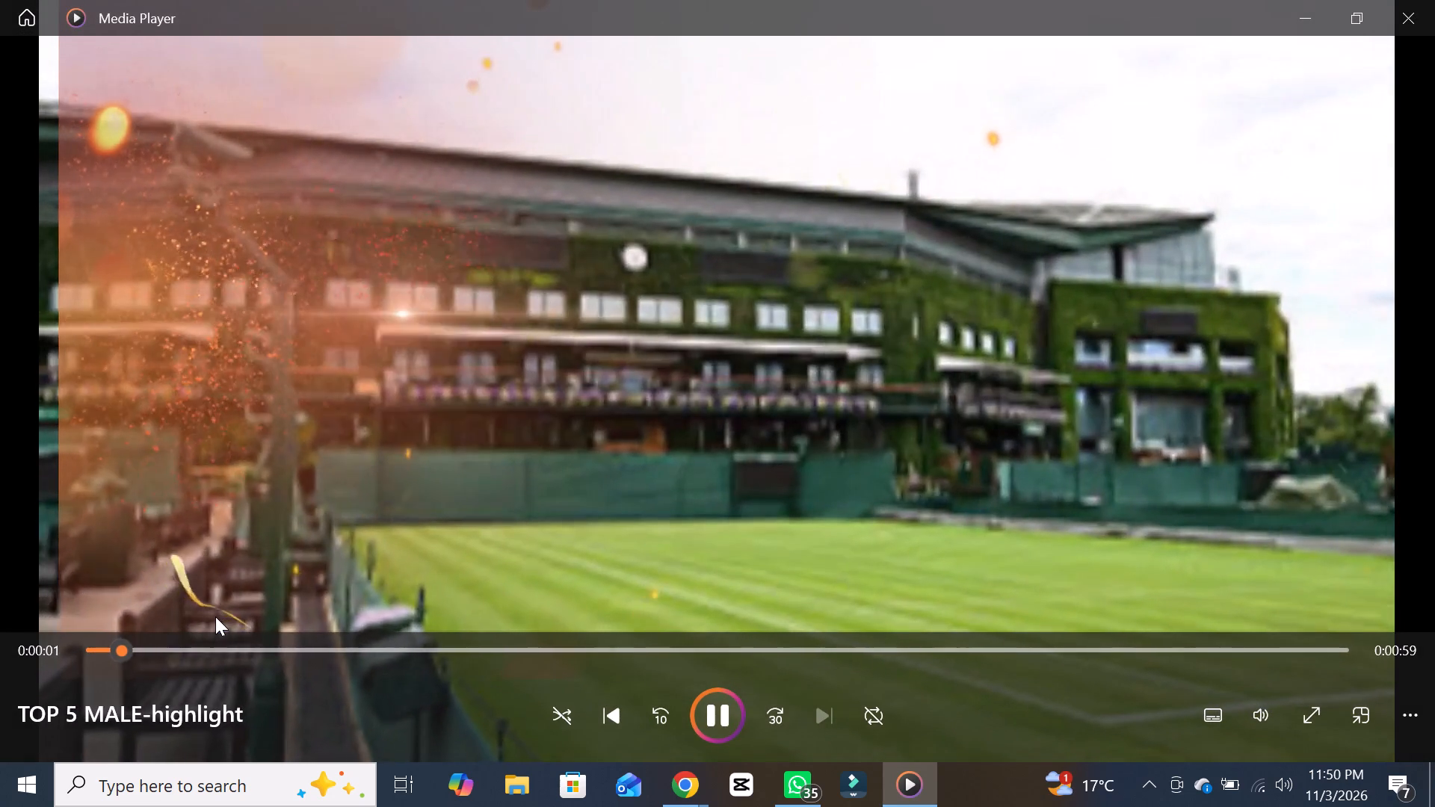
left_click(215, 616)
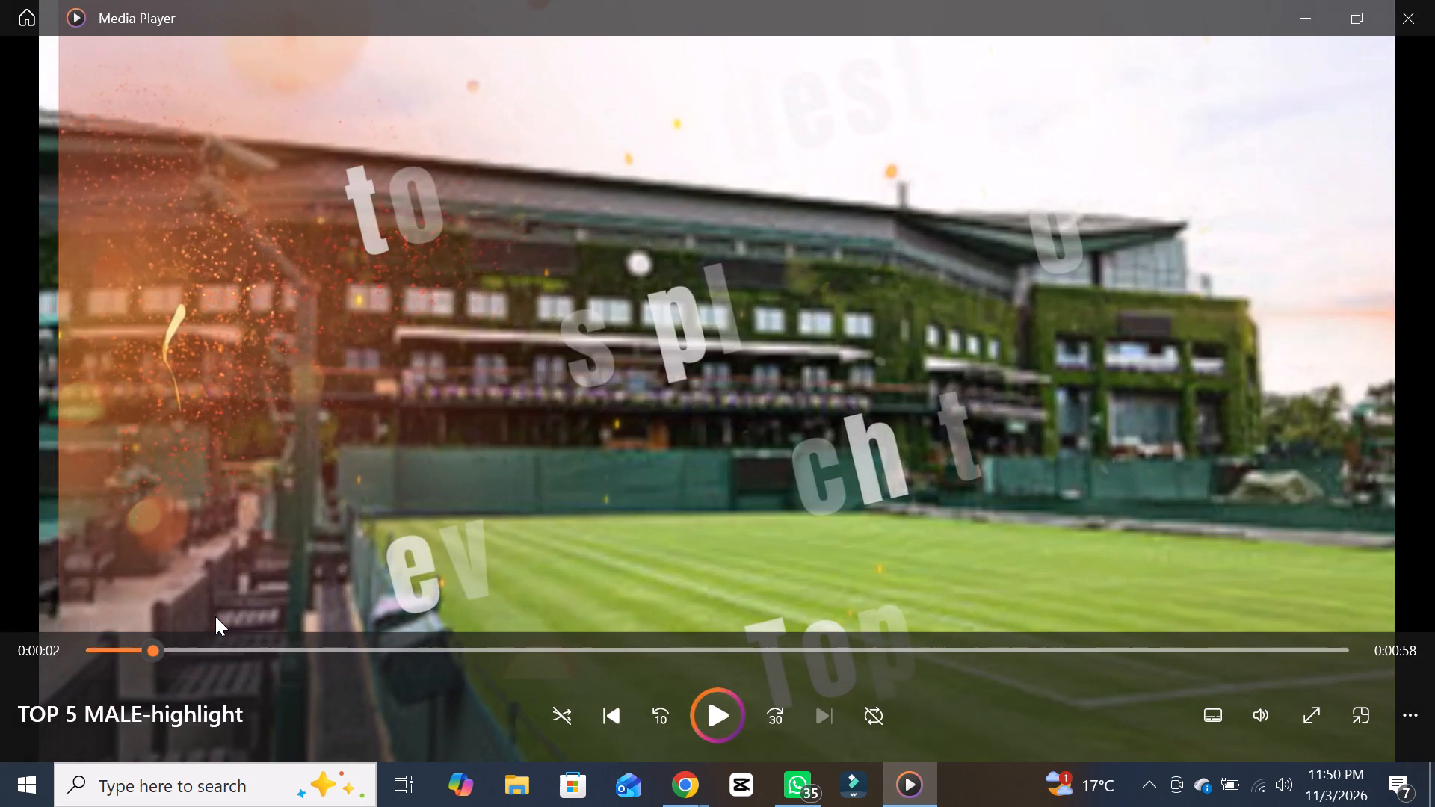
left_click(215, 616)
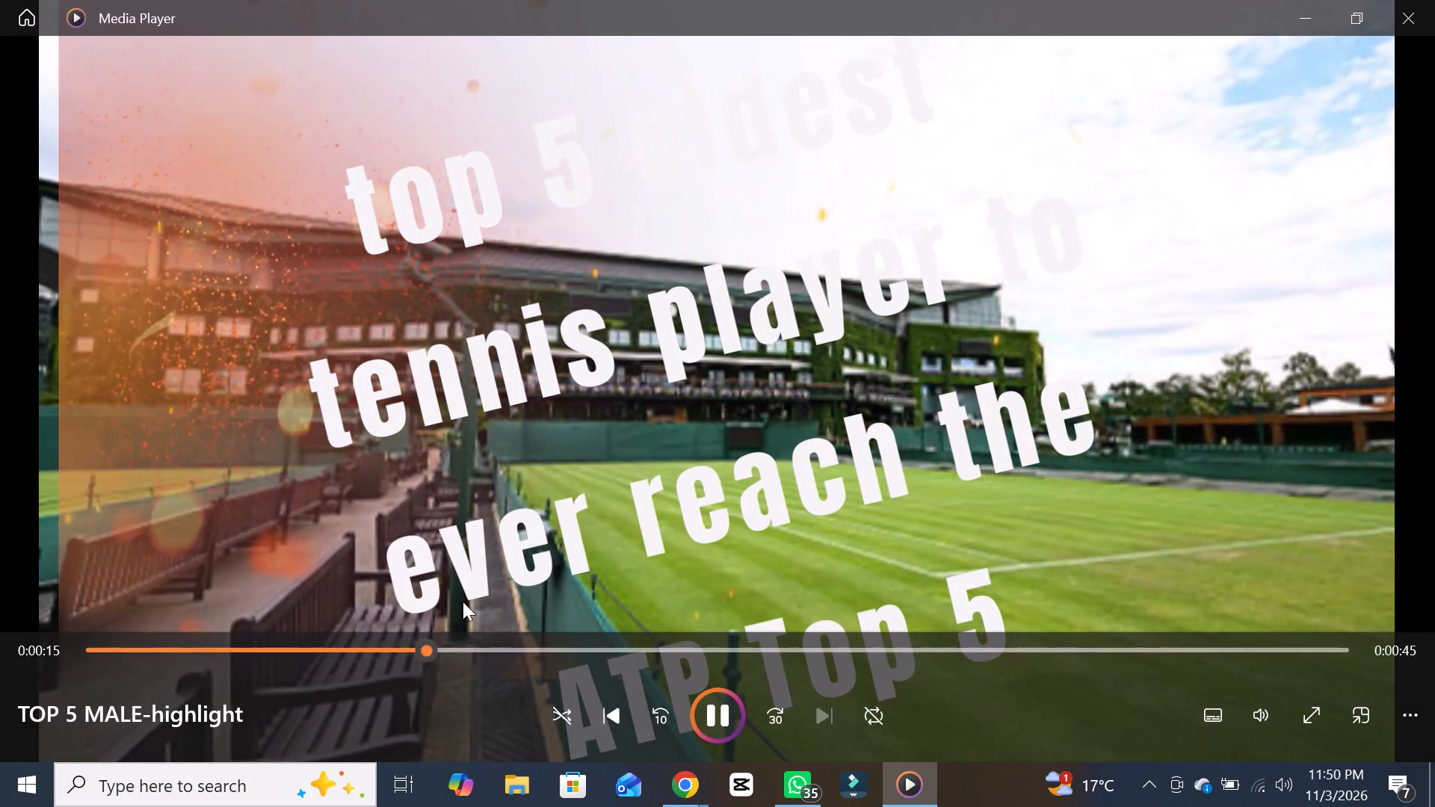
left_click(674, 656)
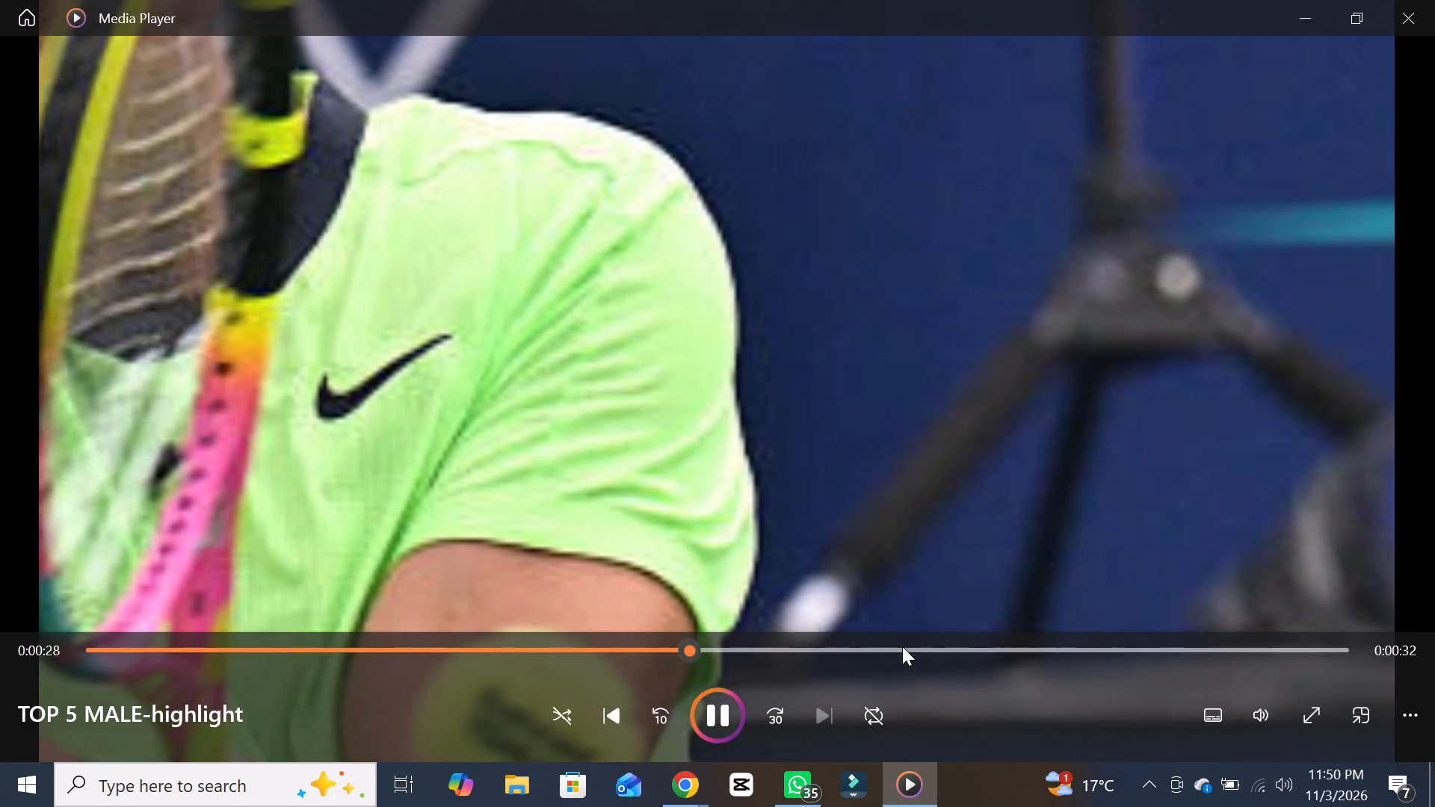
left_click(922, 651)
left_click(1123, 652)
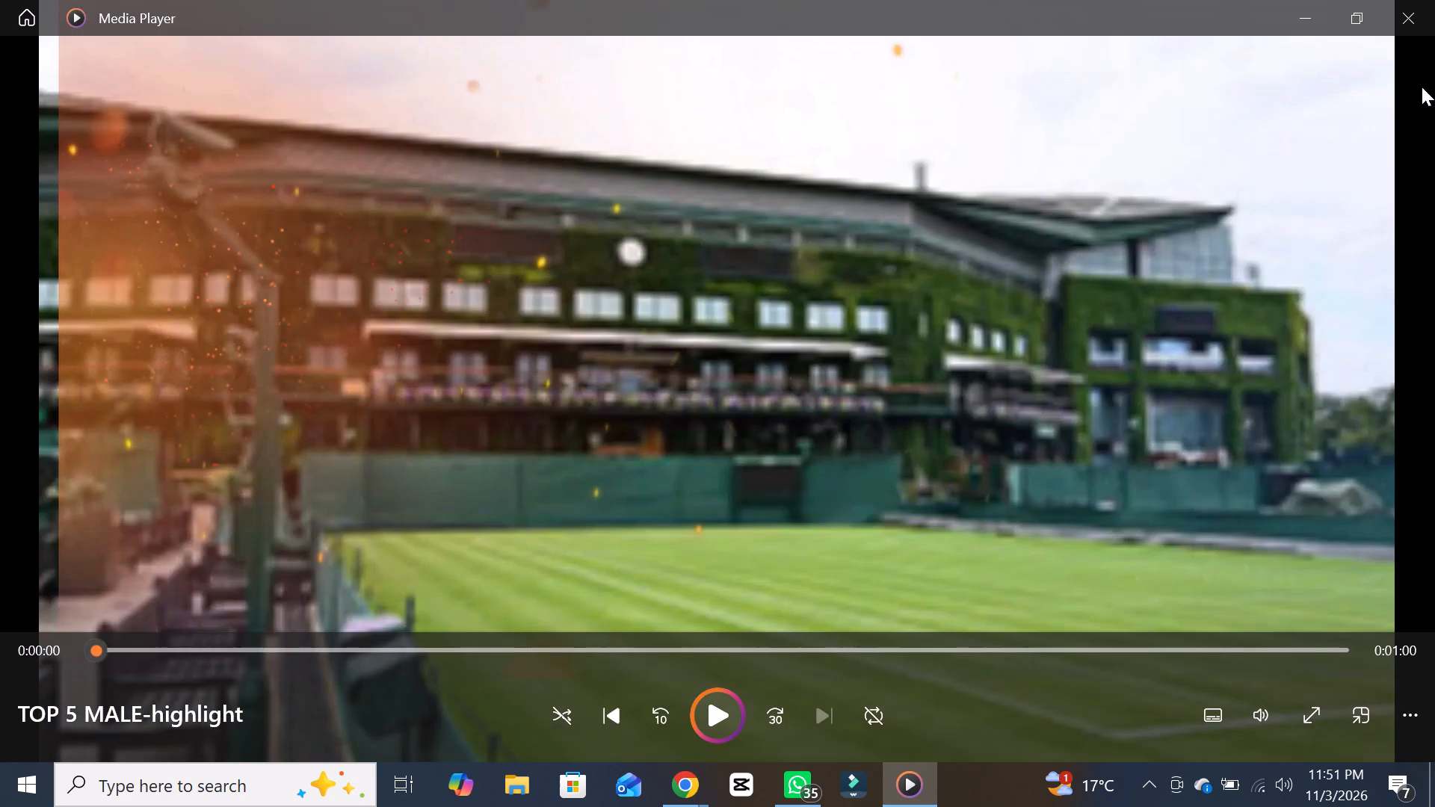
left_click(1415, 28)
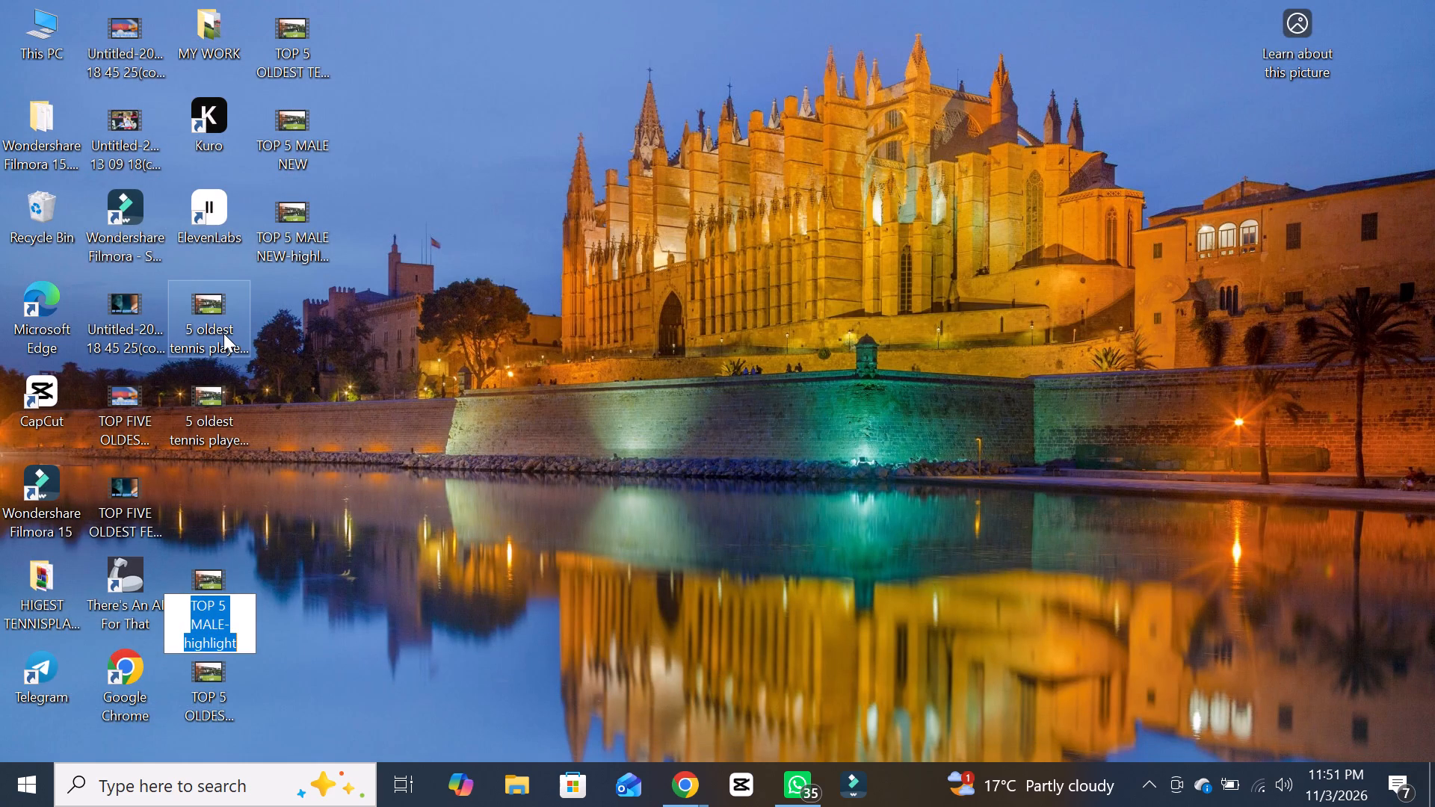
Play the TOP 5 MALE NEW-highlight video from the desktop, skim forward from about 0:36 past 0:54, and close it.
double_click(279, 248)
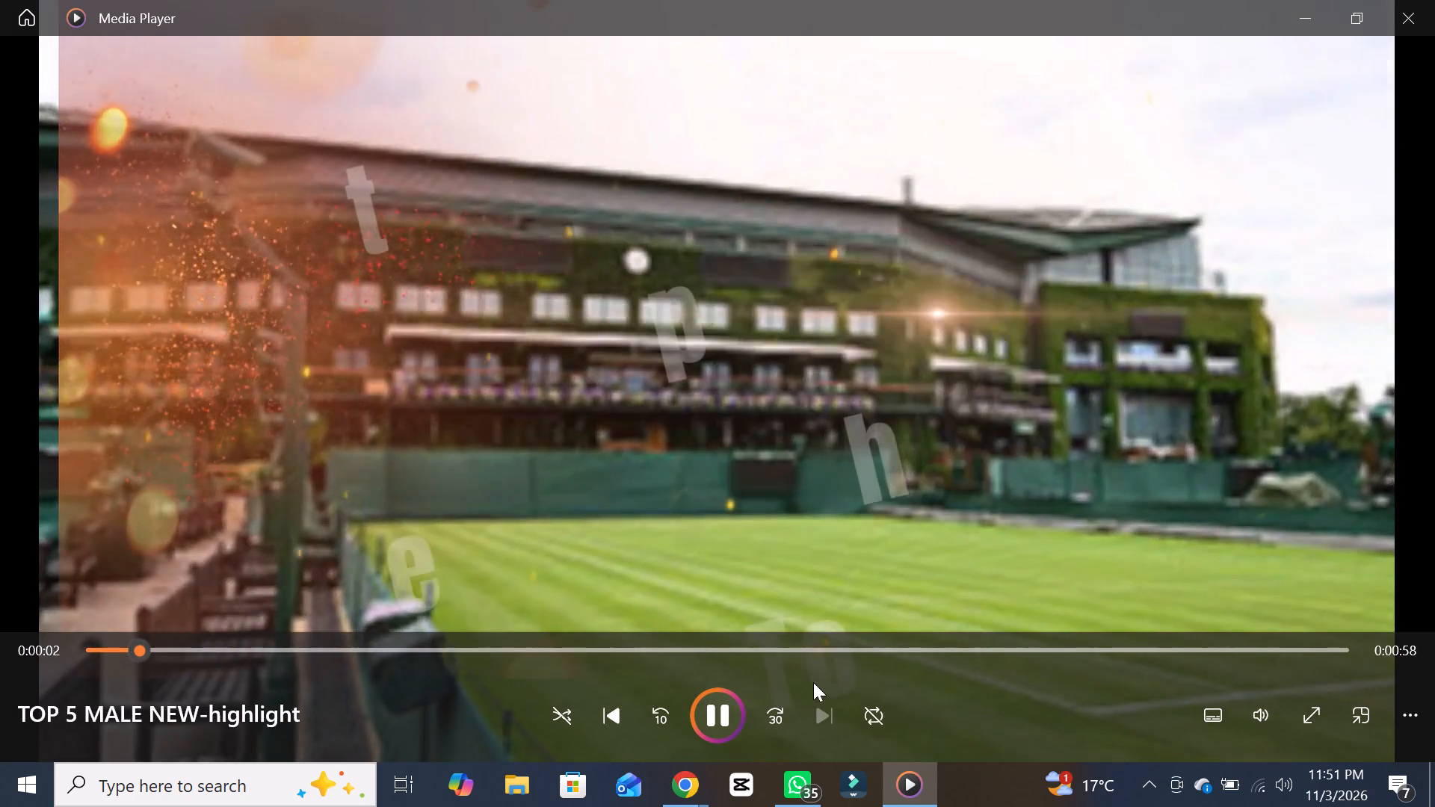
left_click(857, 657)
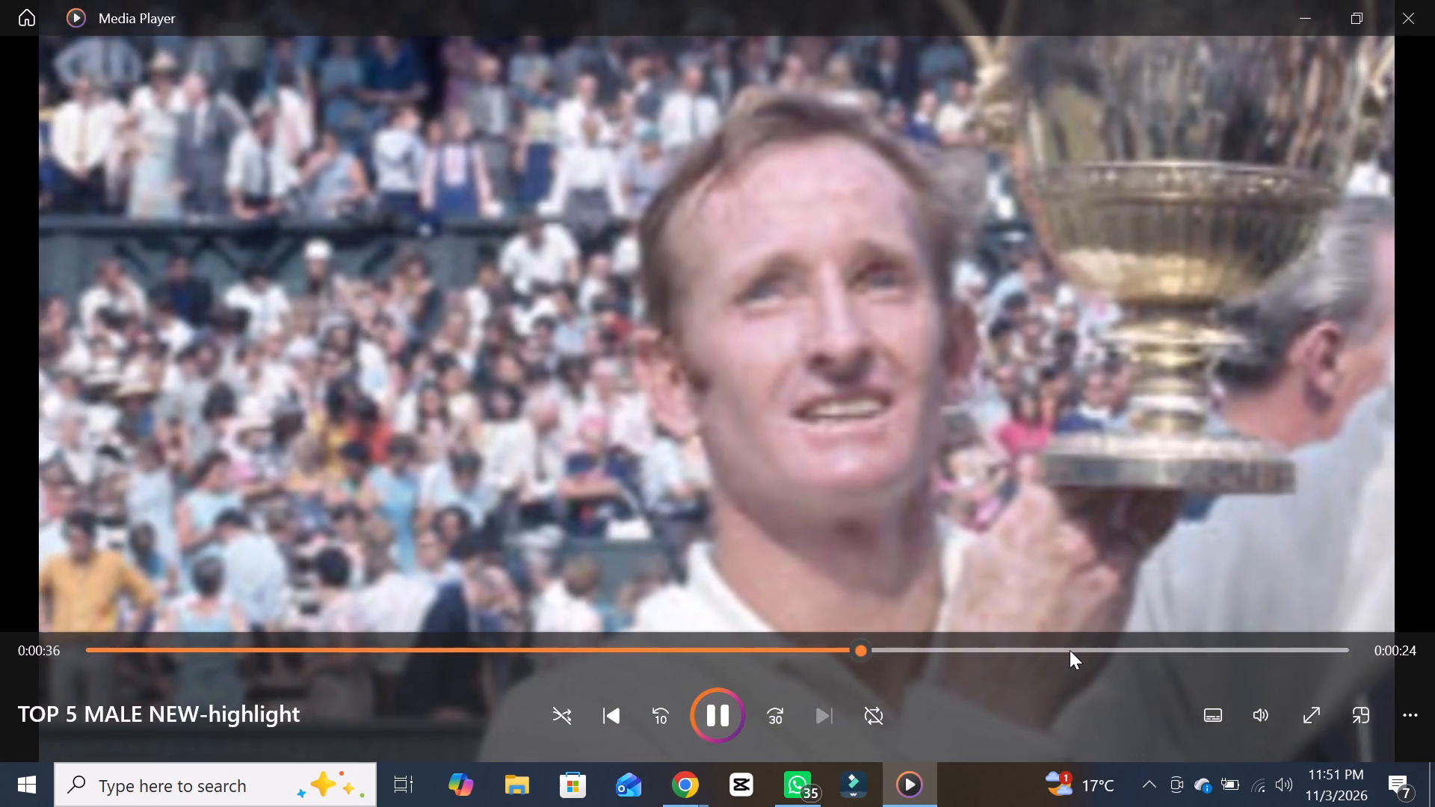
left_click(1070, 650)
left_click(1210, 654)
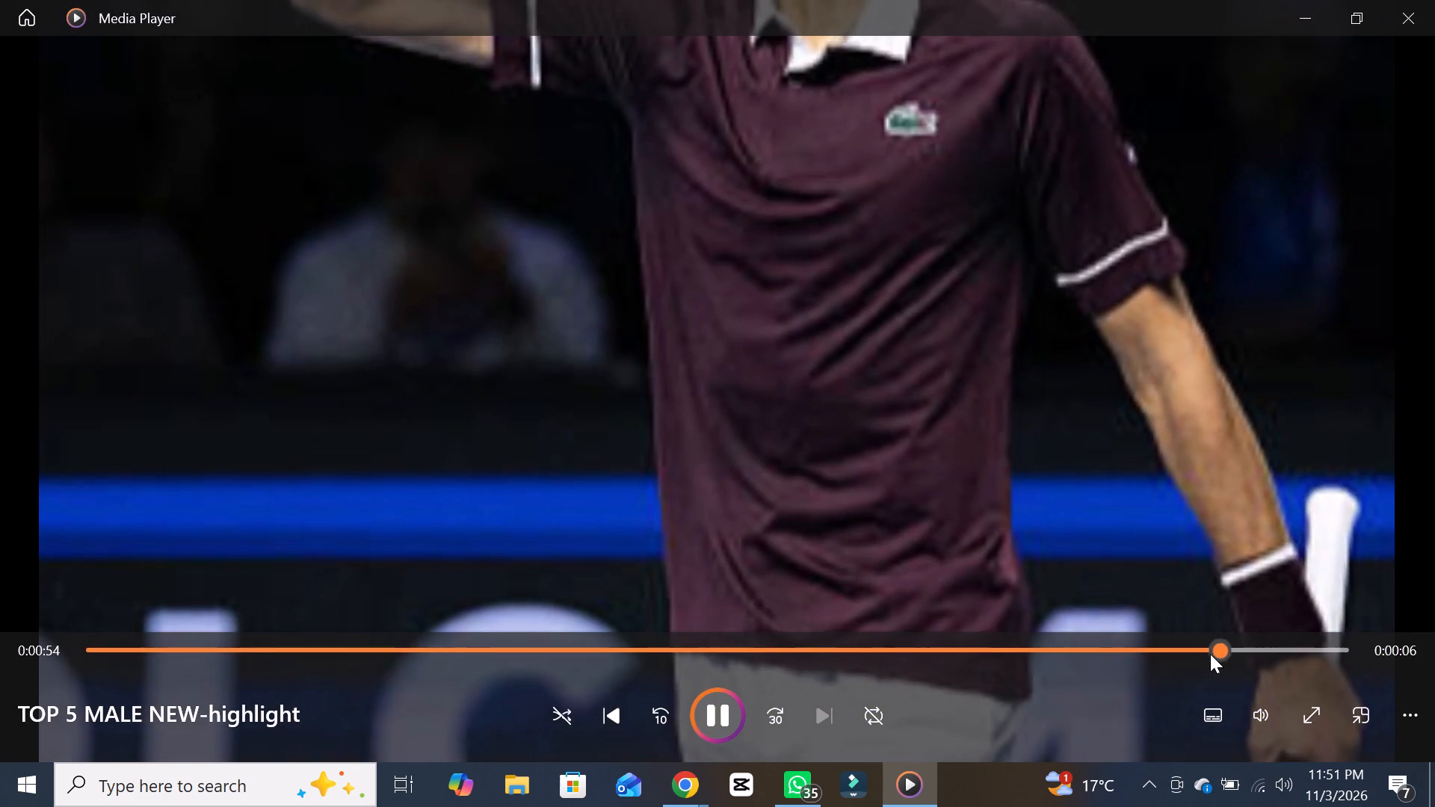
left_click(1275, 657)
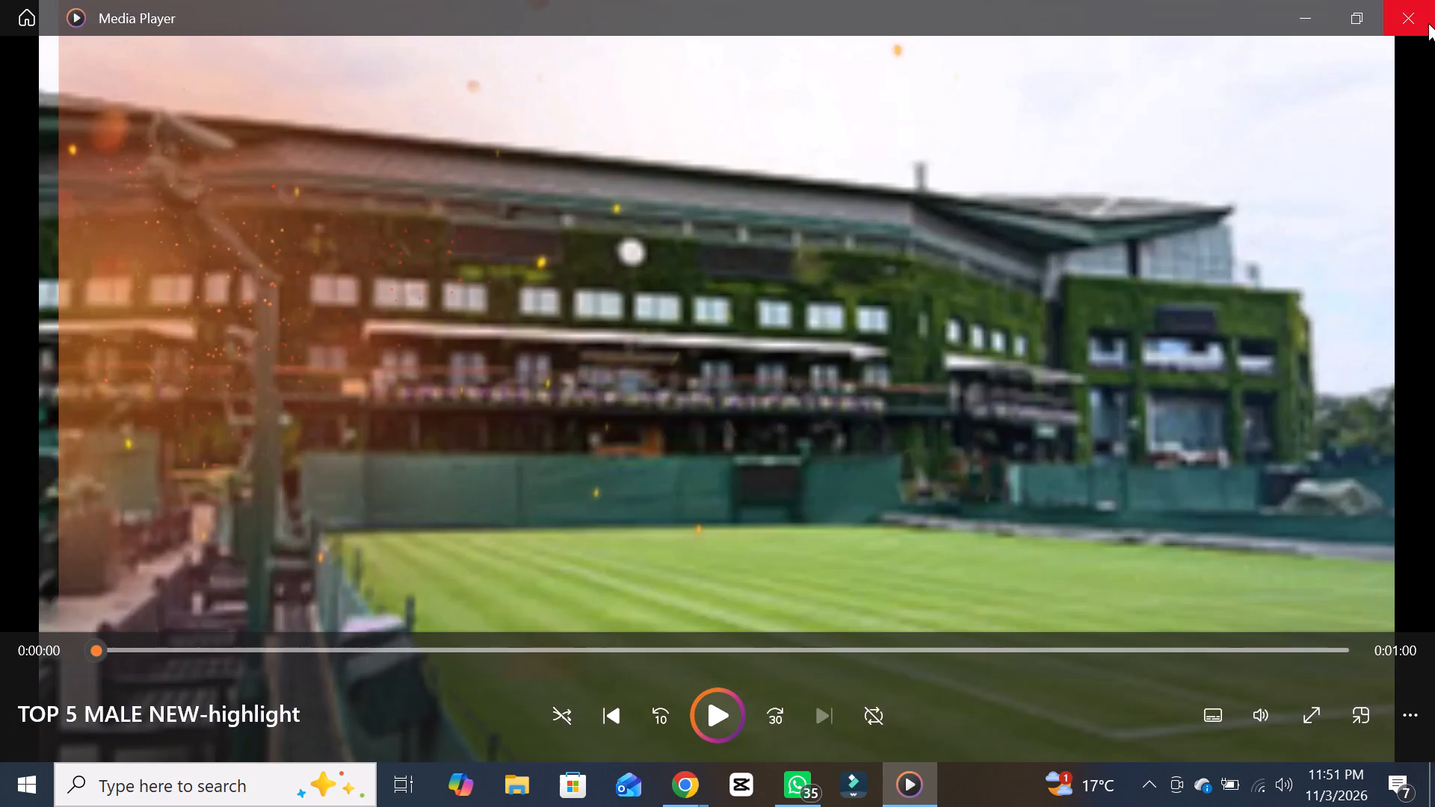
left_click(1428, 19)
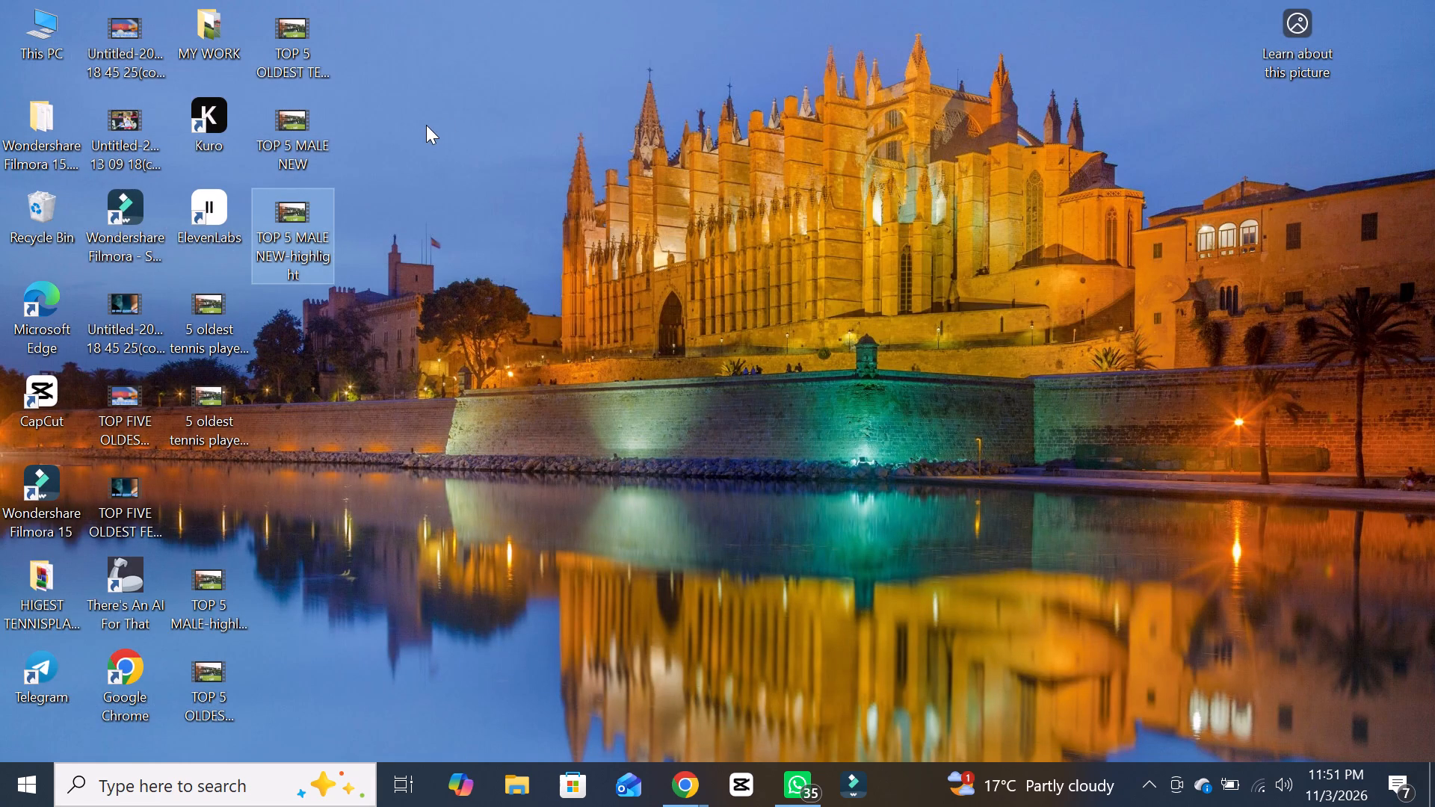
Play the TOP 5 MALE NEW video from the desktop, skim through about 3:27 and 4:10 to the closing screen, and close it.
triple_click(292, 142)
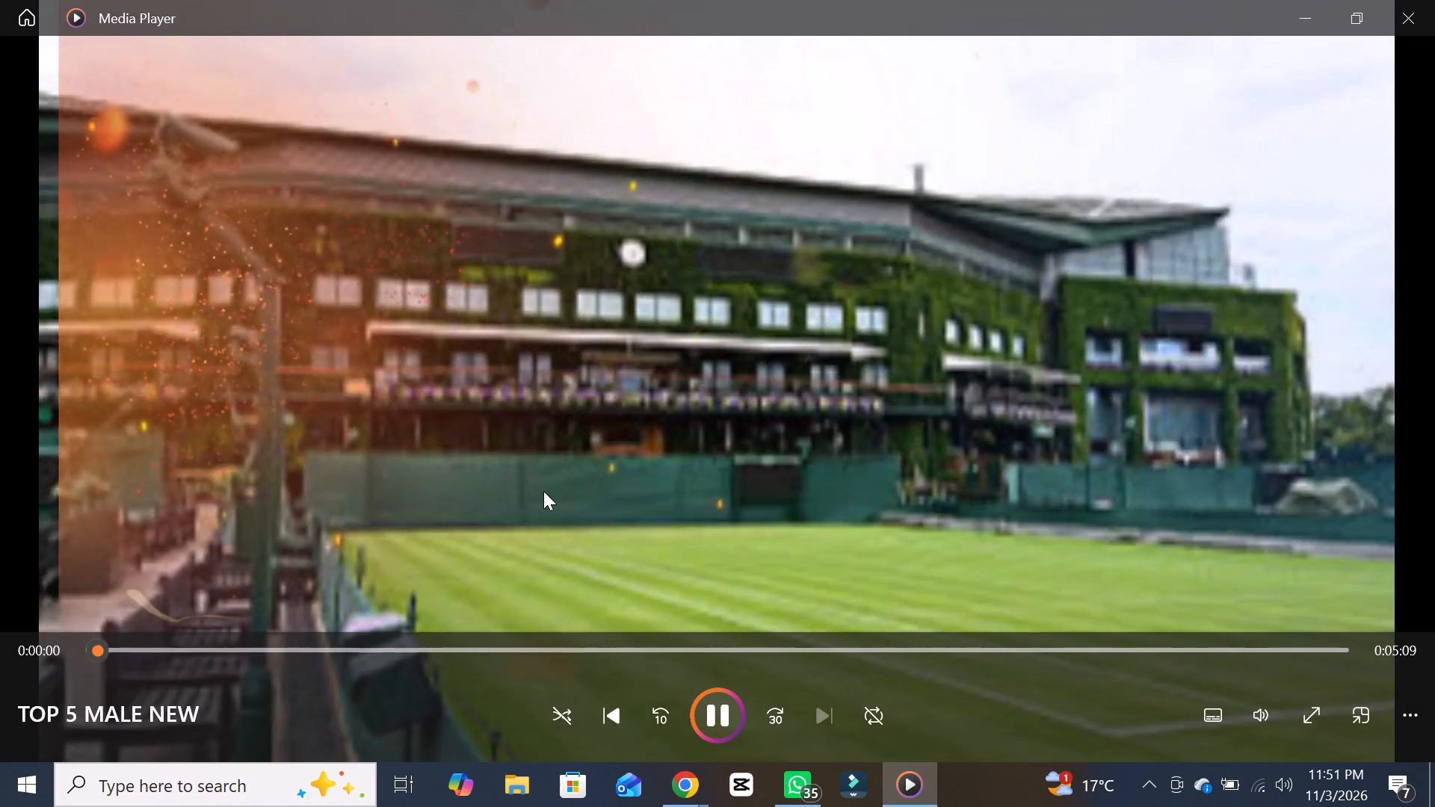
left_click(928, 649)
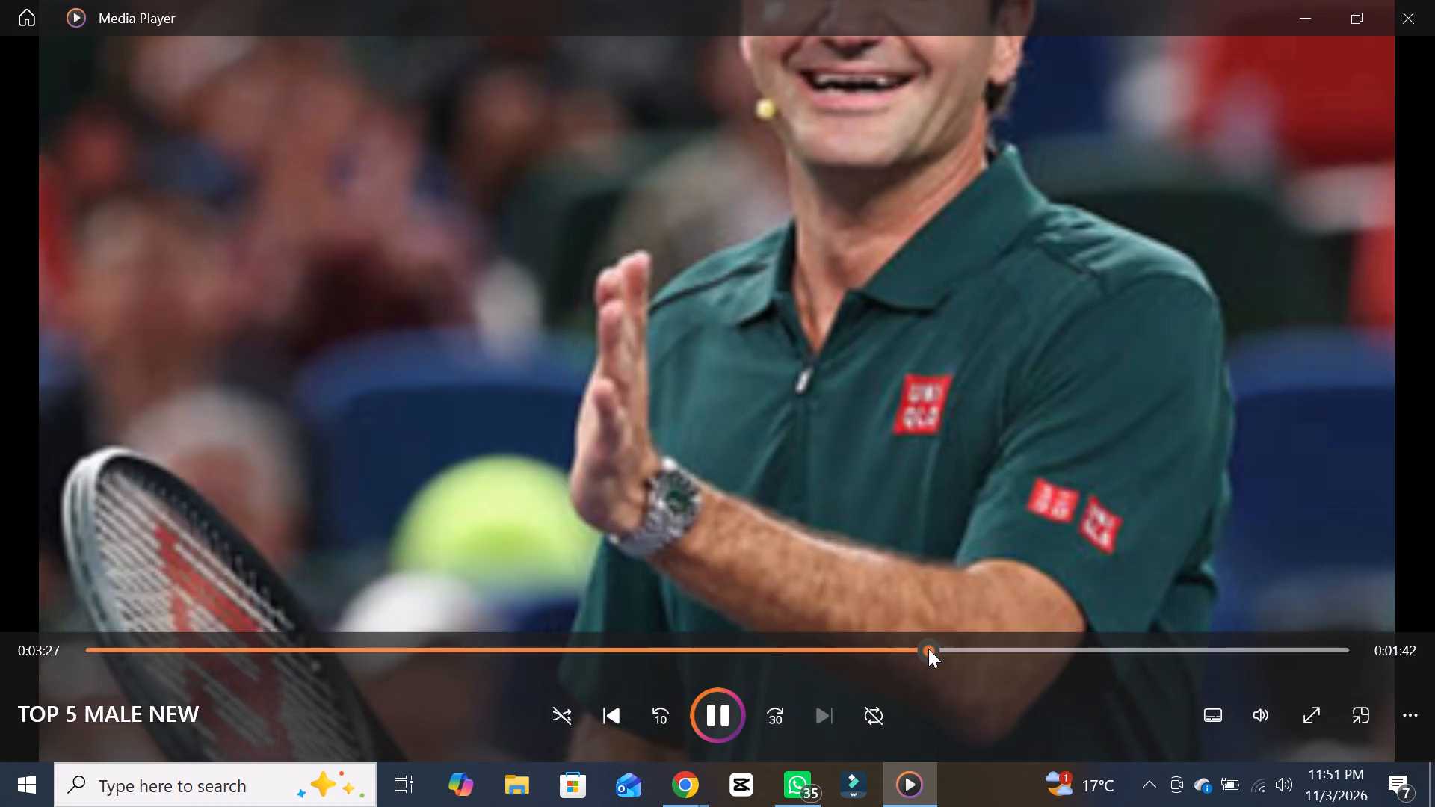
left_click(1099, 650)
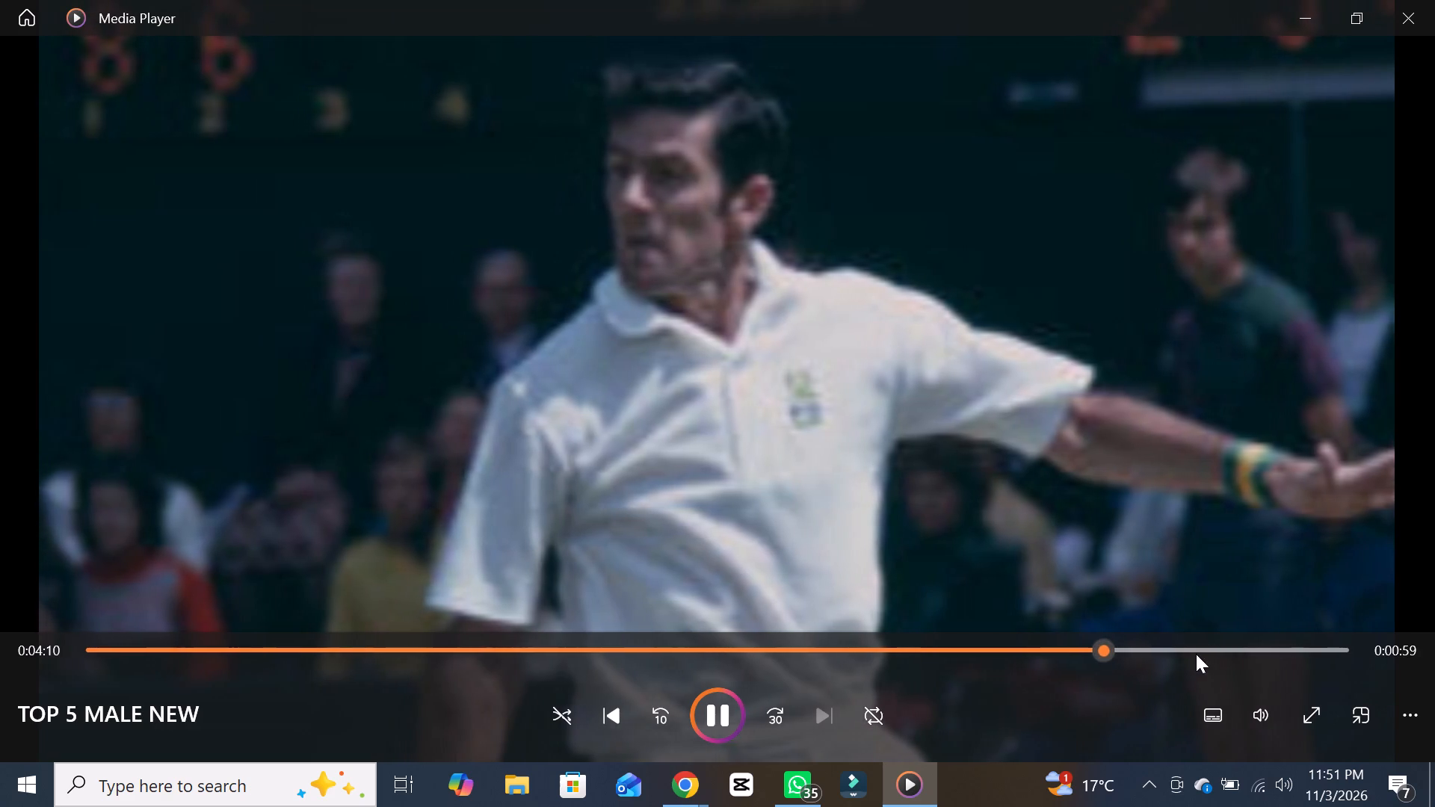
left_click(1196, 654)
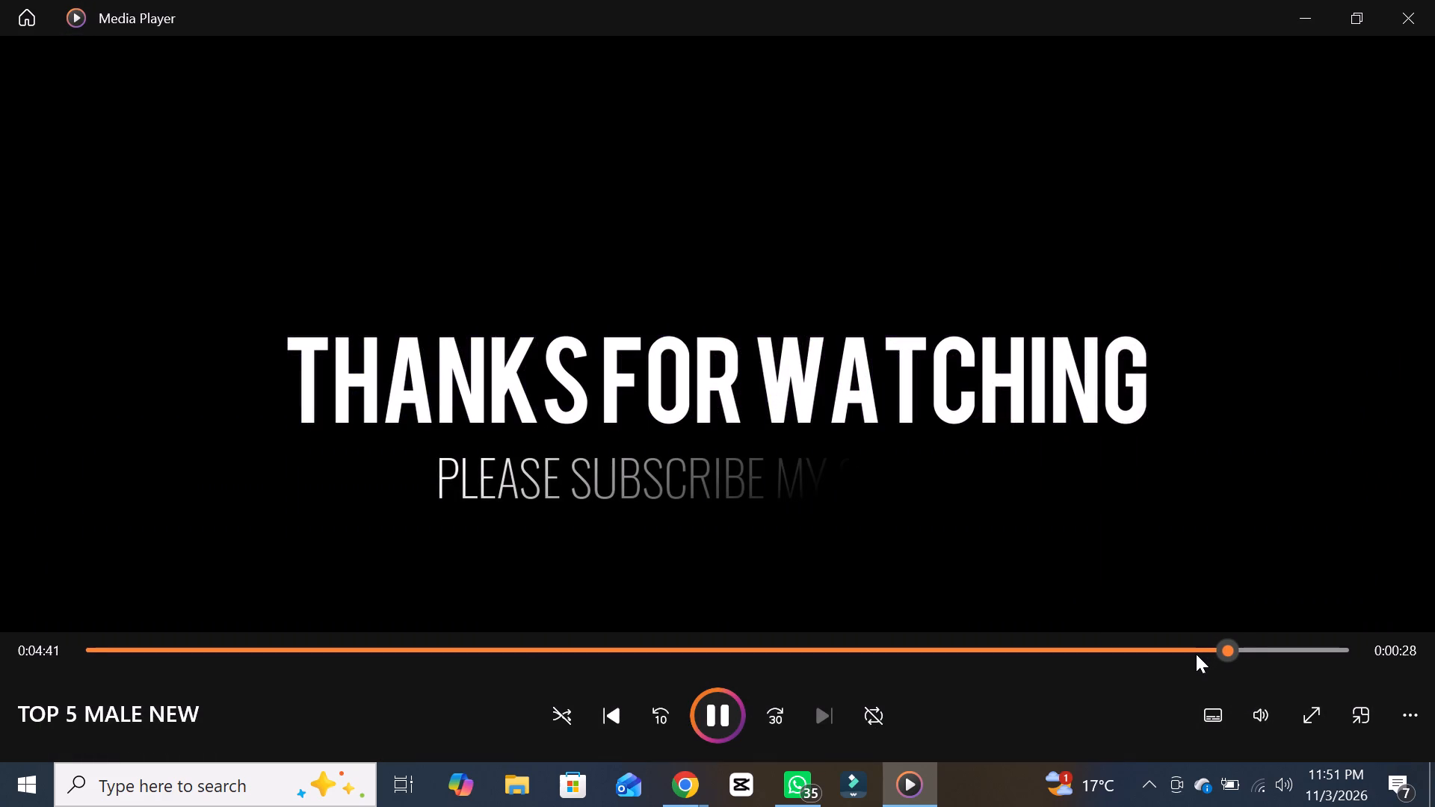
left_click(1420, 28)
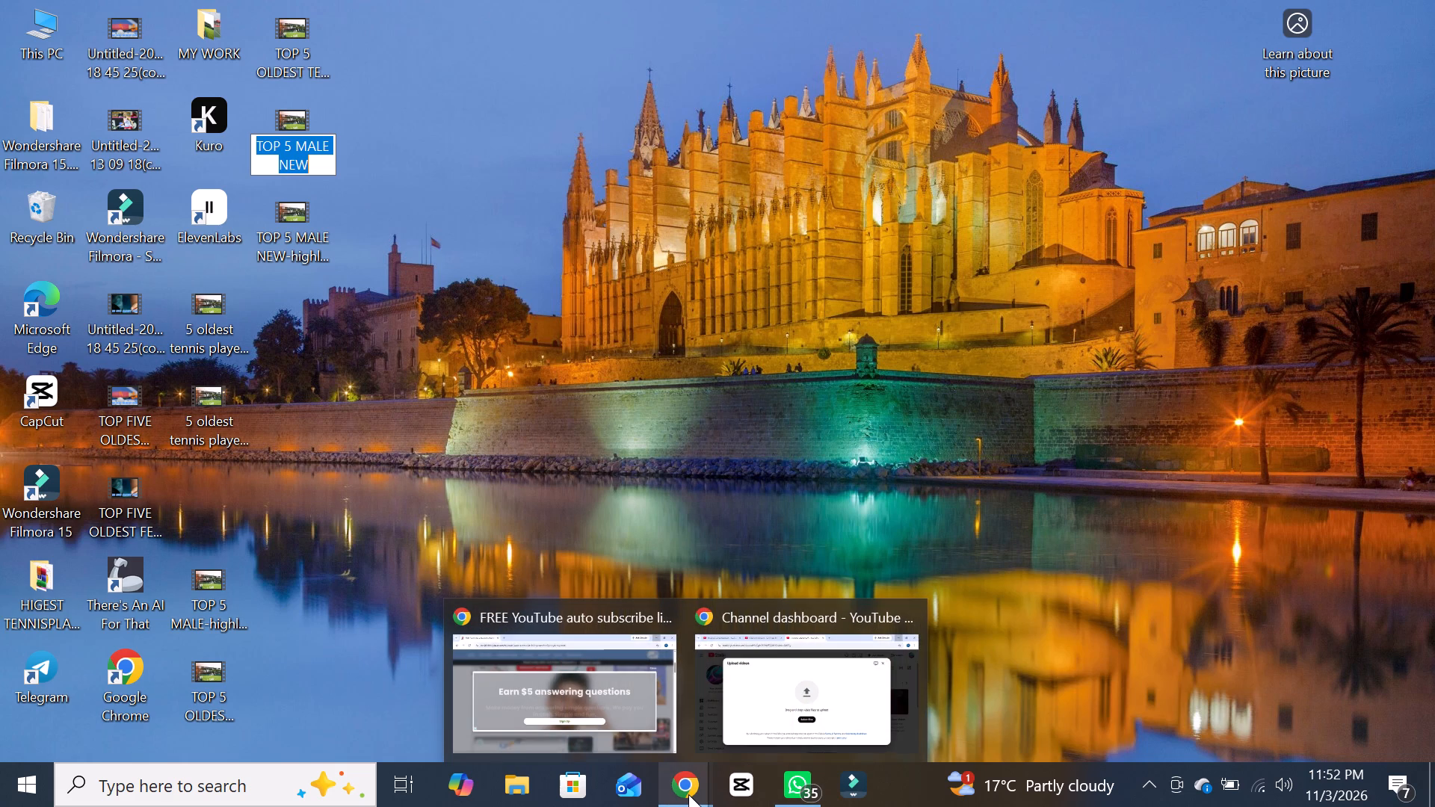
Switch to YouTube Studio in Chrome and upload the TOP 5 MALE NEW-highlight video from the Desktop folder.
left_click(805, 730)
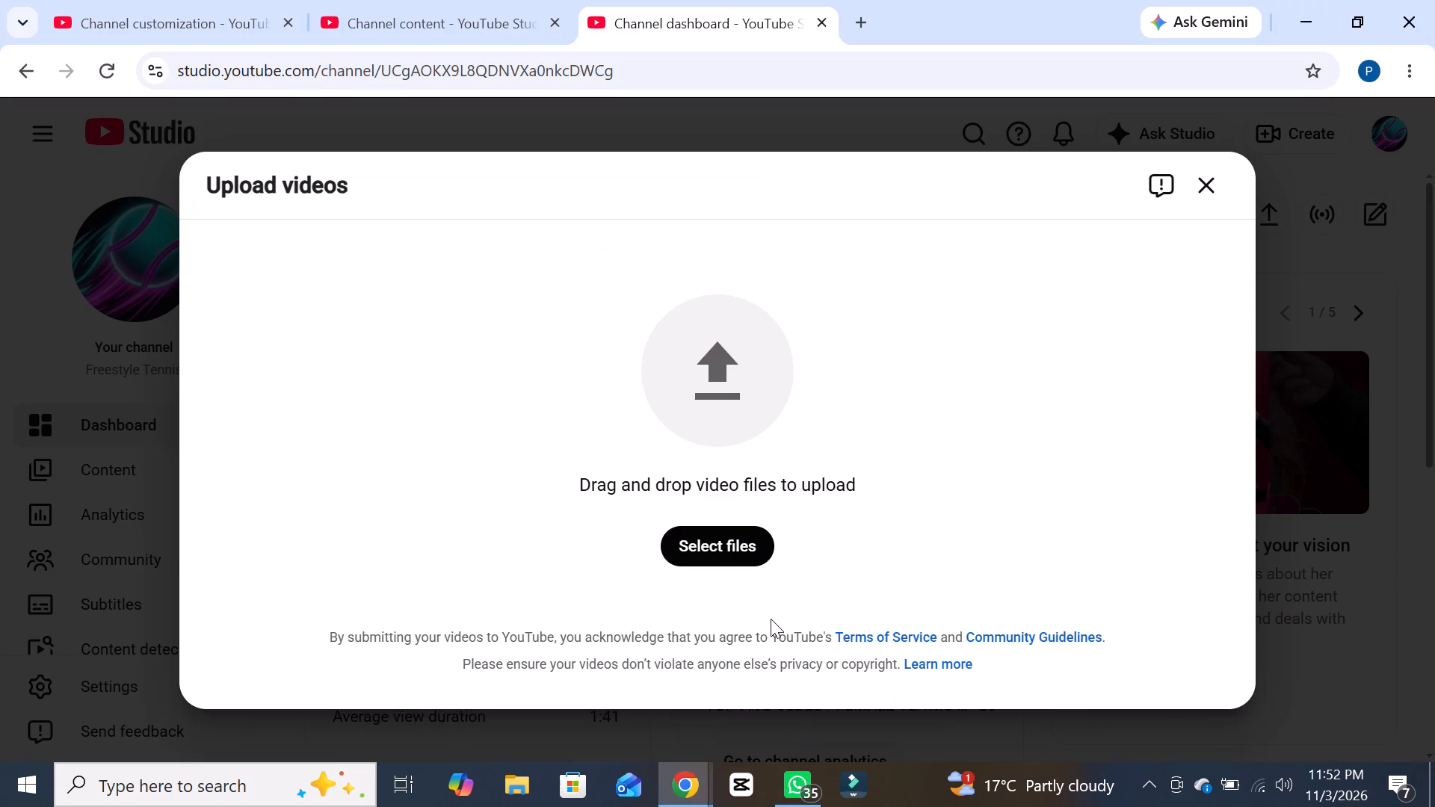
left_click(738, 547)
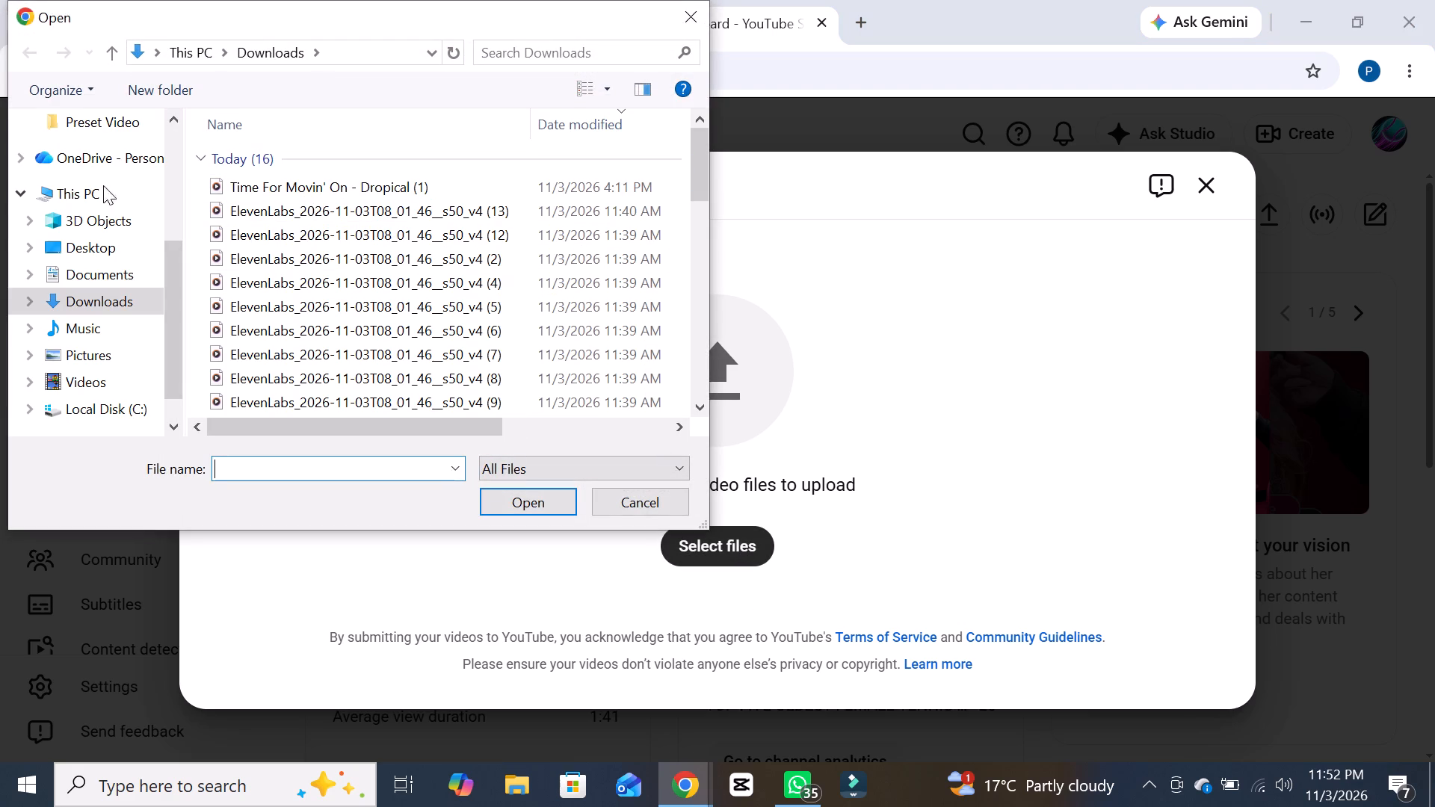
double_click(100, 244)
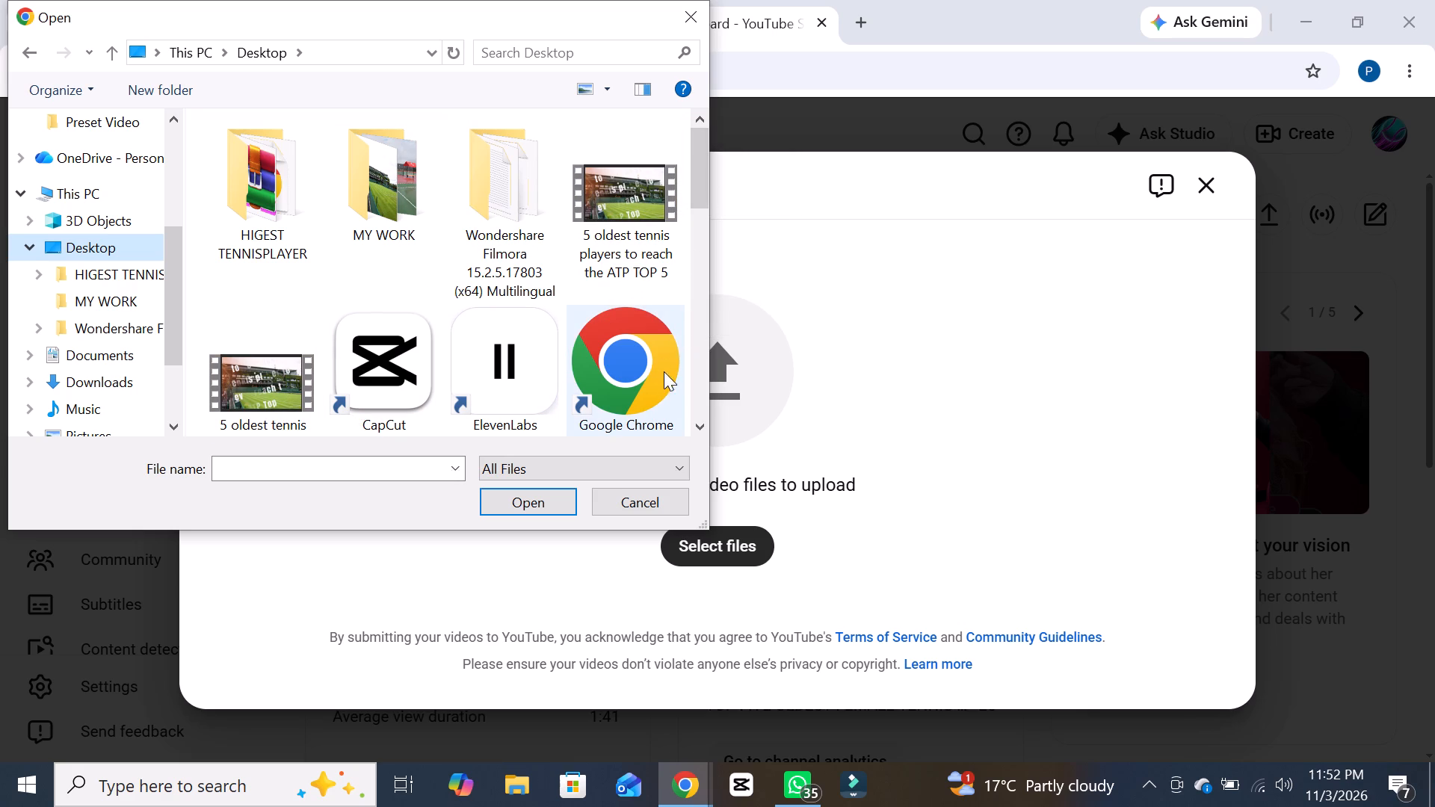
double_click(694, 425)
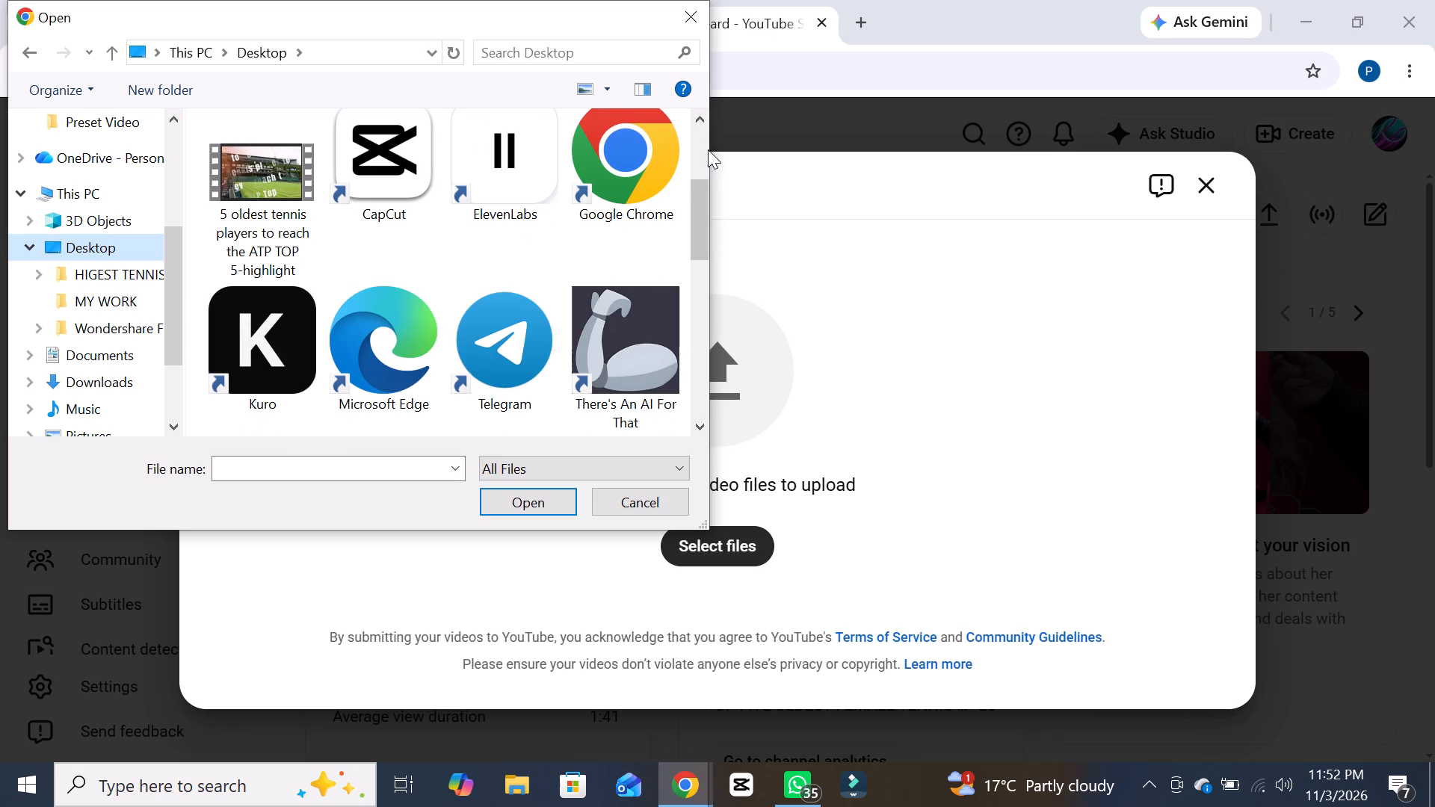
triple_click(703, 114)
left_click(703, 114)
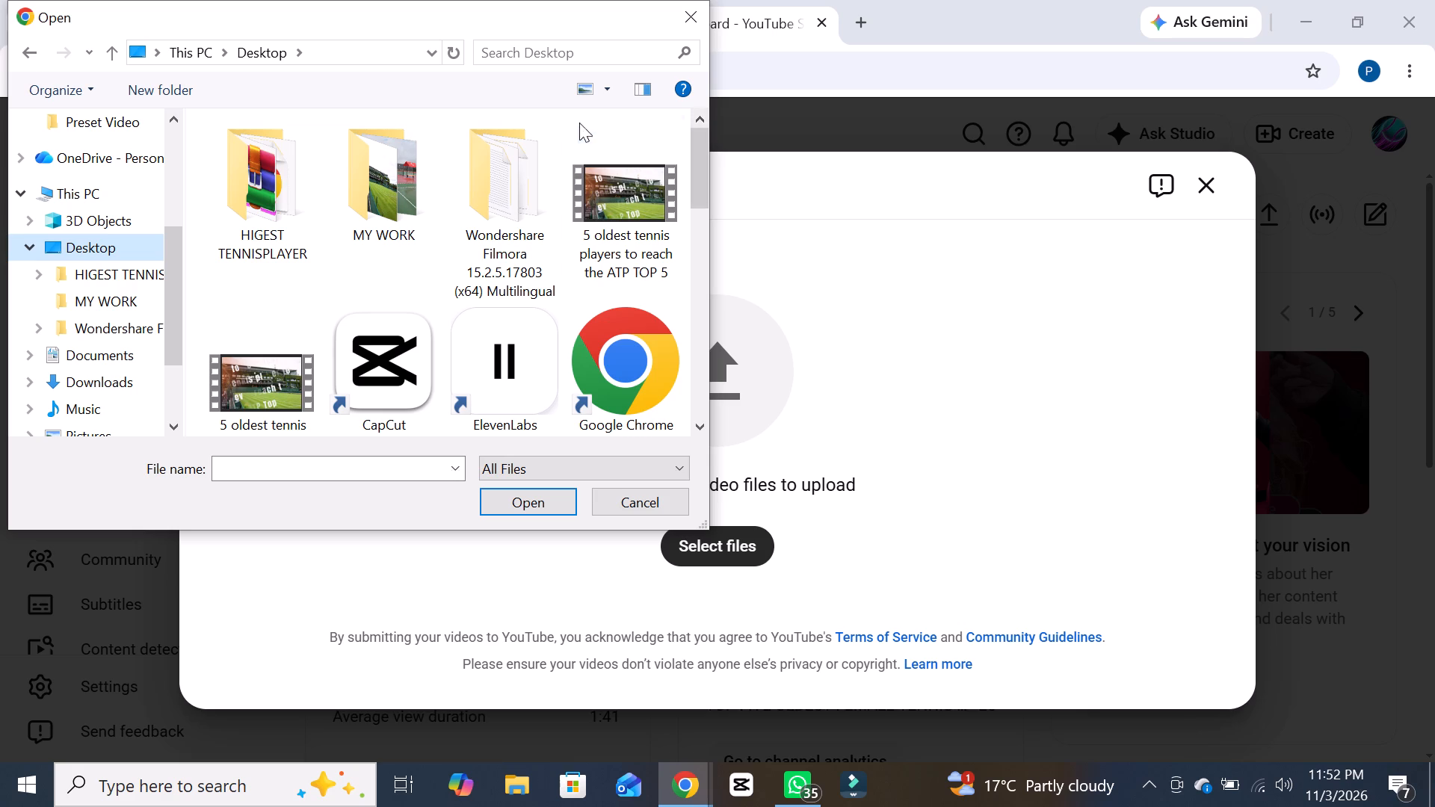
double_click(258, 180)
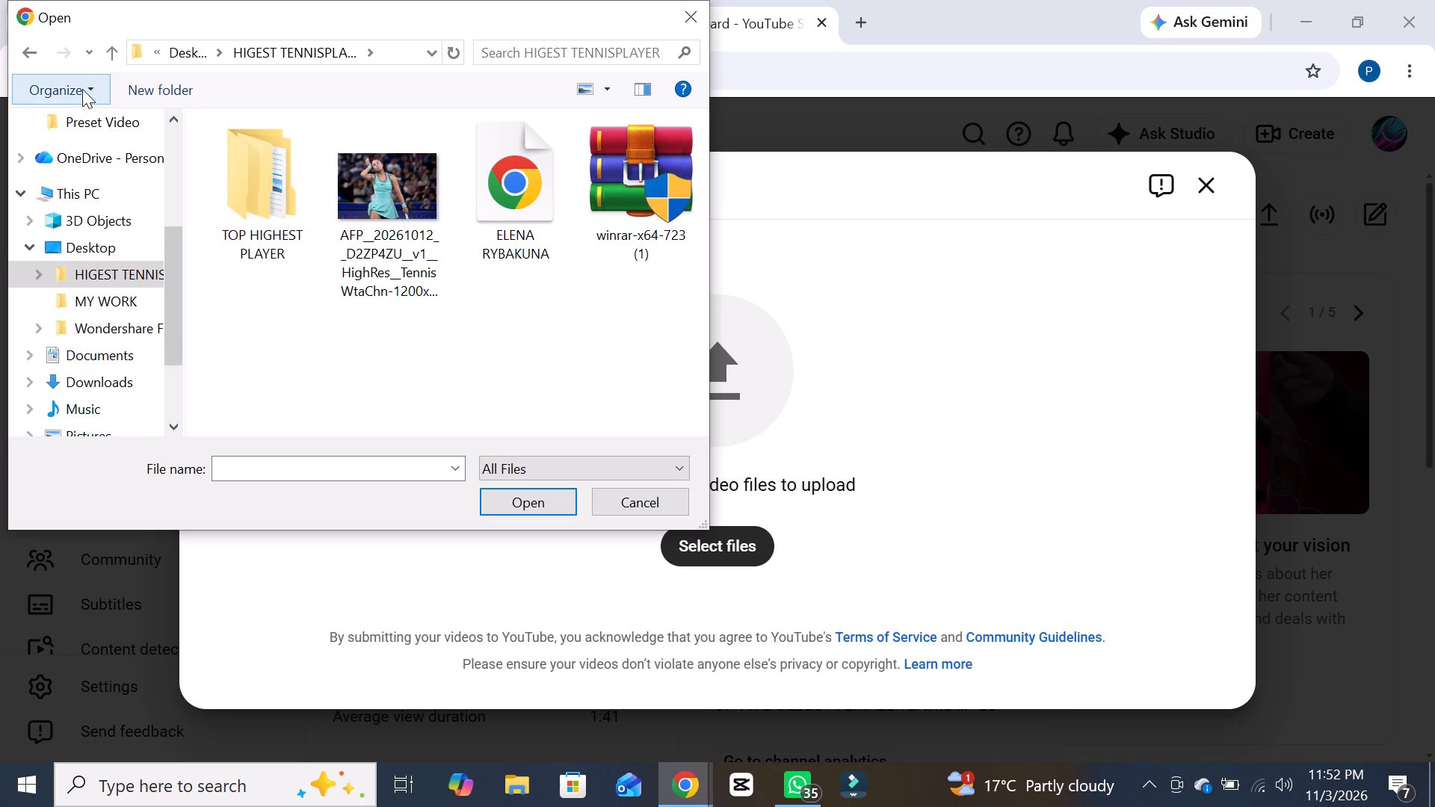
left_click(27, 55)
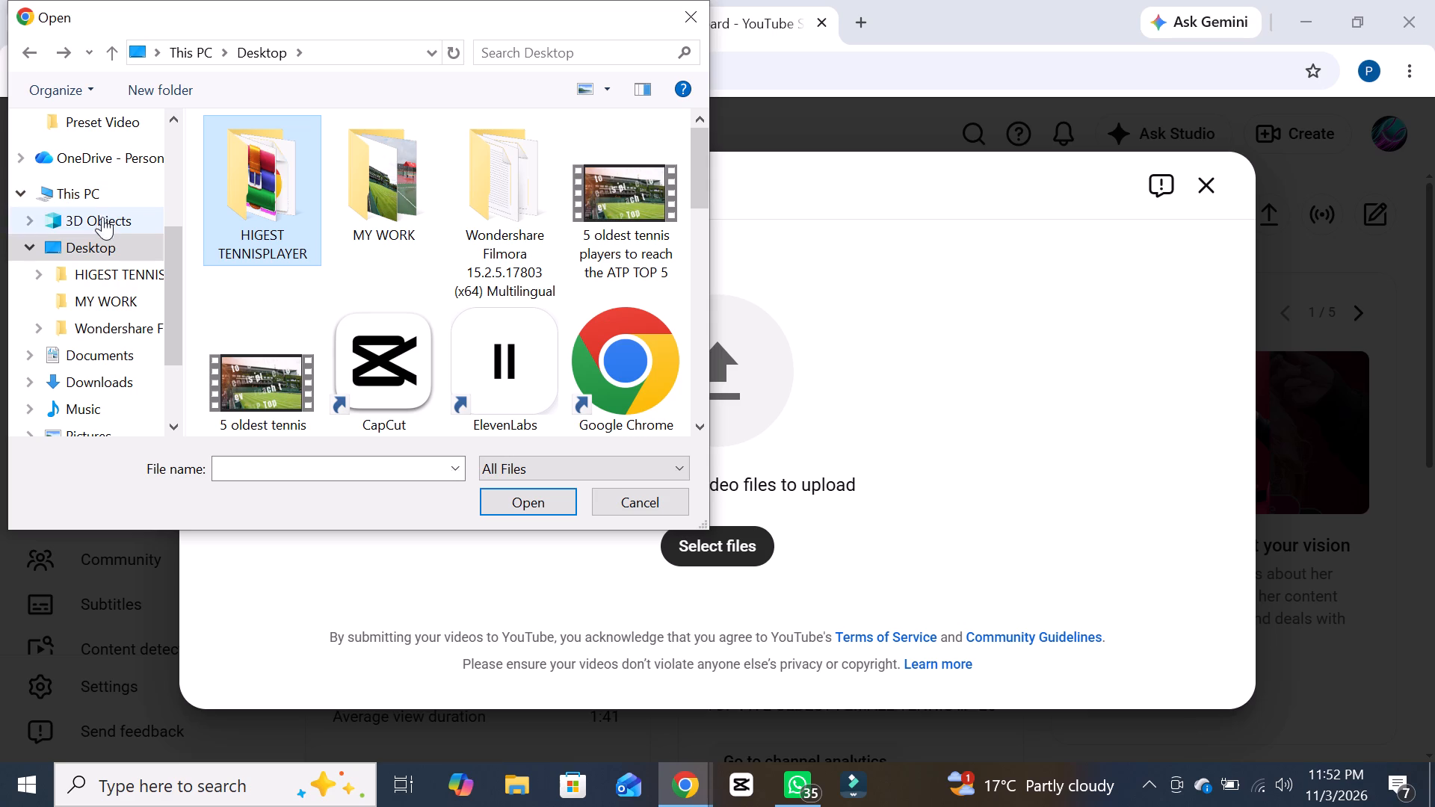
double_click(102, 245)
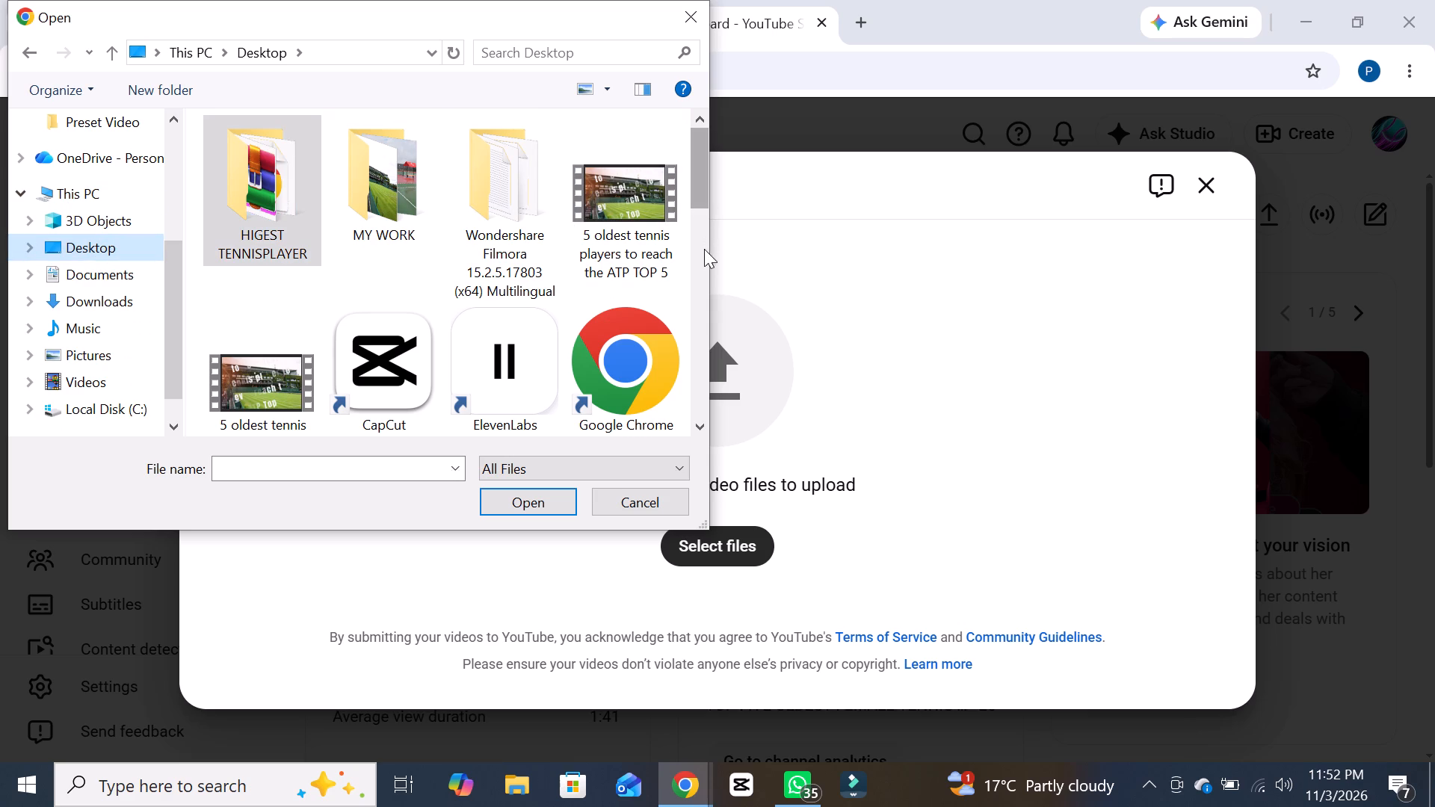
double_click(694, 425)
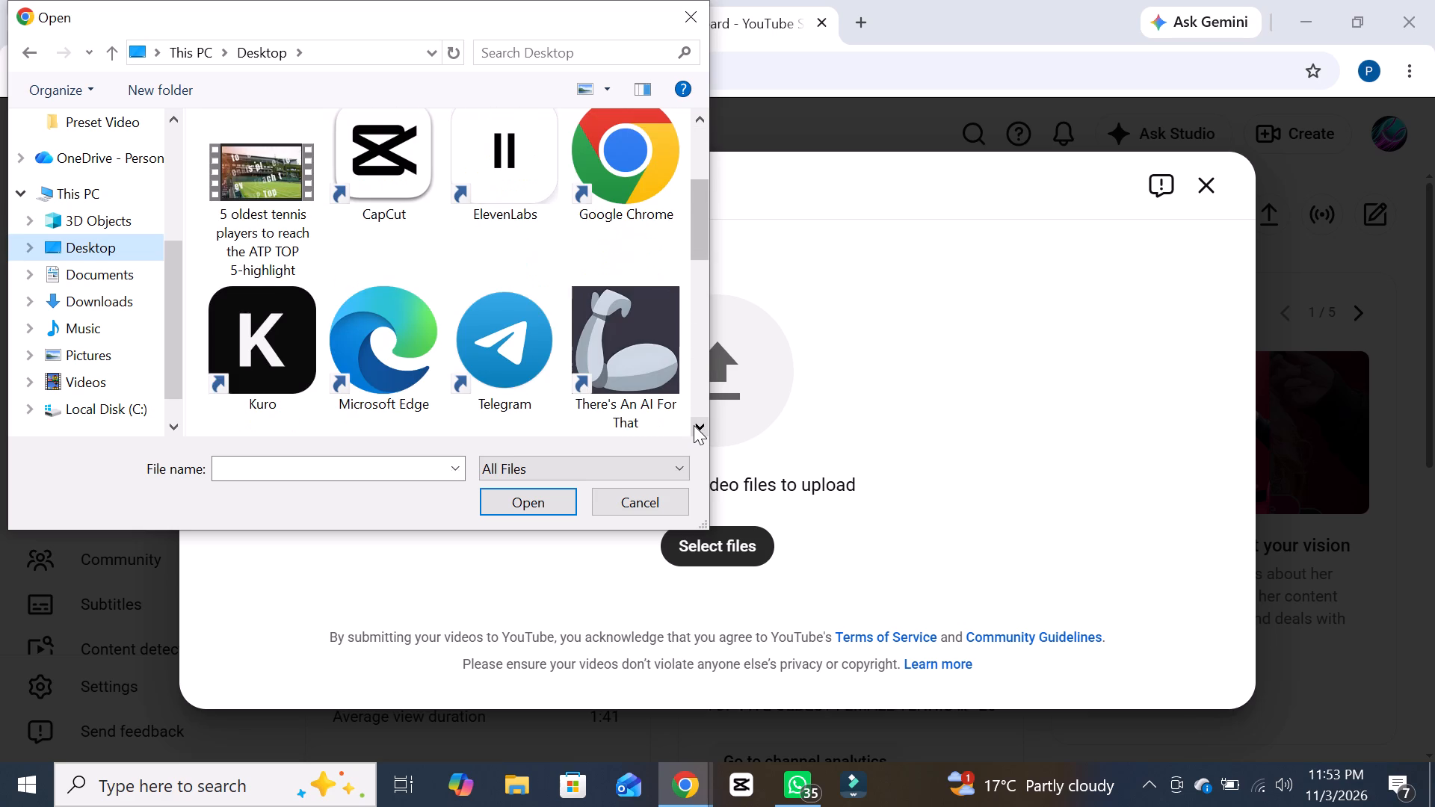
left_click(694, 425)
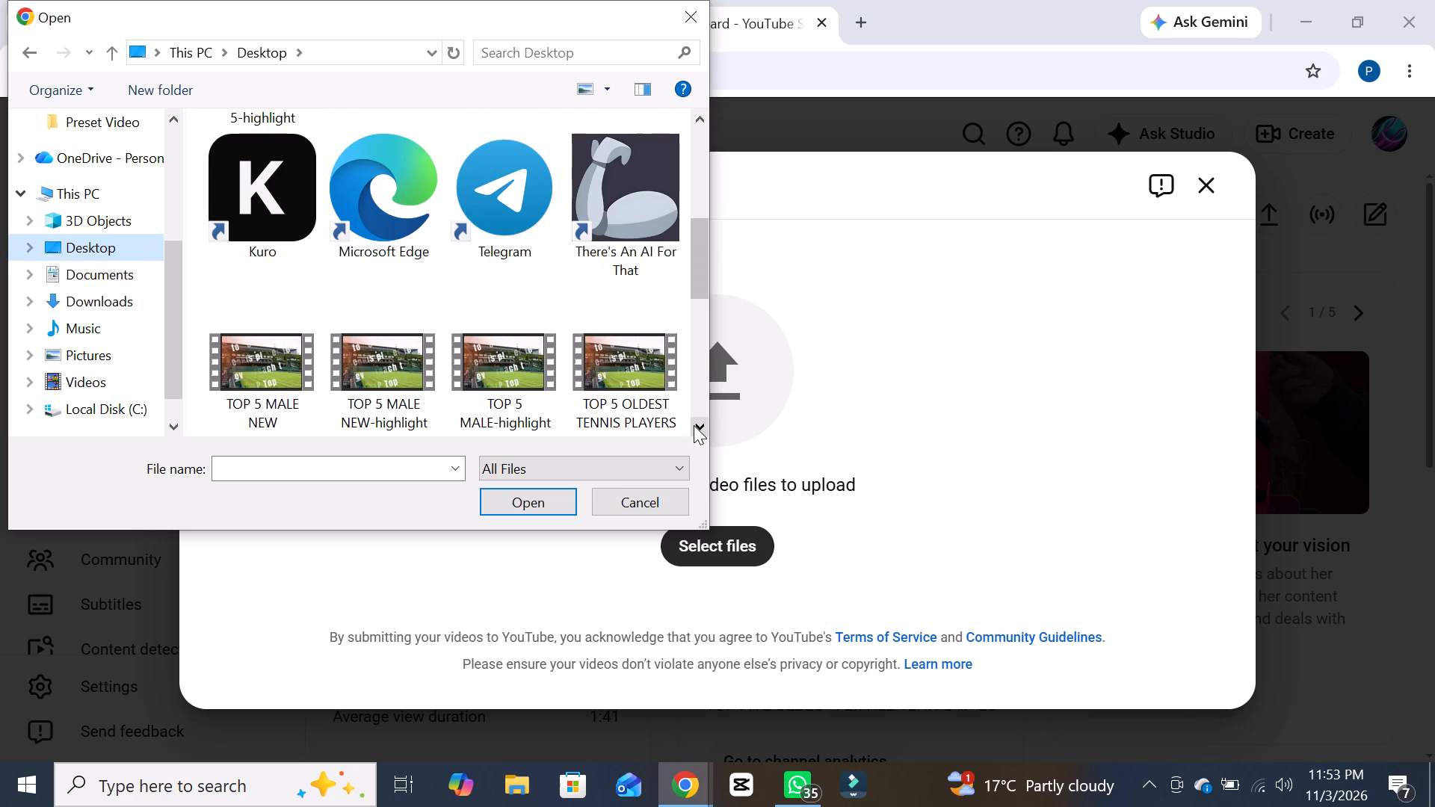
double_click(389, 362)
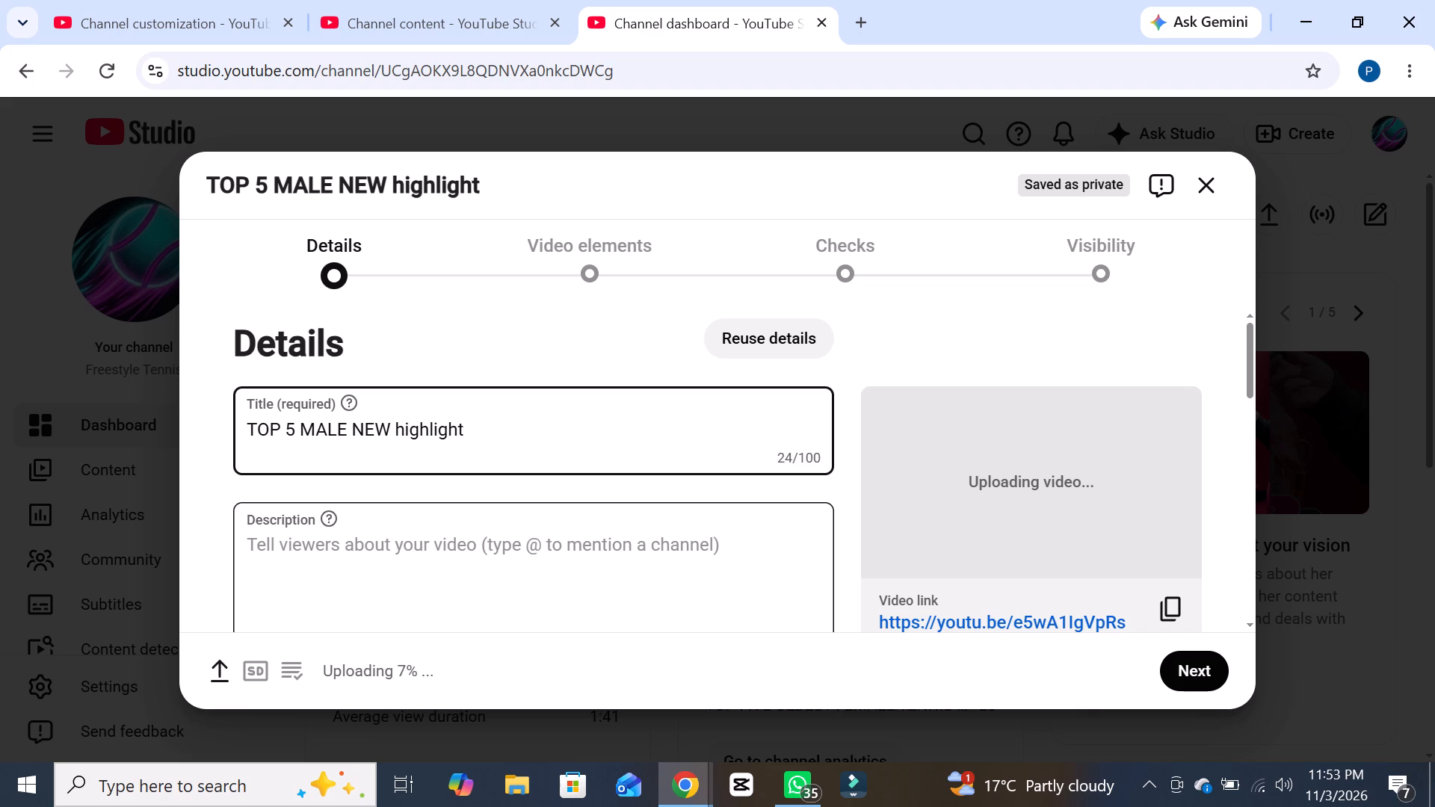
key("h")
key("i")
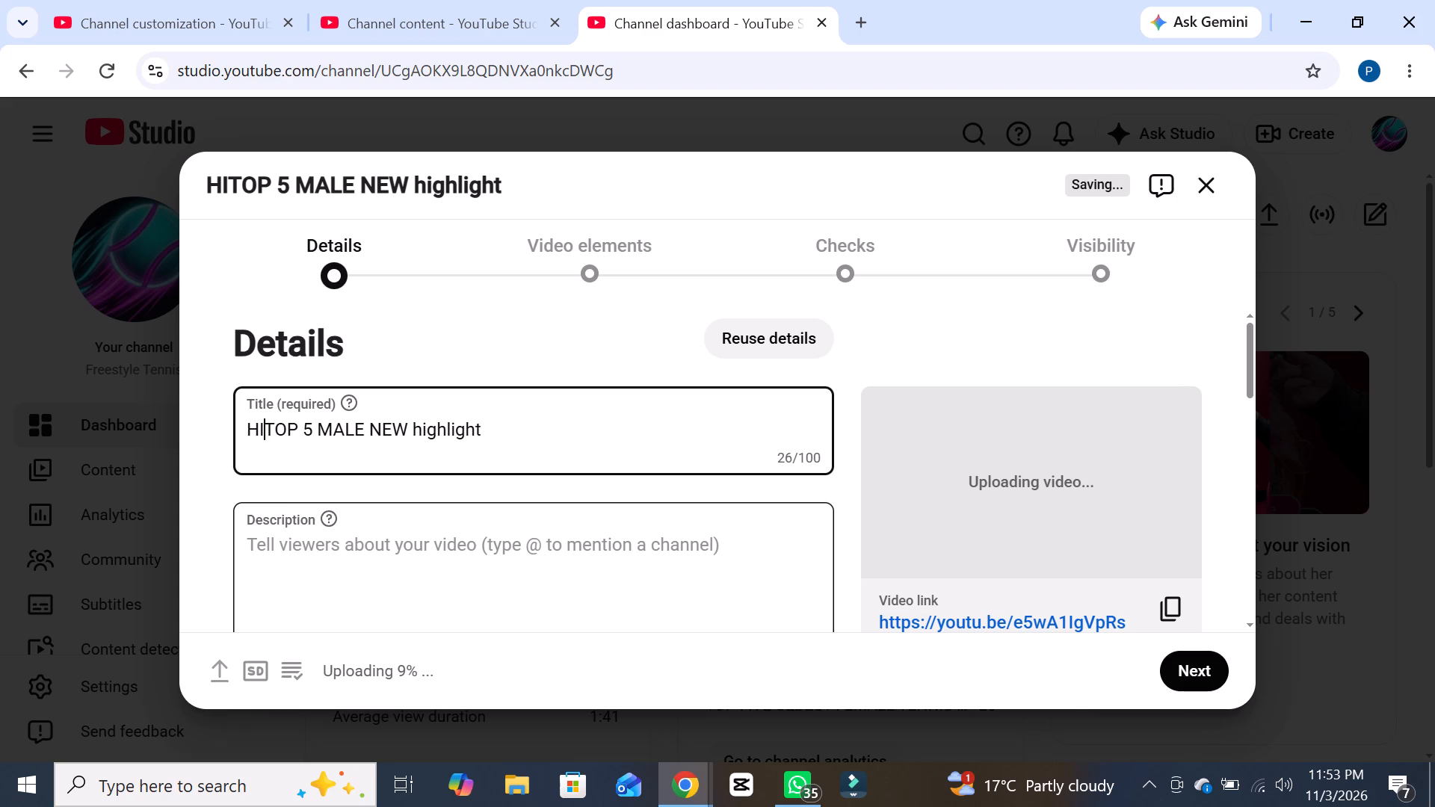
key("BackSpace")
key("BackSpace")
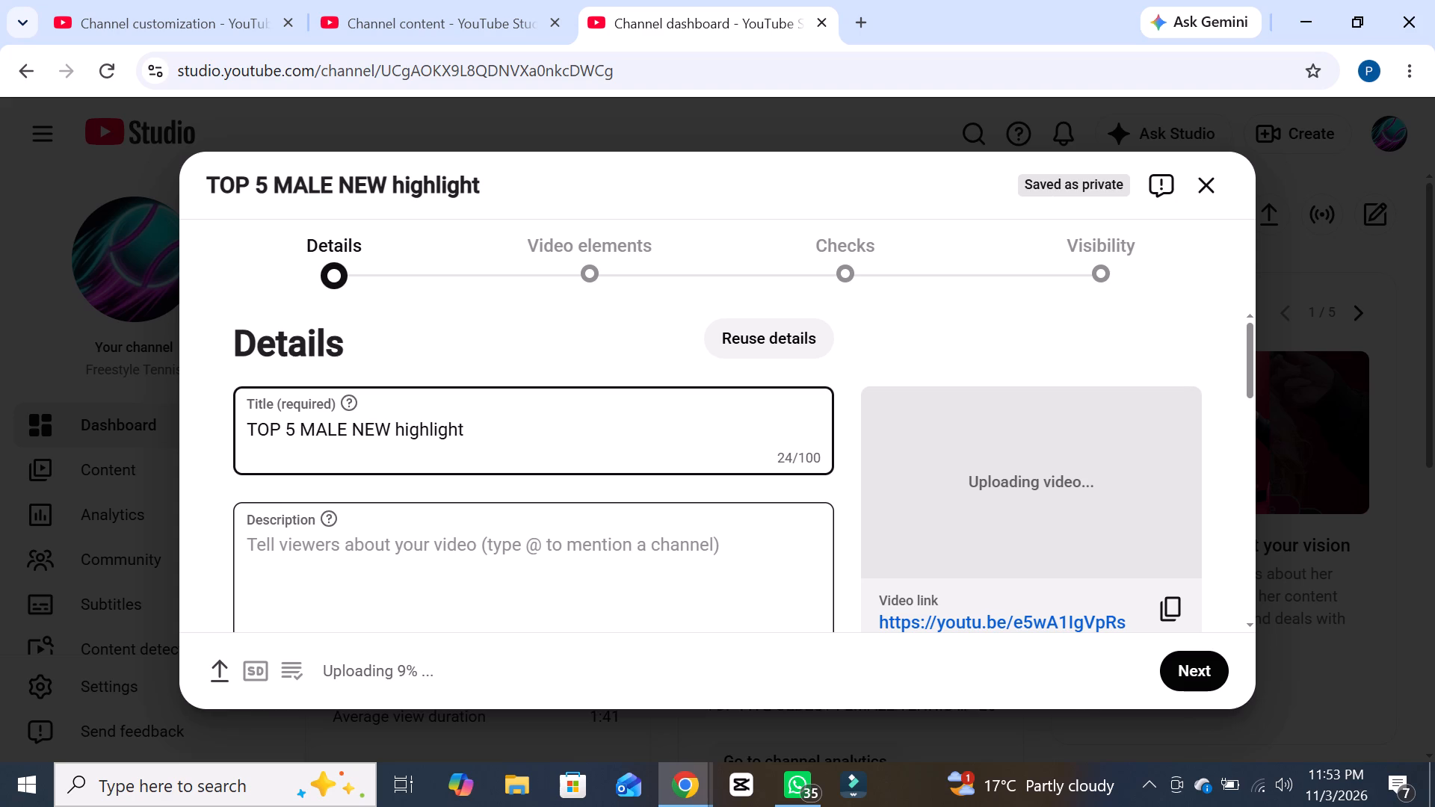
Begin the video's description with the text "HIGHTLIGT OF THE TOP 5".
left_click(263, 542)
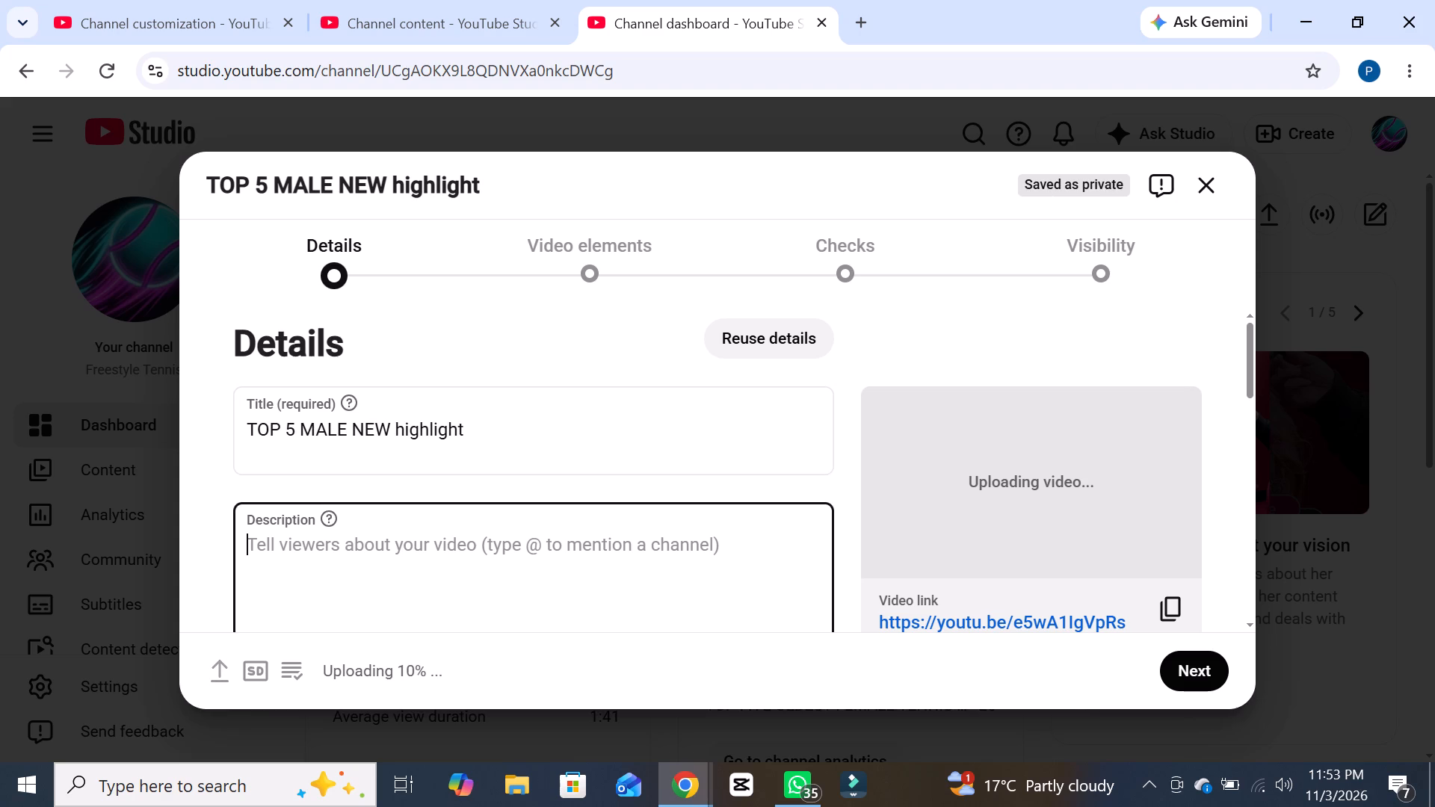
key("h")
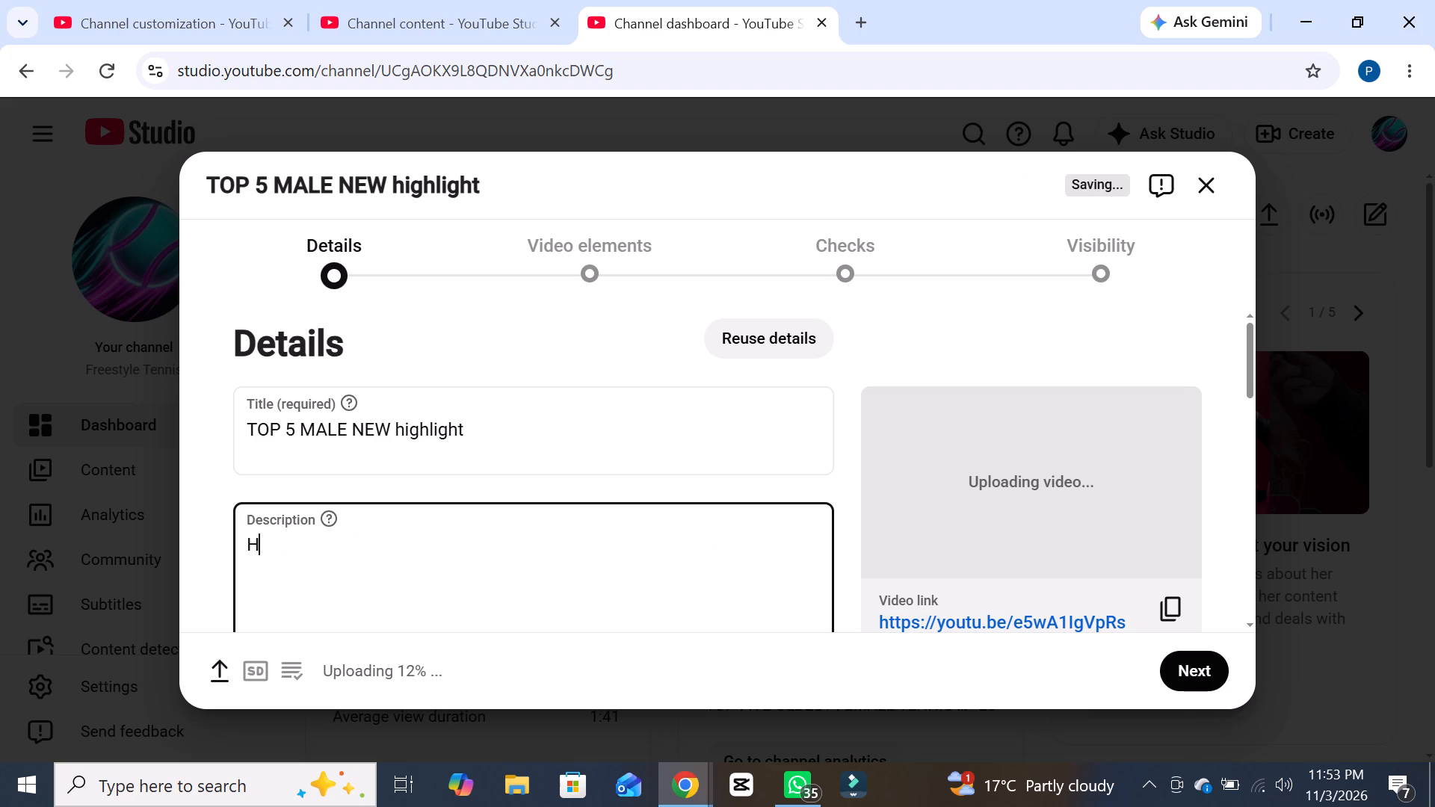
key("i")
key("h")
key("BackSpace")
key("h")
key("BackSpace")
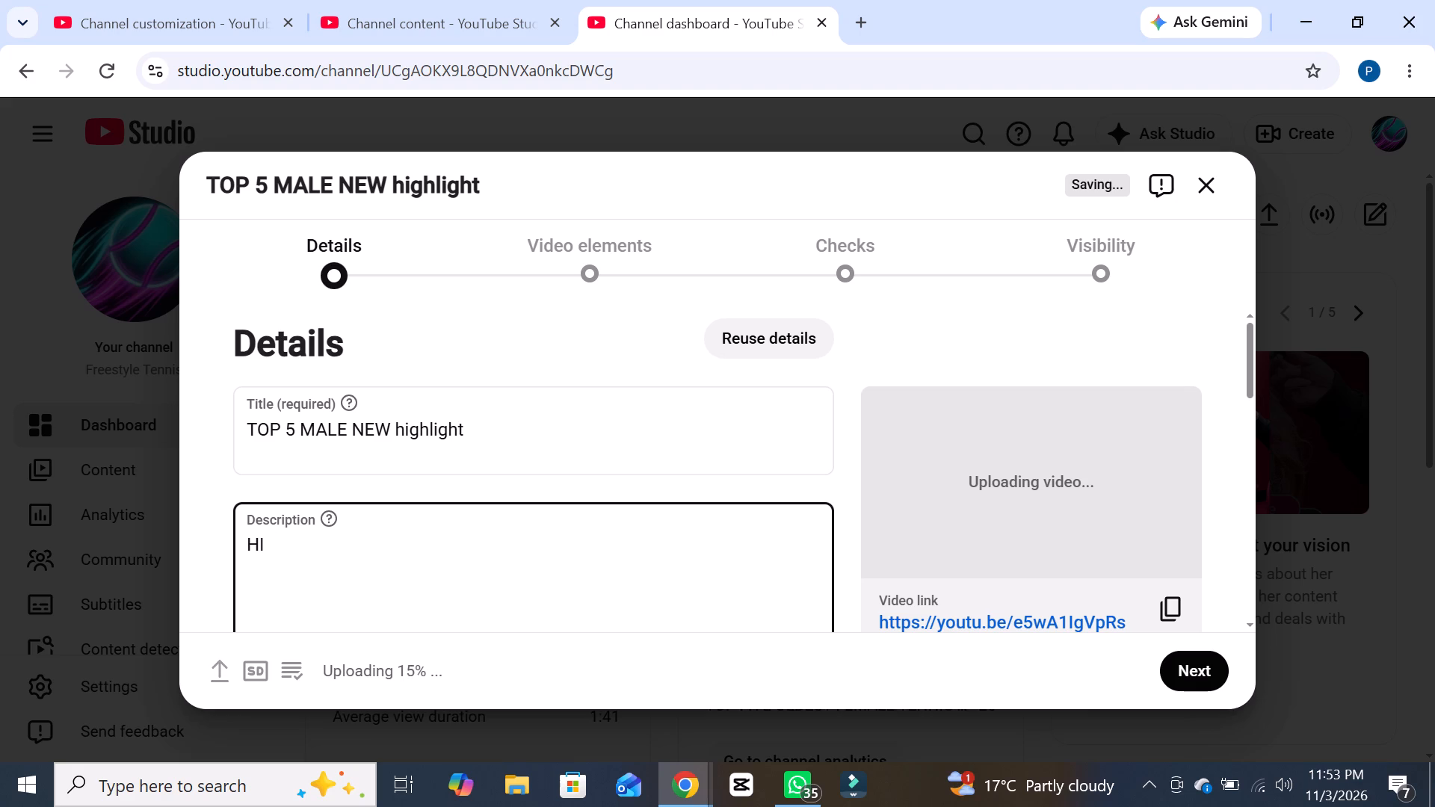
type("GHT")
type("LI")
key("g")
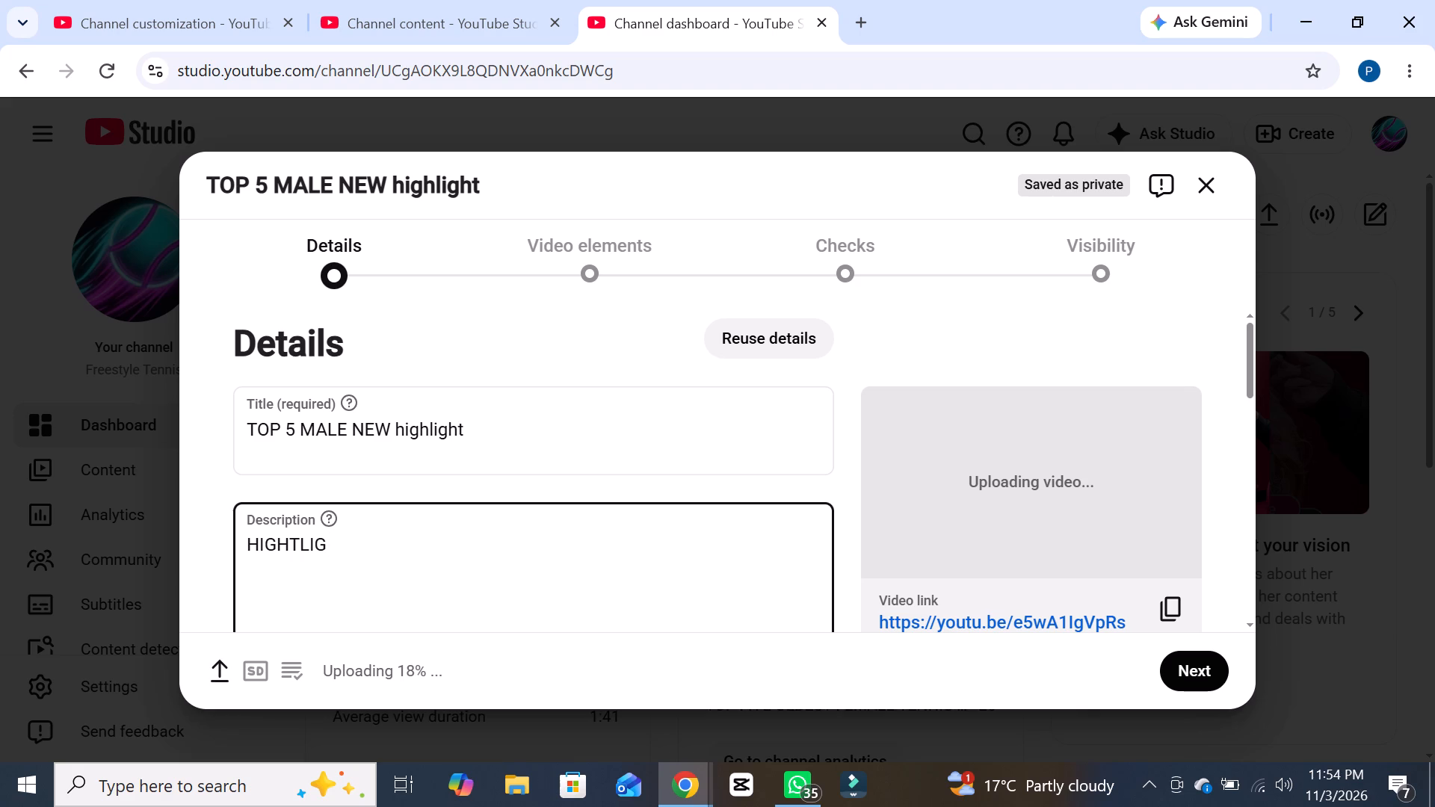
key("t")
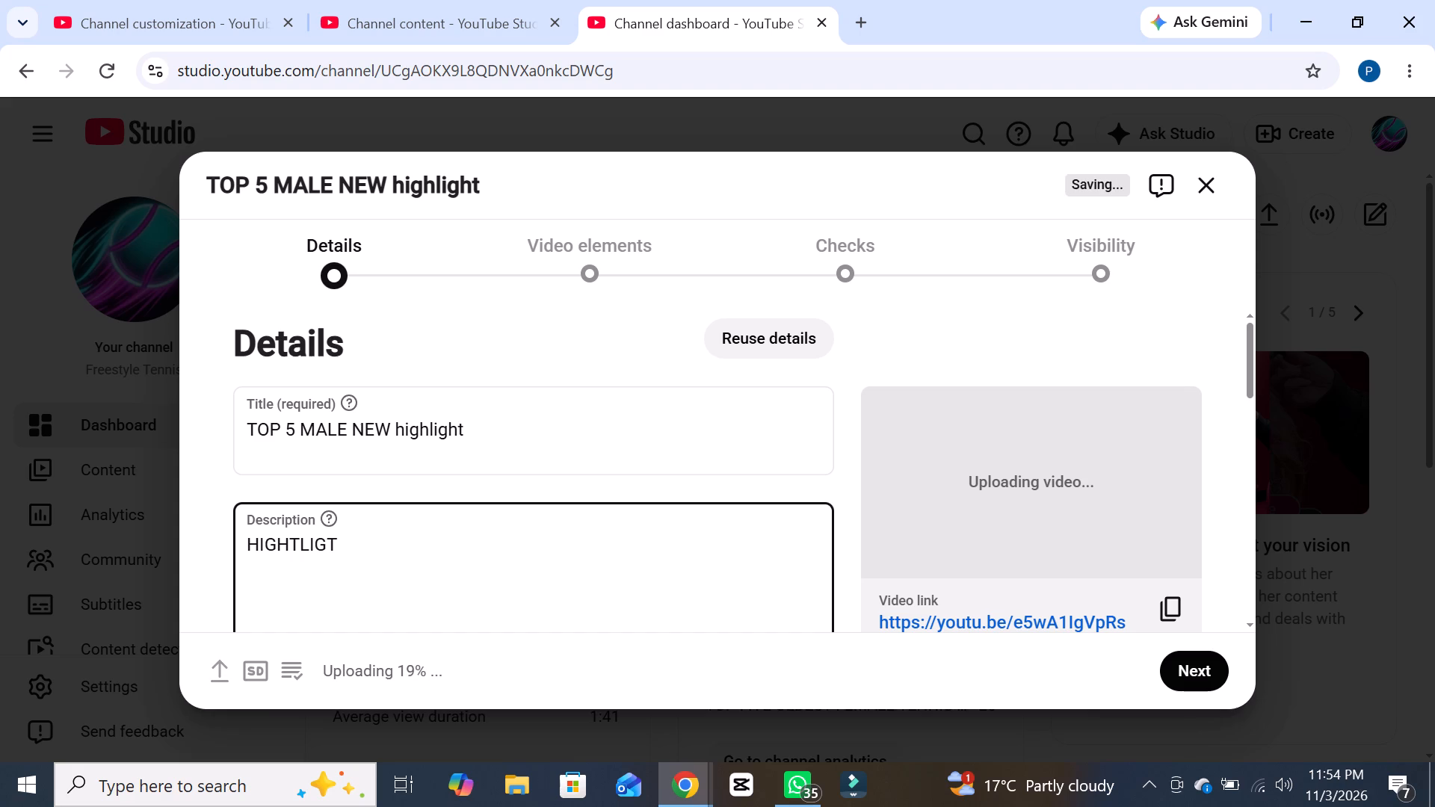
key("space")
key("o")
key("f")
key("space")
type("TH")
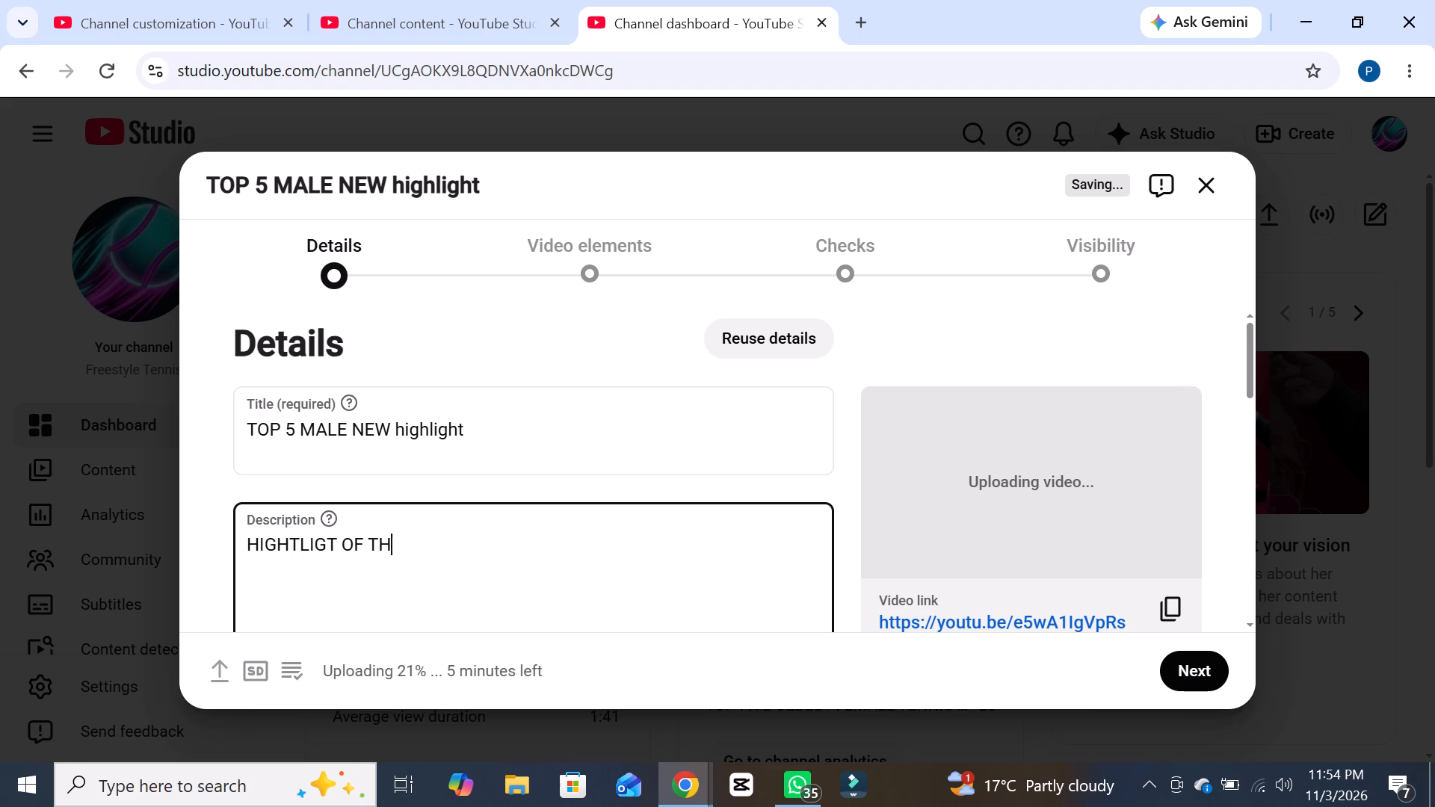
key("e")
key("space")
type("TOP")
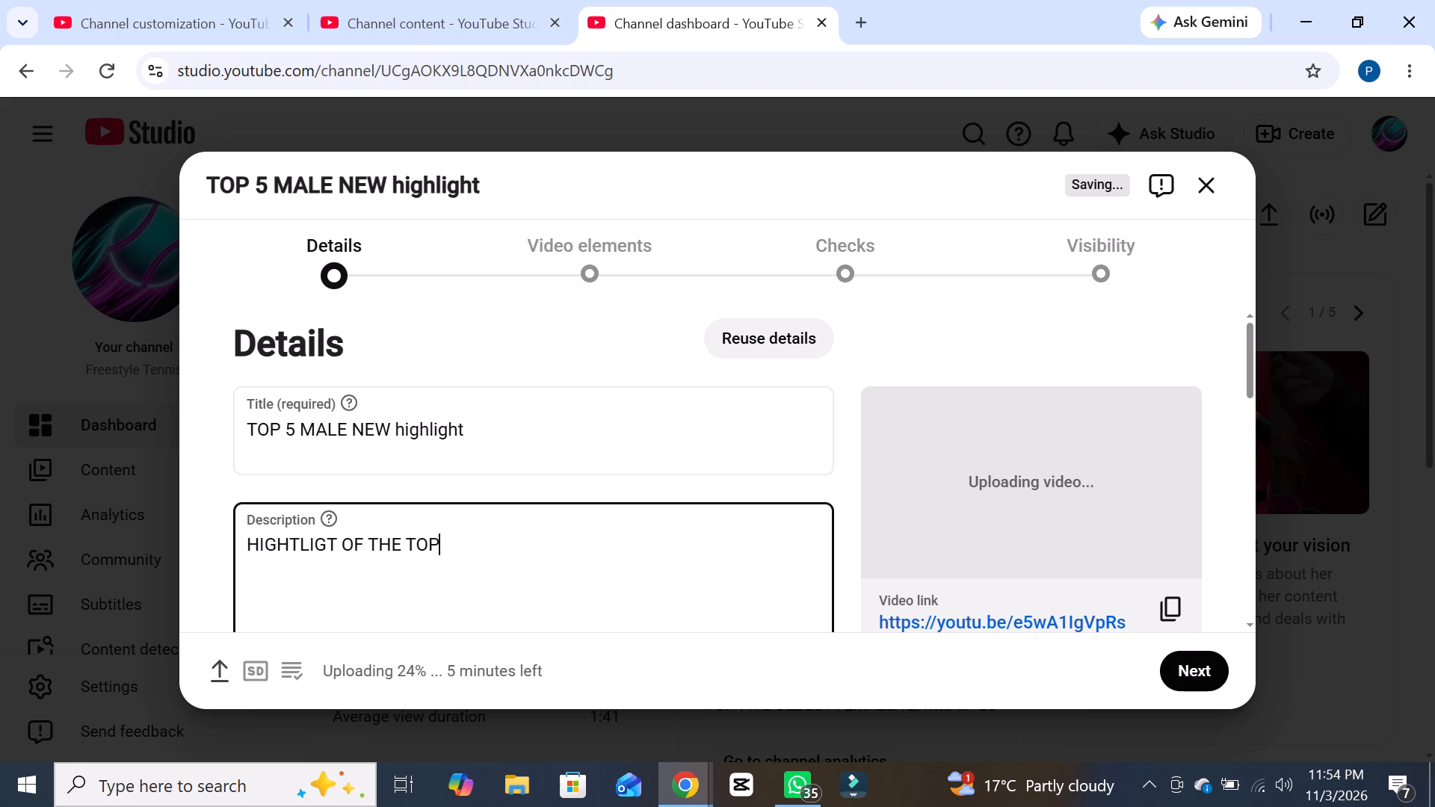
key("space")
key("5")
key("space")
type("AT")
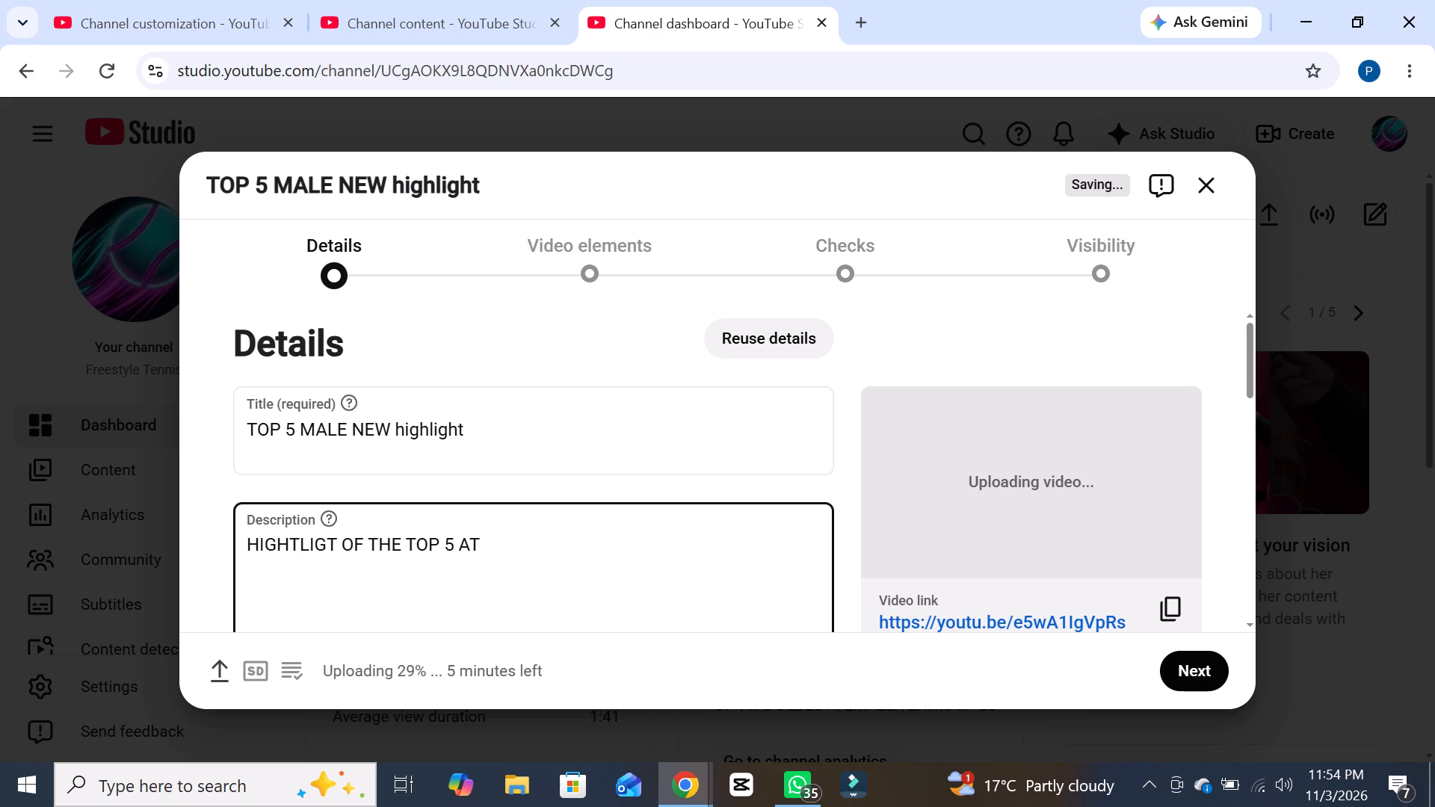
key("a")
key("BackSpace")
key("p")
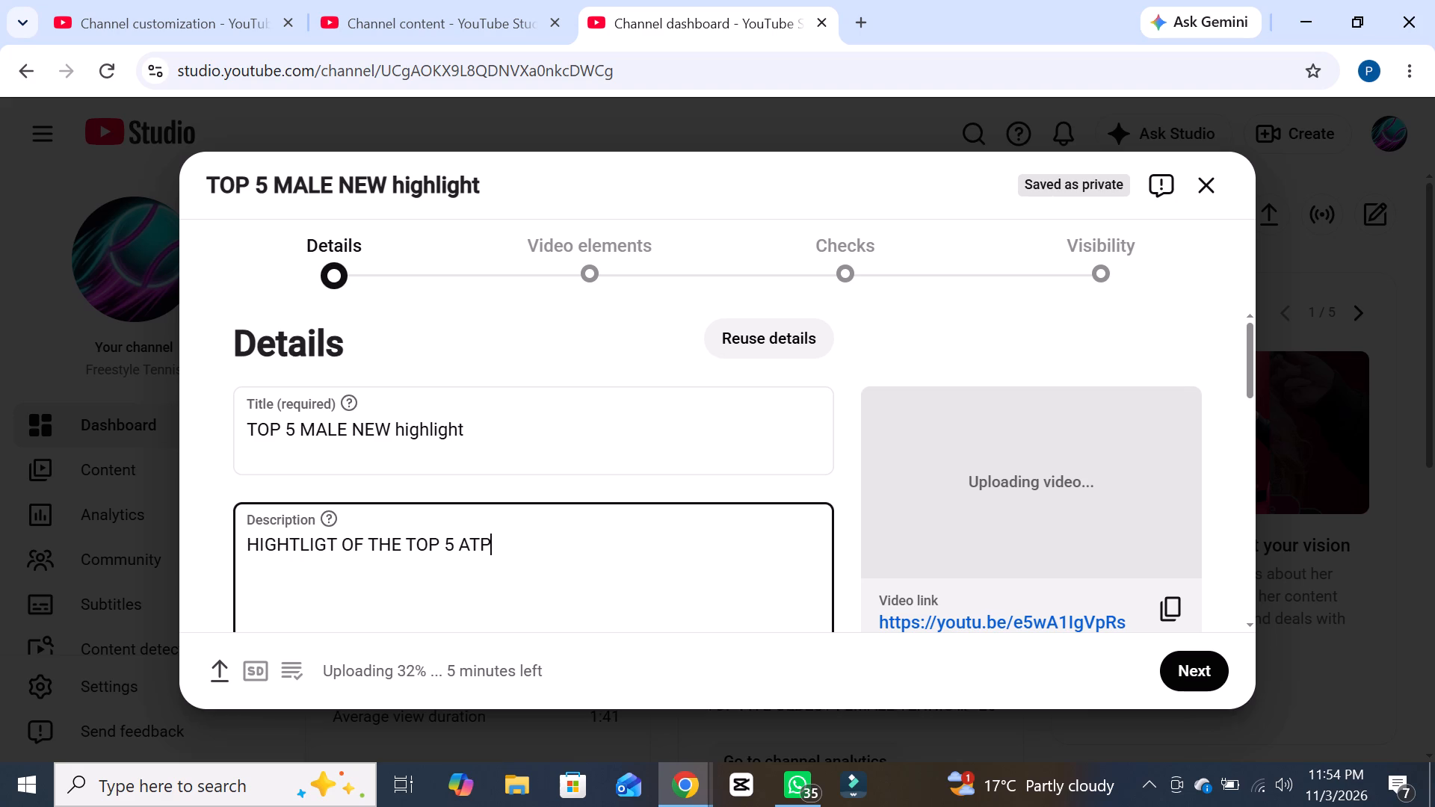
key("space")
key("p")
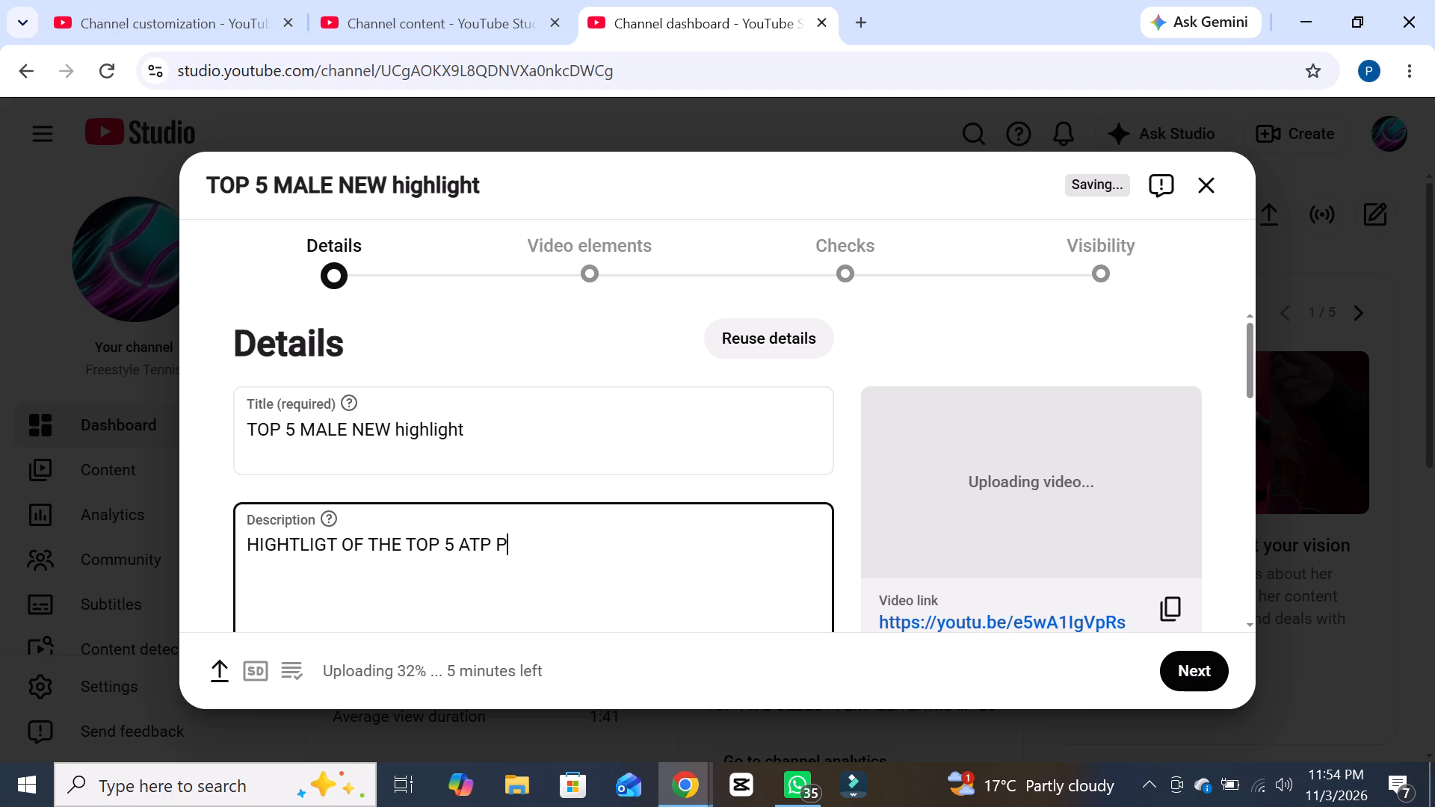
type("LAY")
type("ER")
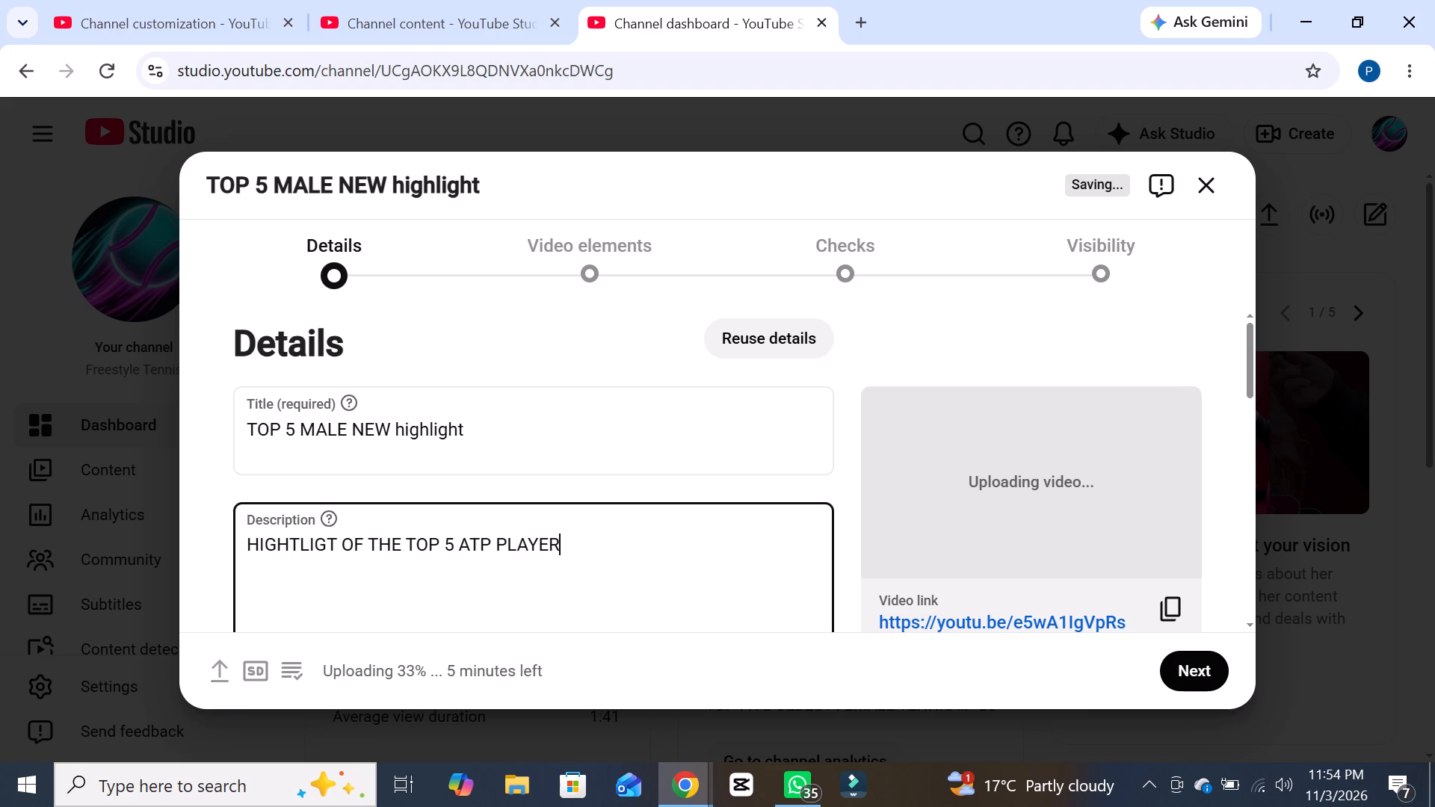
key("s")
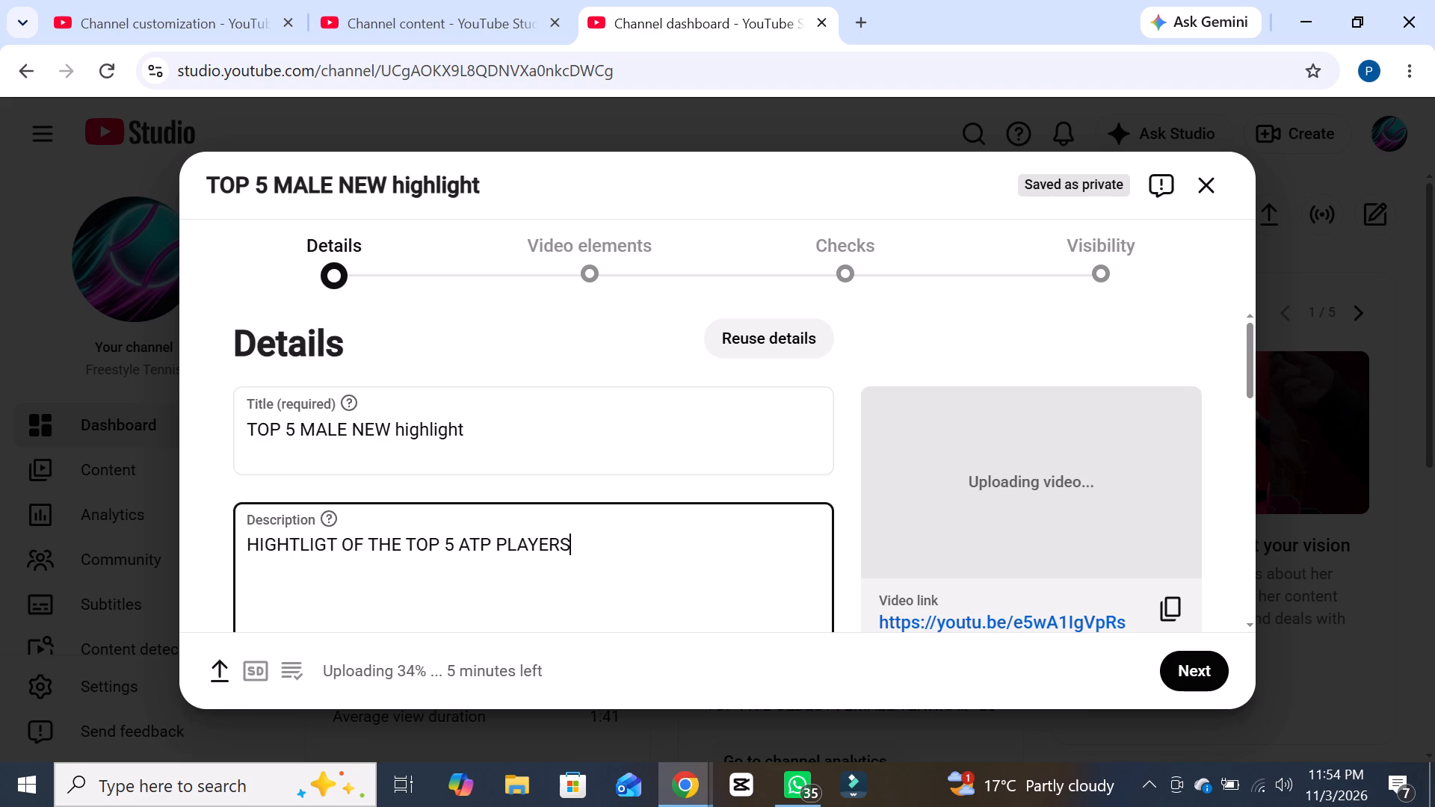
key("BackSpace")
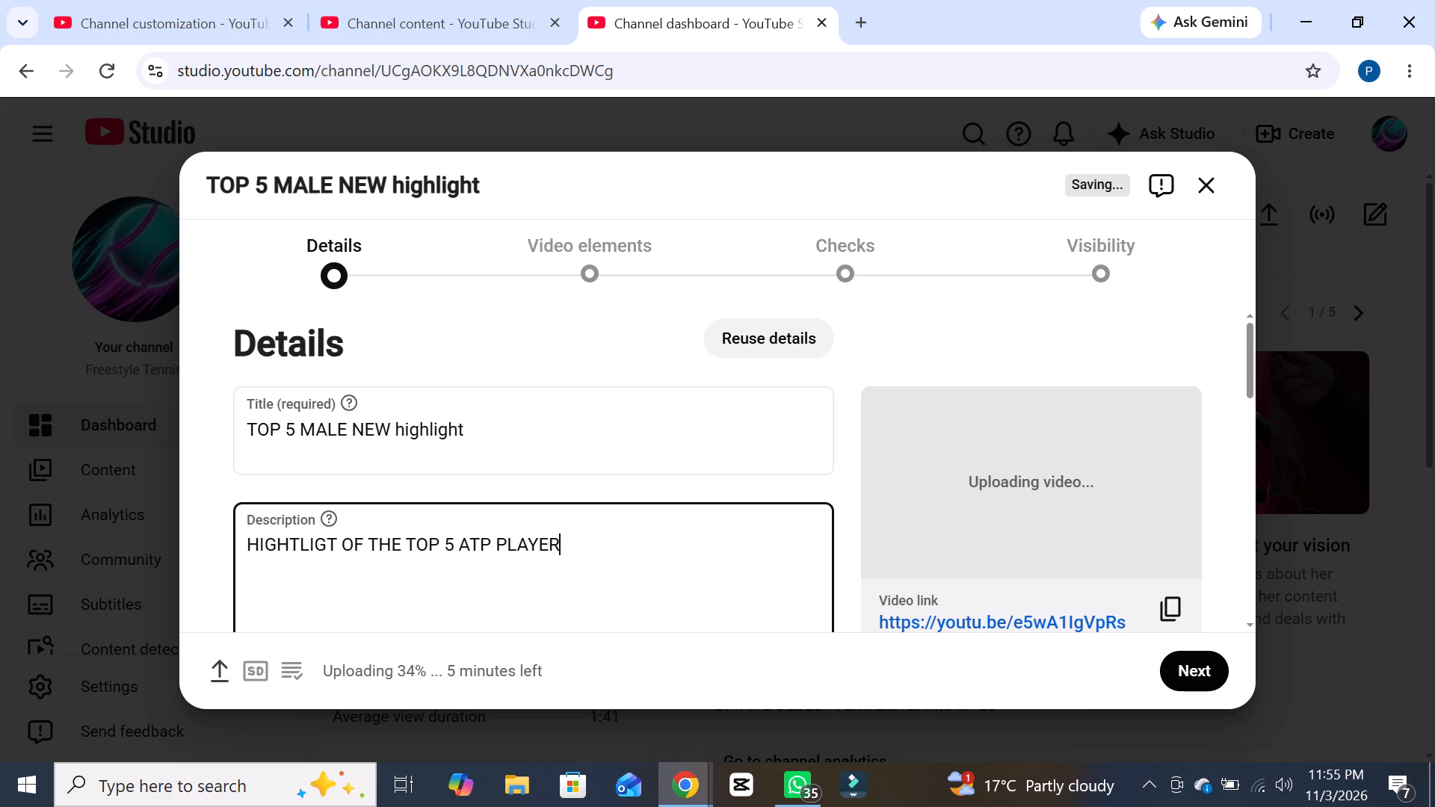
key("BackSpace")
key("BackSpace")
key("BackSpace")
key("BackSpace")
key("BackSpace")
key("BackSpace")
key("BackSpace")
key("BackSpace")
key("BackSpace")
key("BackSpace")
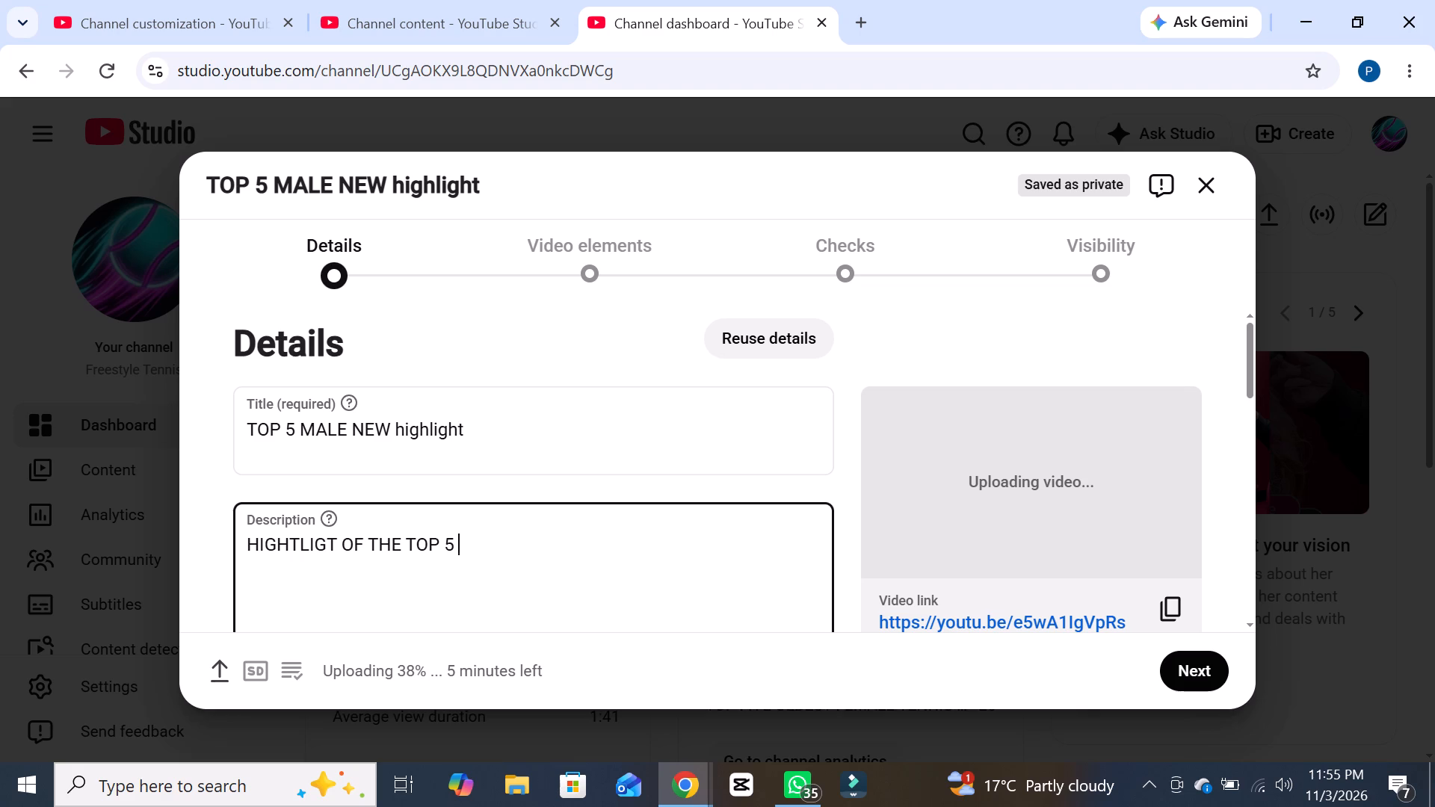
Continue the description after "HIGHTLIGT OF THE TOP 5" with the text "PLAYERS TO REACH".
type("PLA")
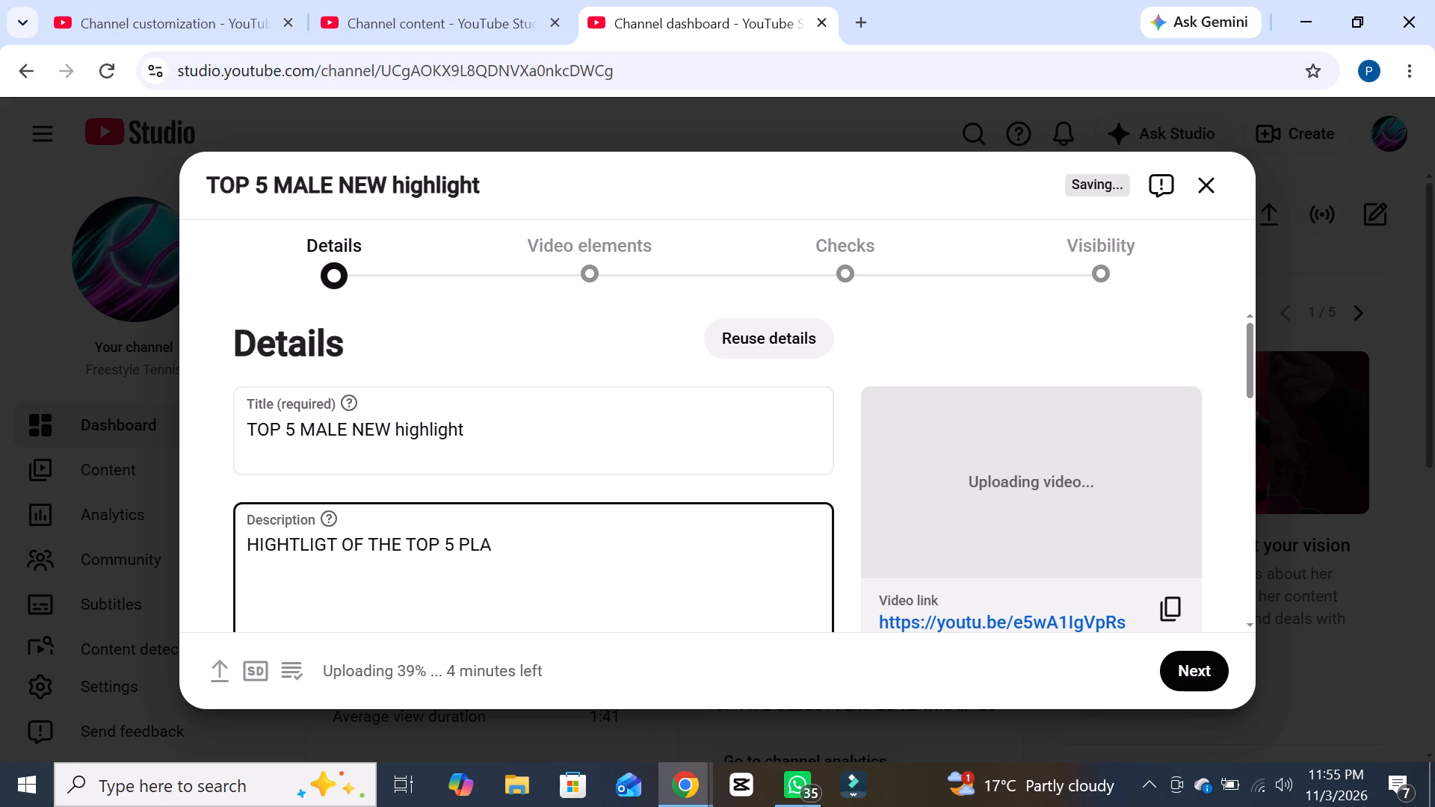
type("YERS")
key("space")
type("TO")
key("space")
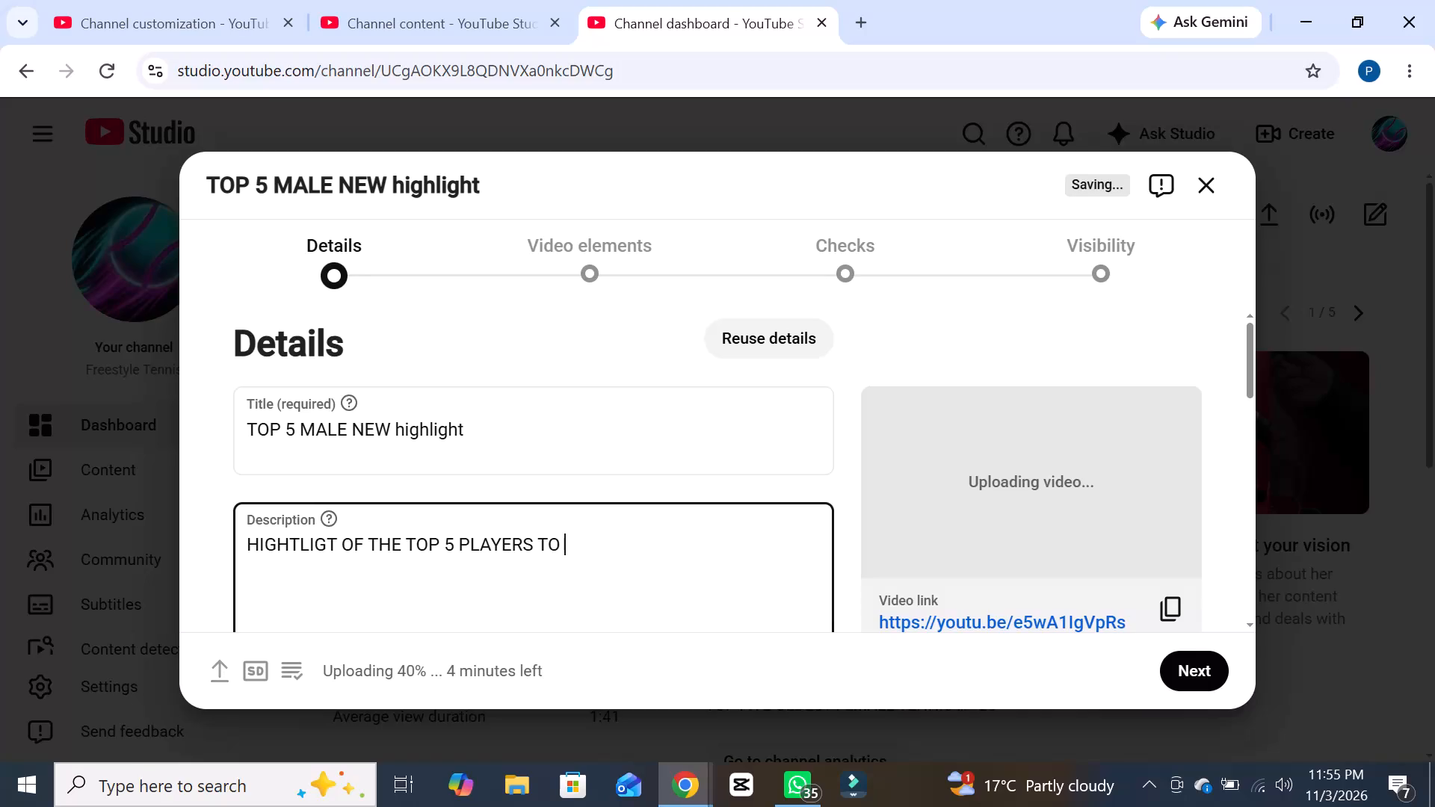
type("R")
key("e")
key("a")
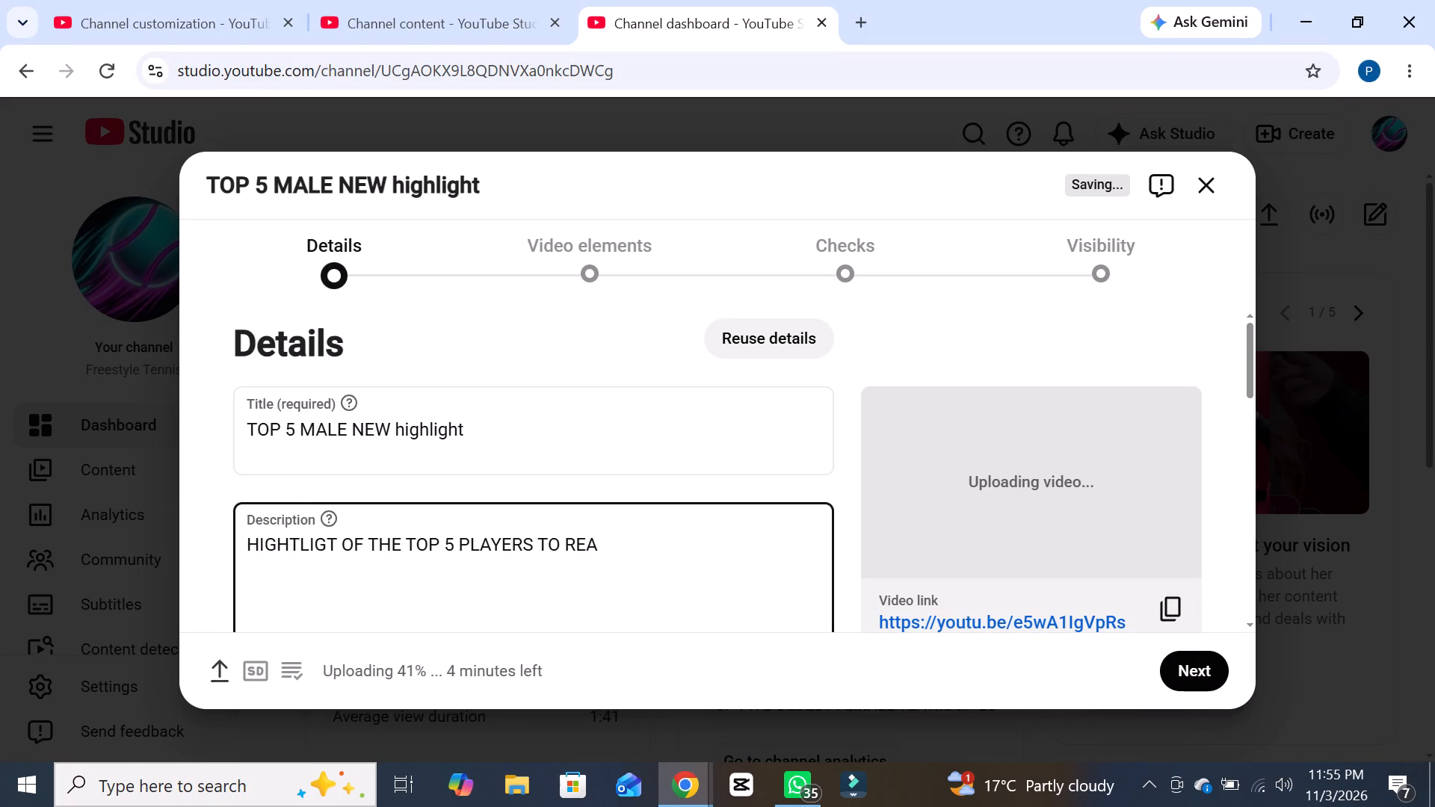
key("c")
key("h")
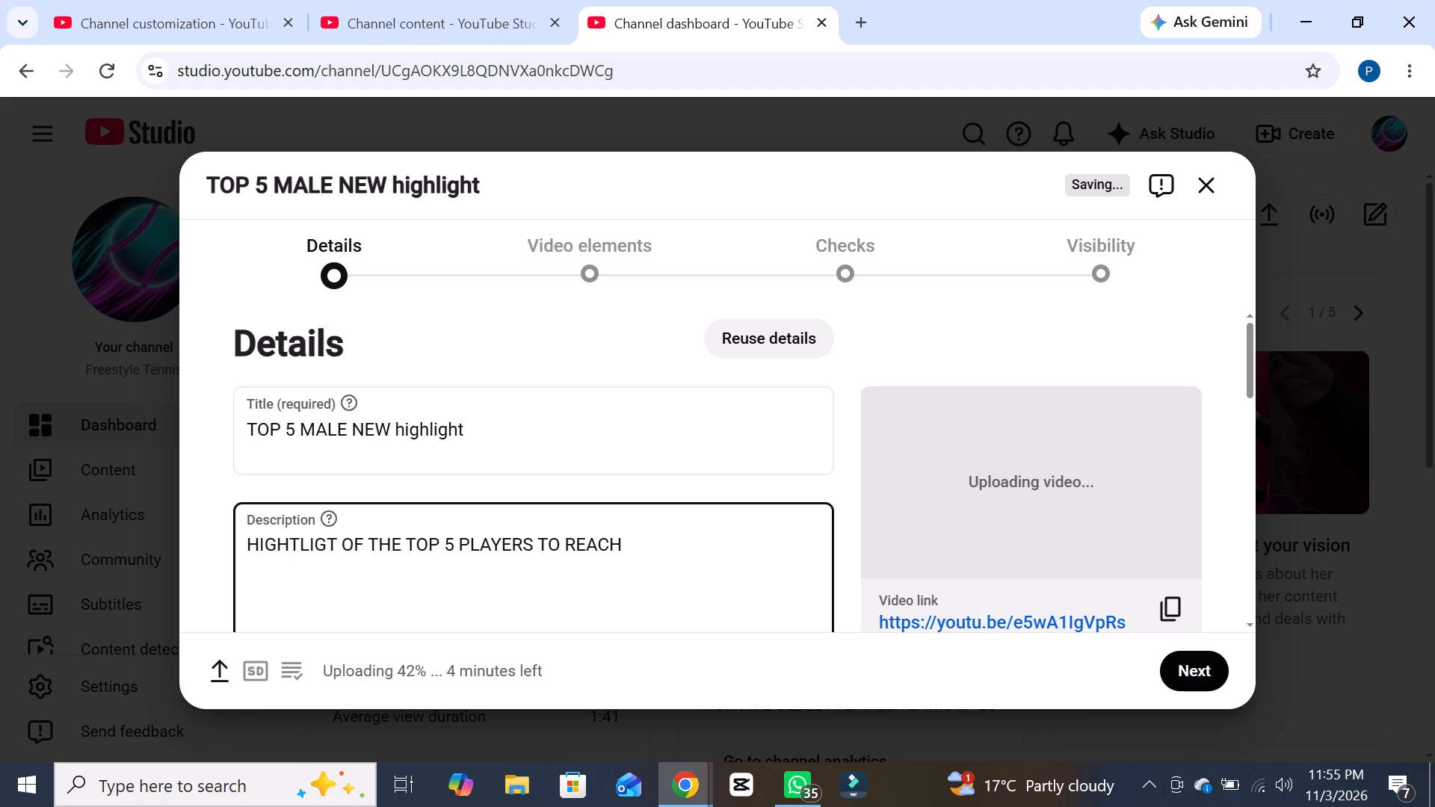
key("space")
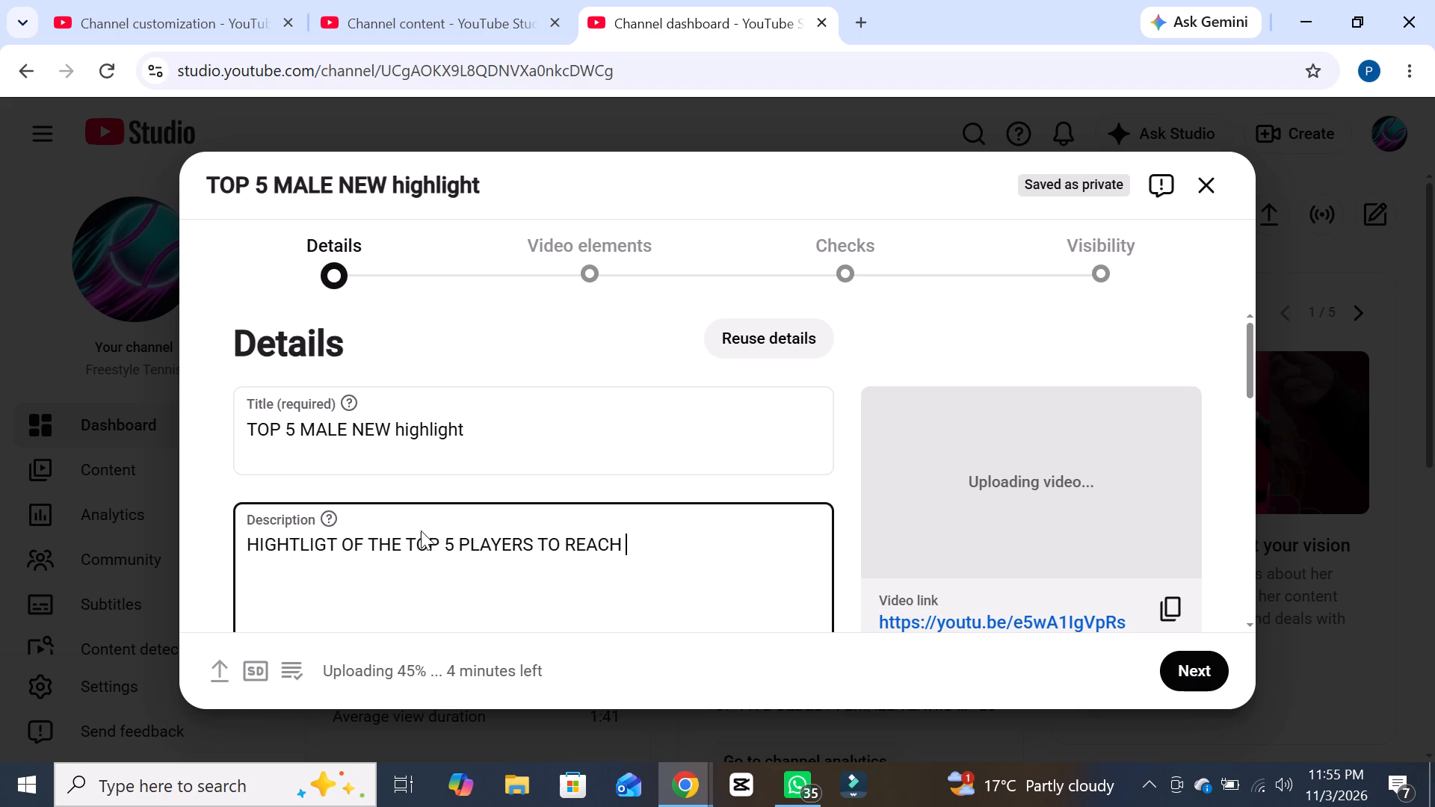
Insert the words "OLDEST TENNIES" before "PLAYERS" in the description.
left_click(457, 542)
type("OL")
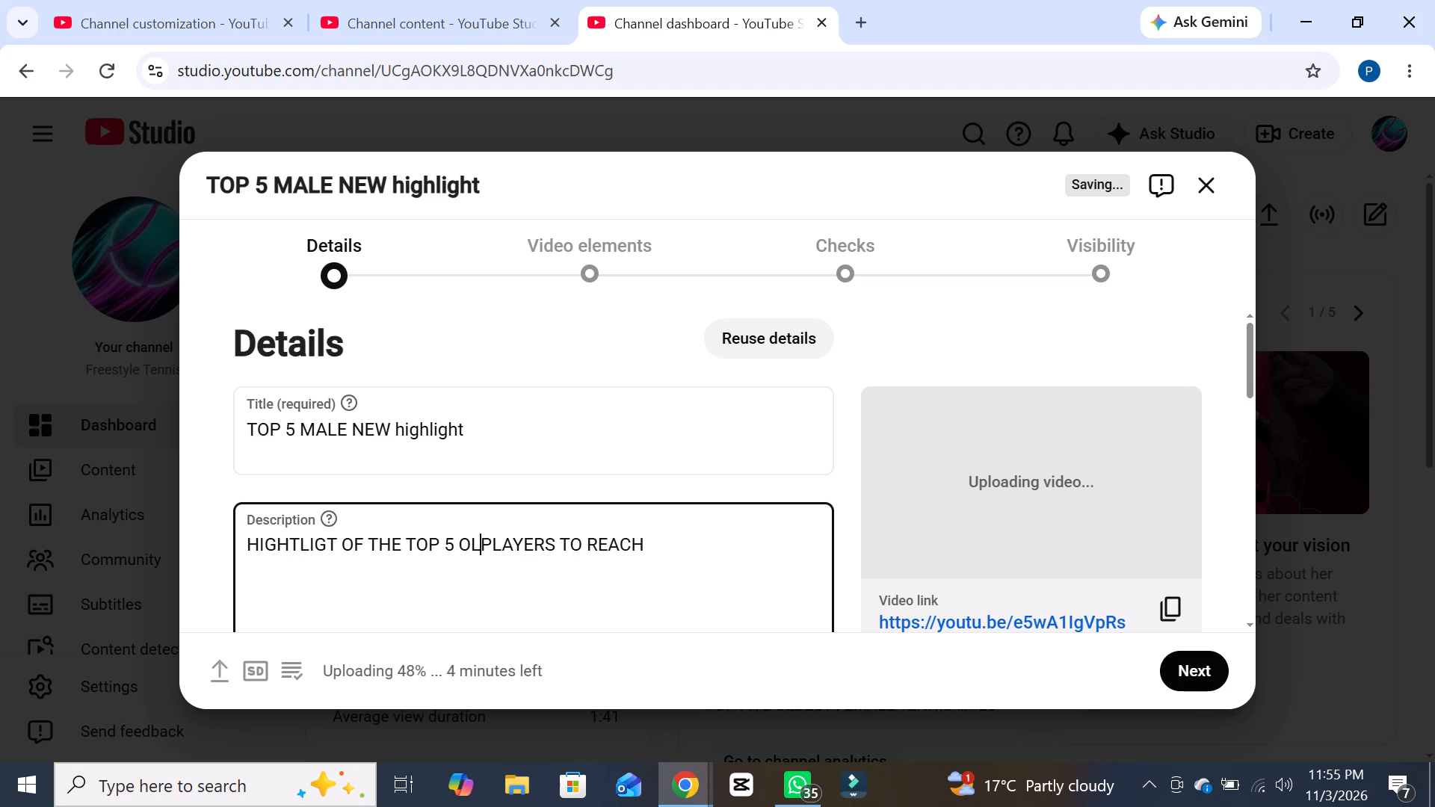
type("DEST")
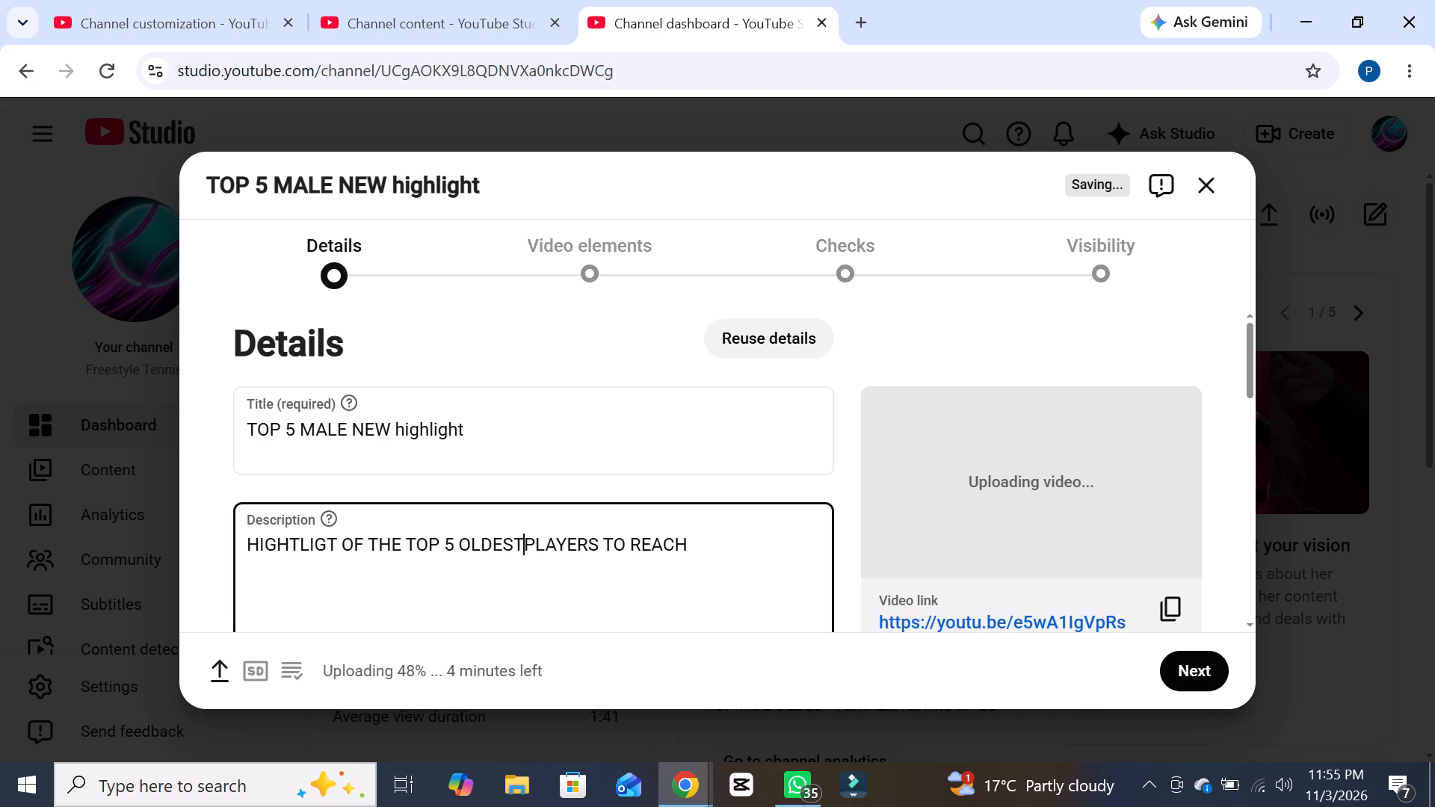
key("space")
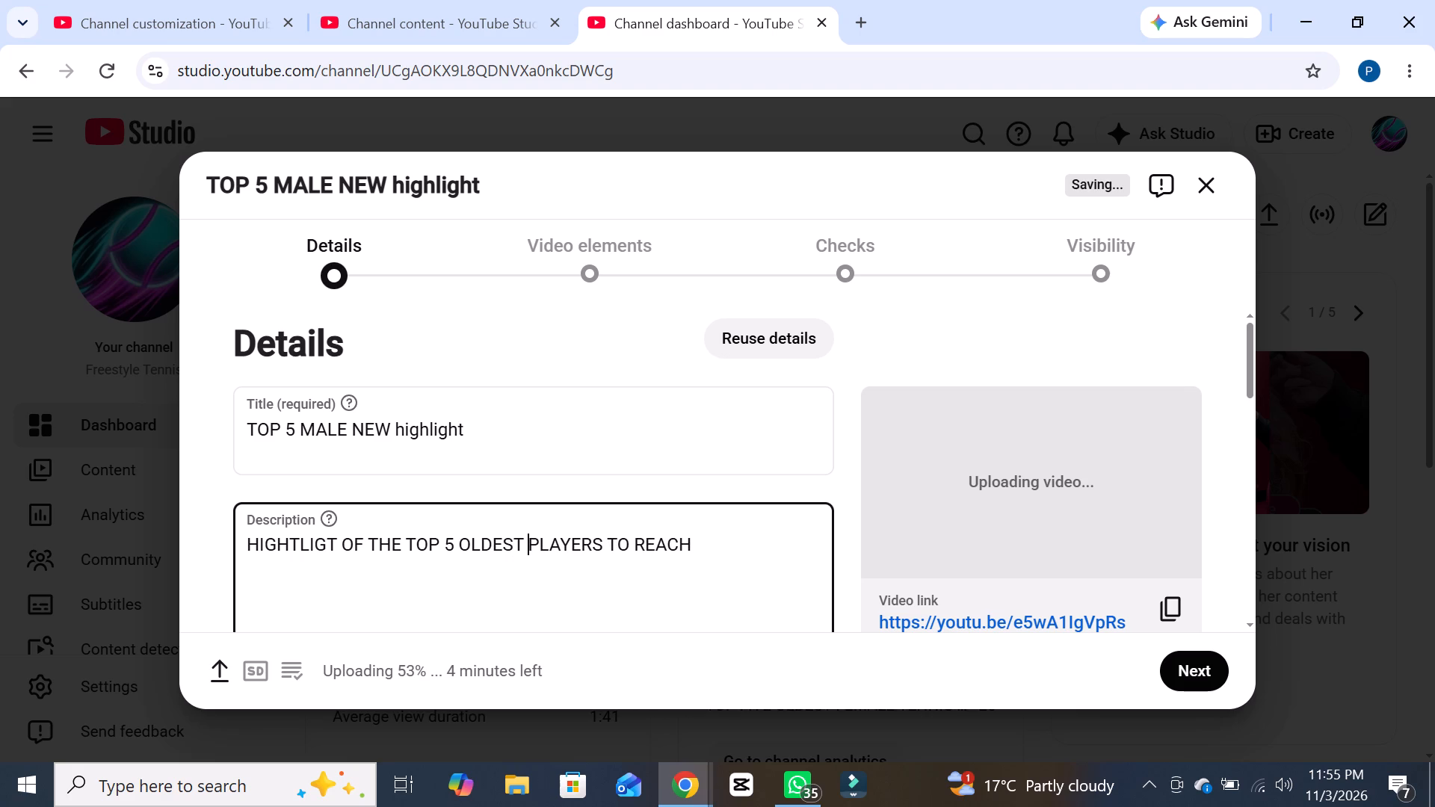
key("t")
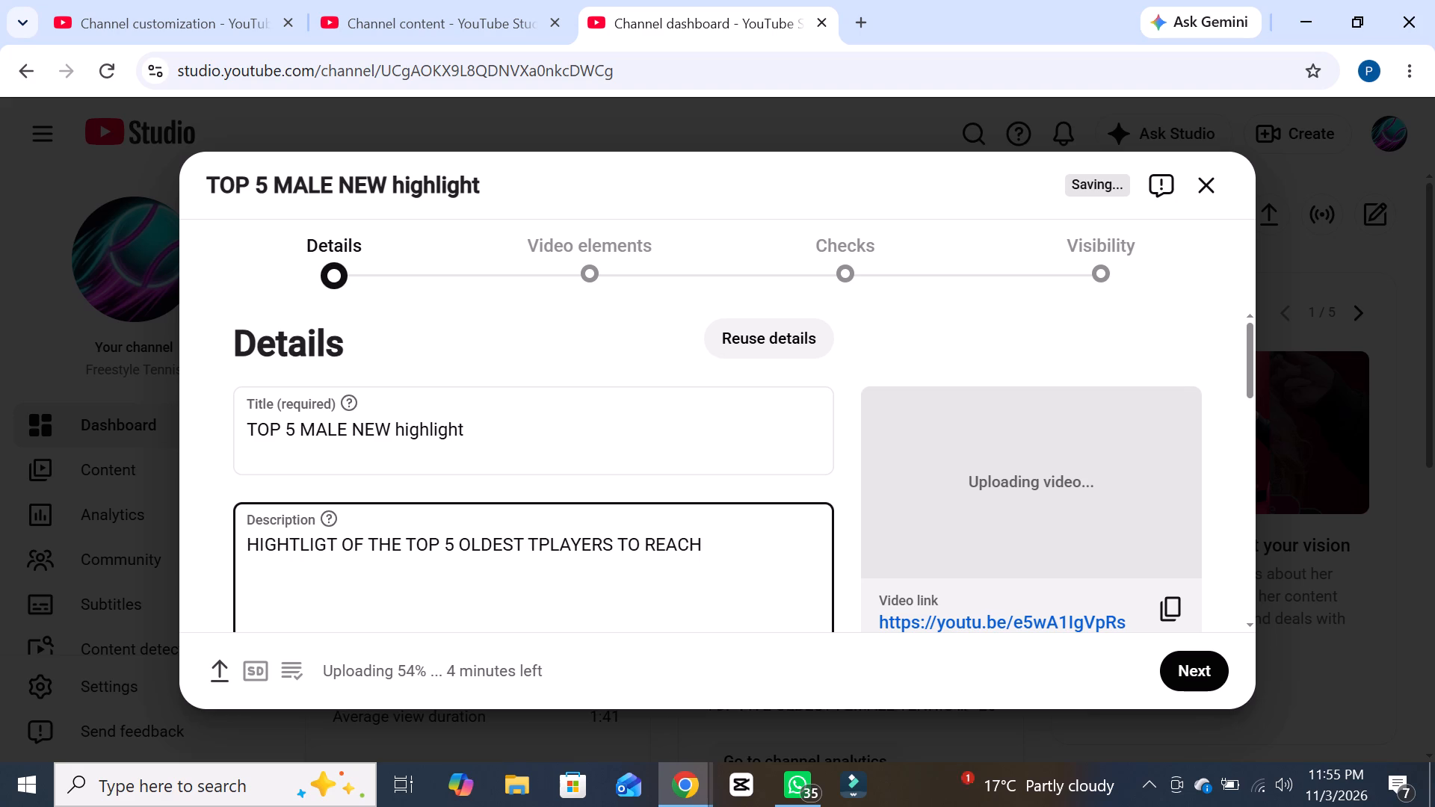
key("e")
type("NN")
key("i")
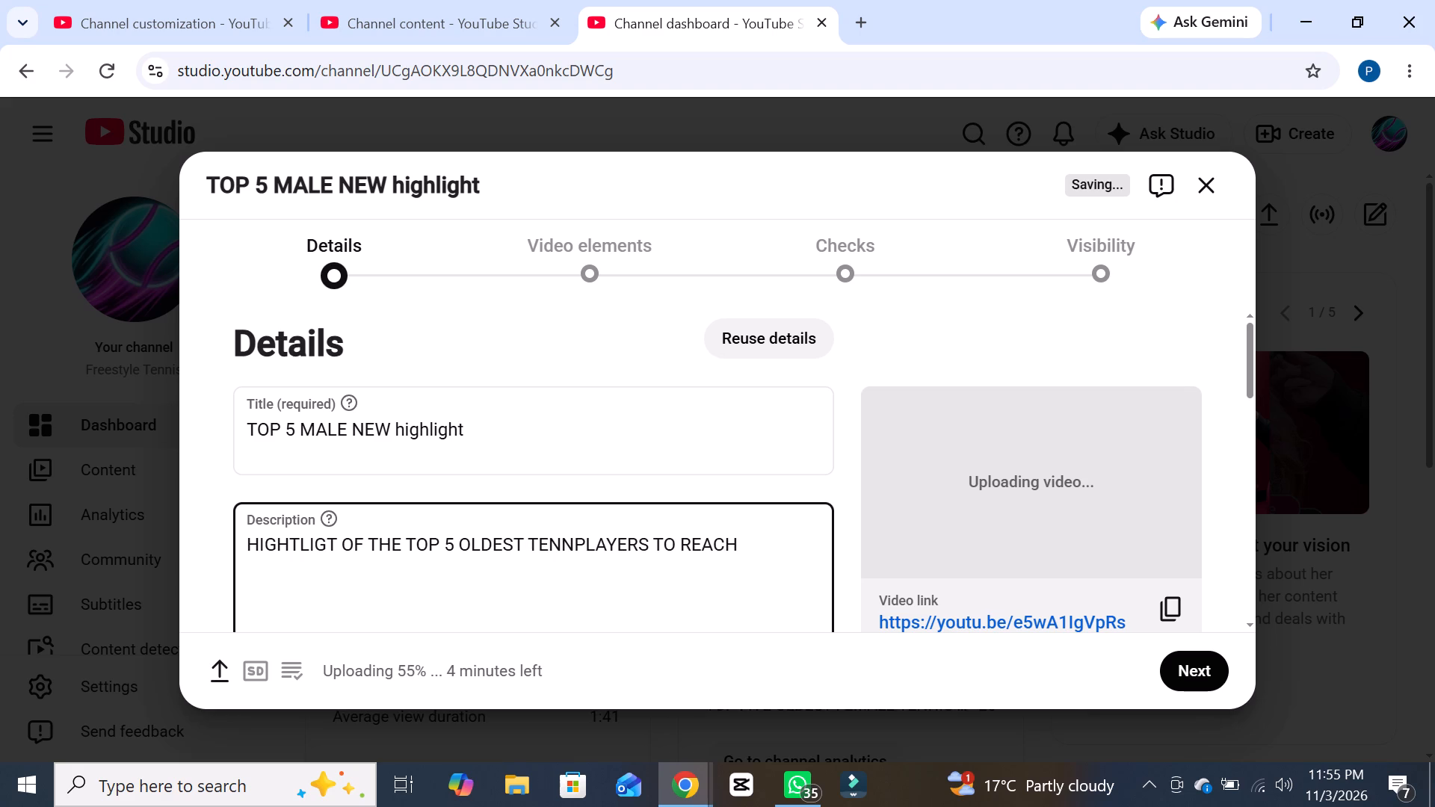
type("ES")
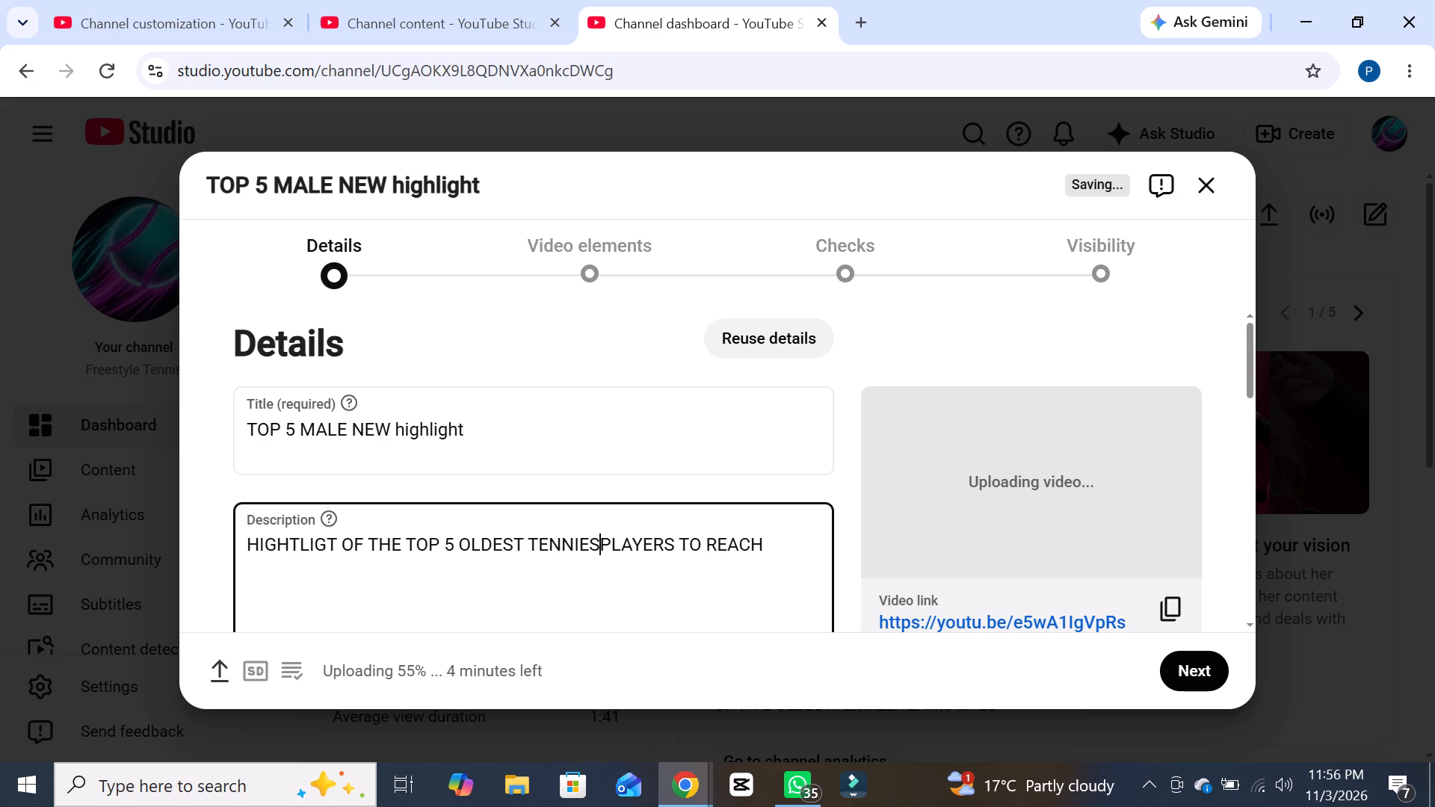
key("space")
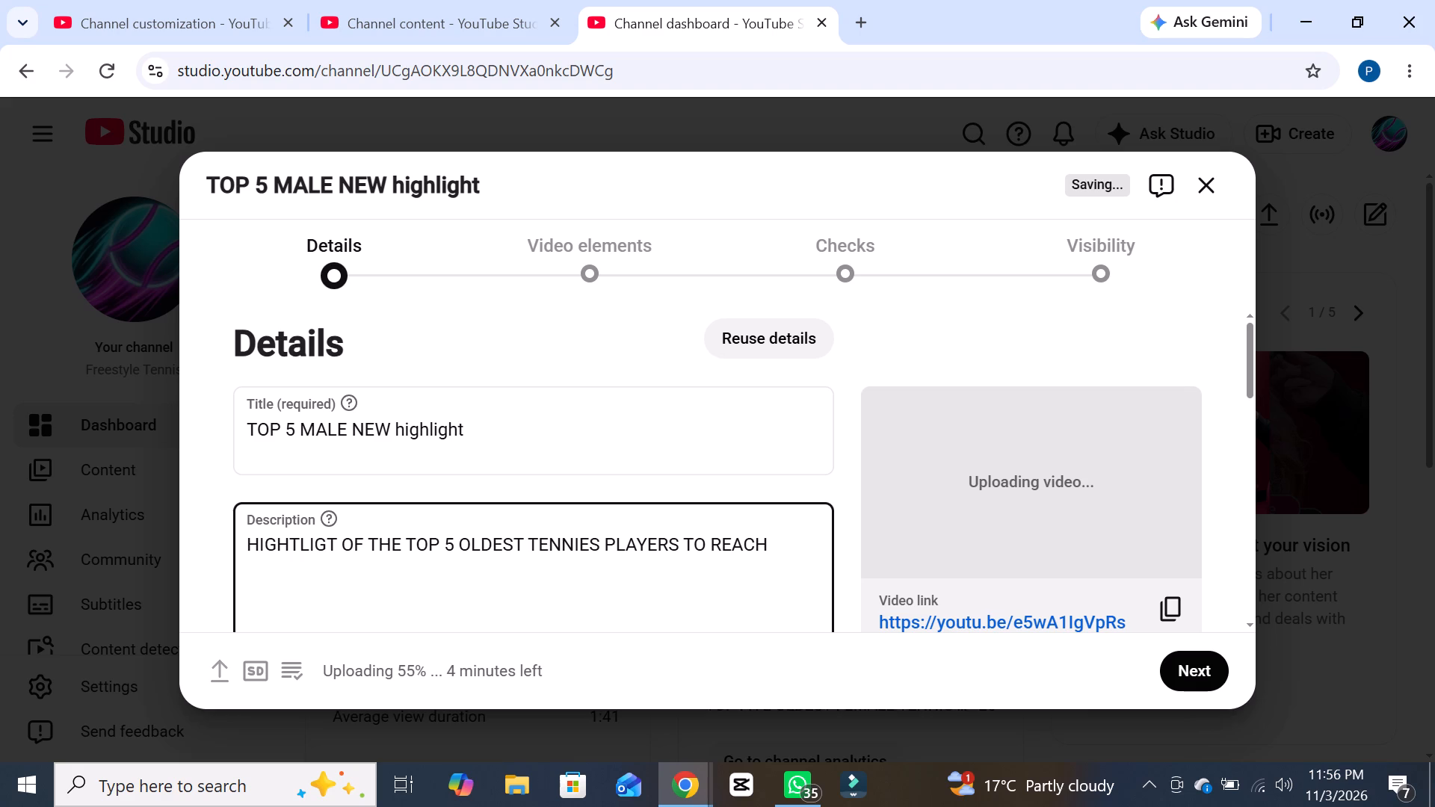
Complete the description's sentence after "REACH" with the text "TOP 5 ATP RANKING".
left_click(779, 541)
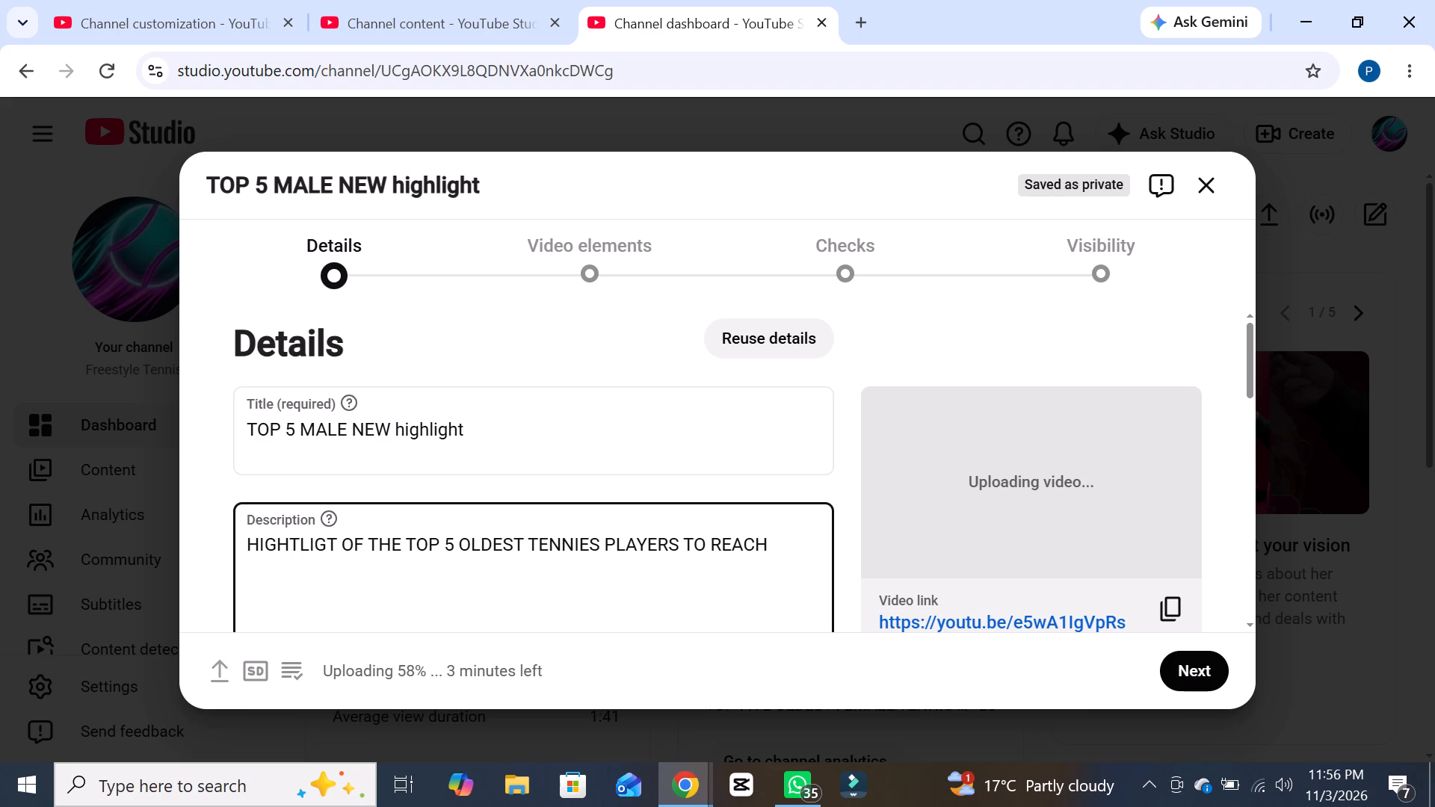
key("t")
key("o")
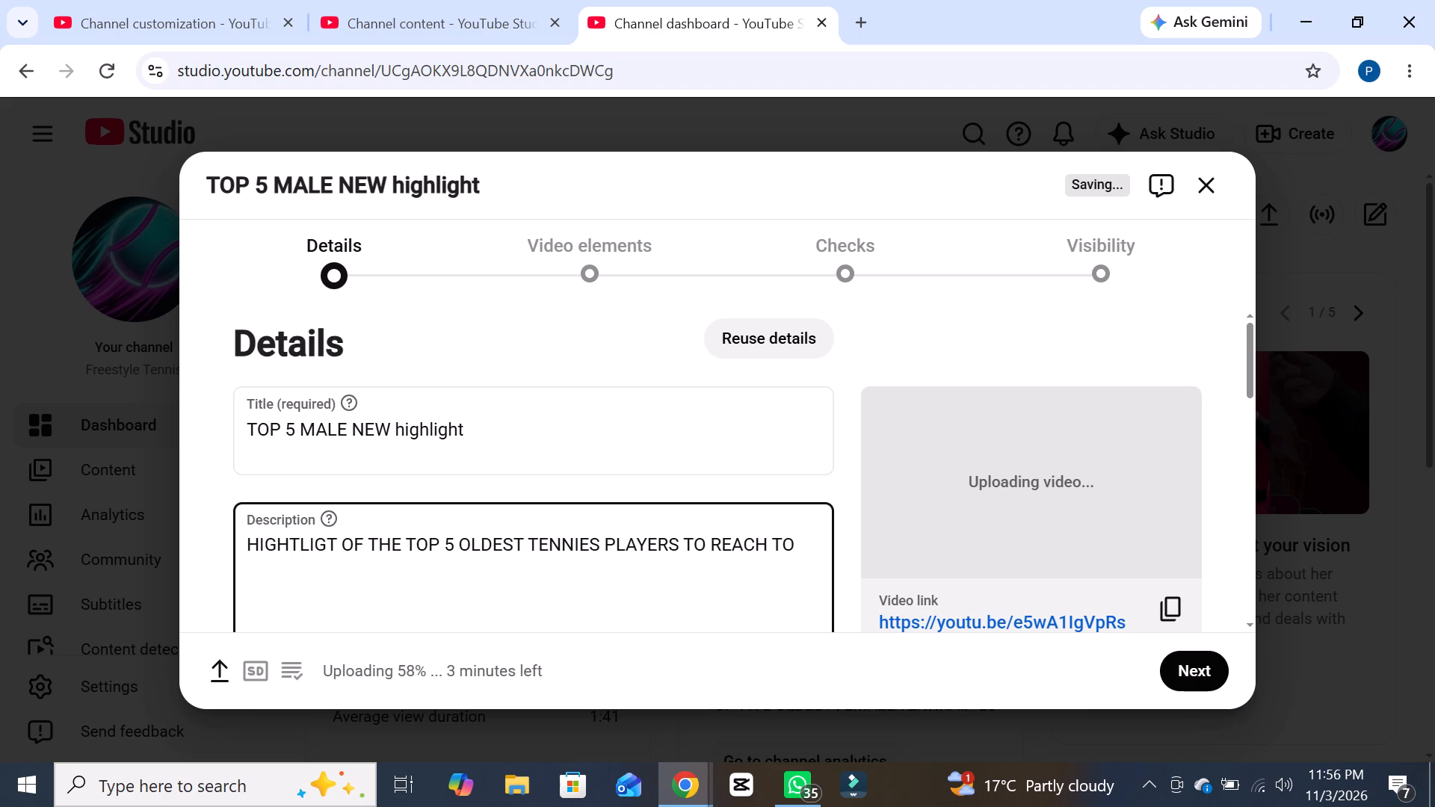
key("p")
key("space")
key("5")
key("a")
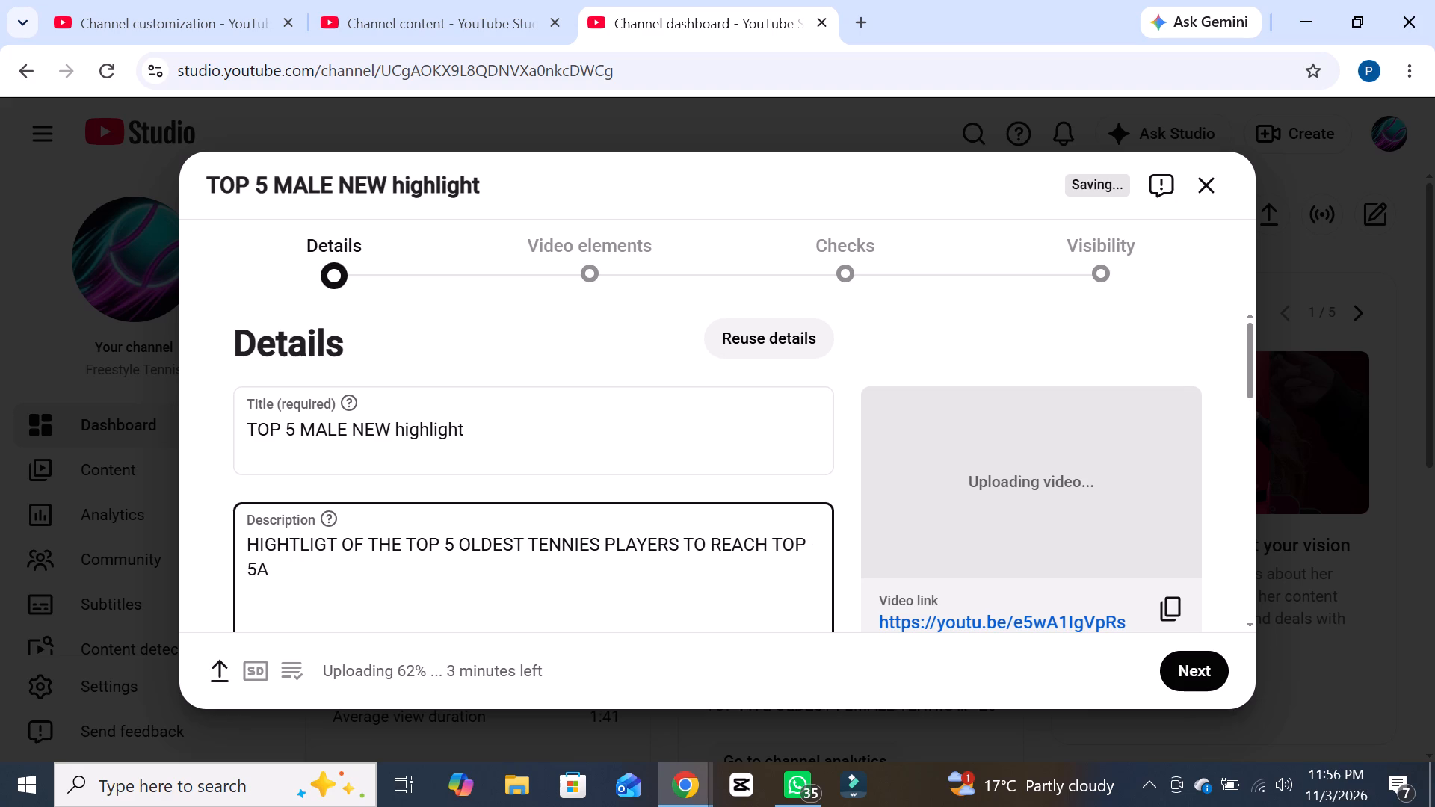
key("t")
key("p")
left_click(256, 568)
key("space")
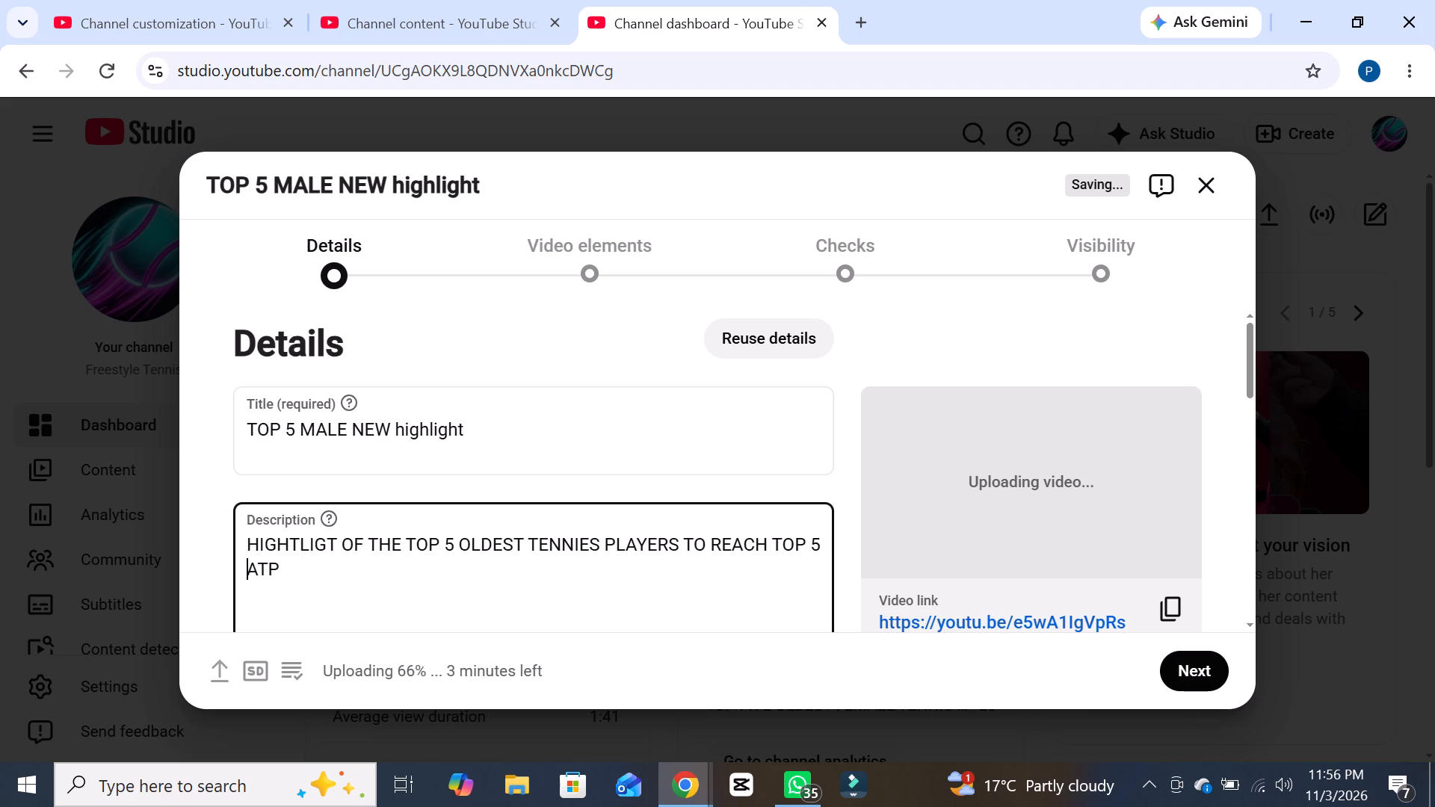
left_click(282, 568)
key("space")
type("RA")
key("n")
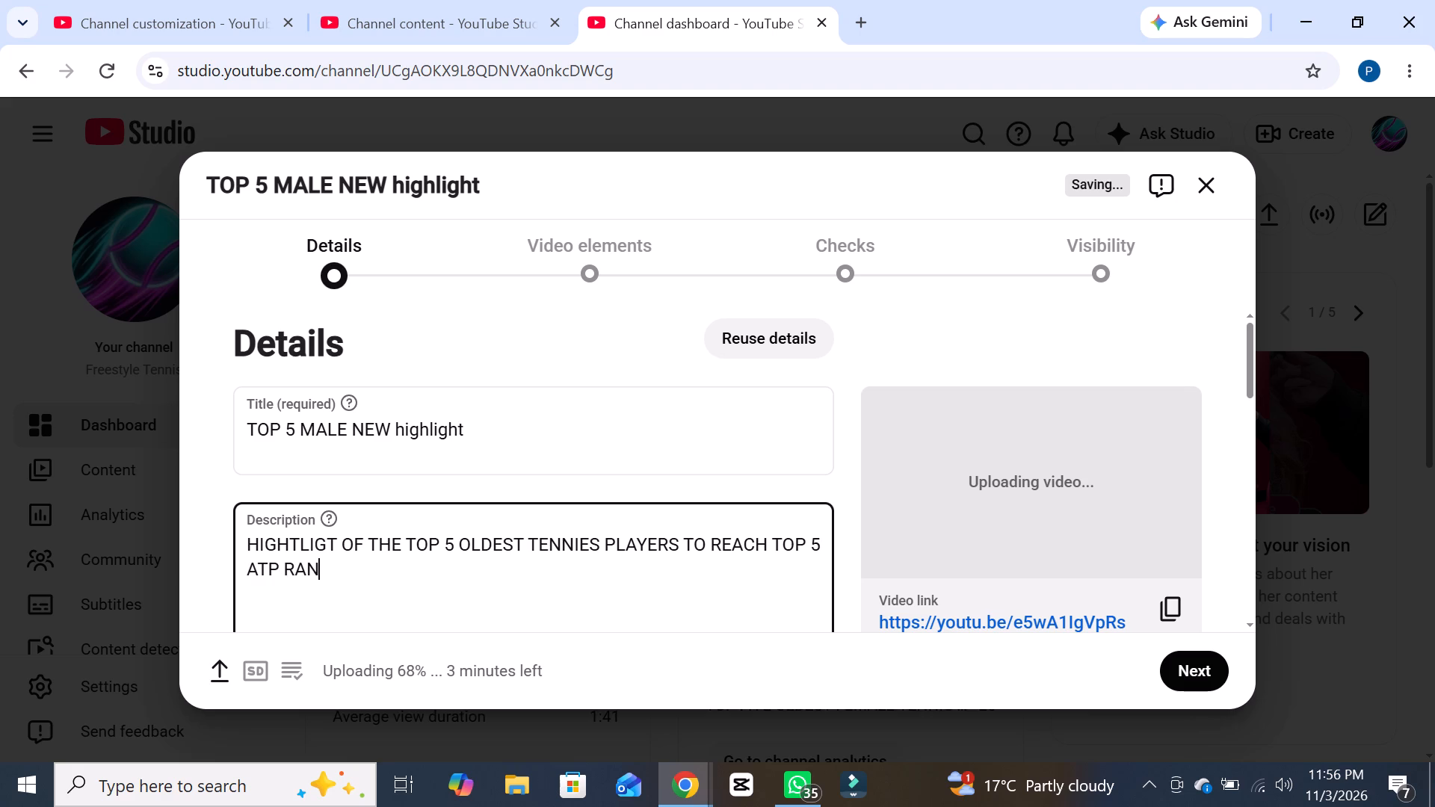
type("KIN")
key("g")
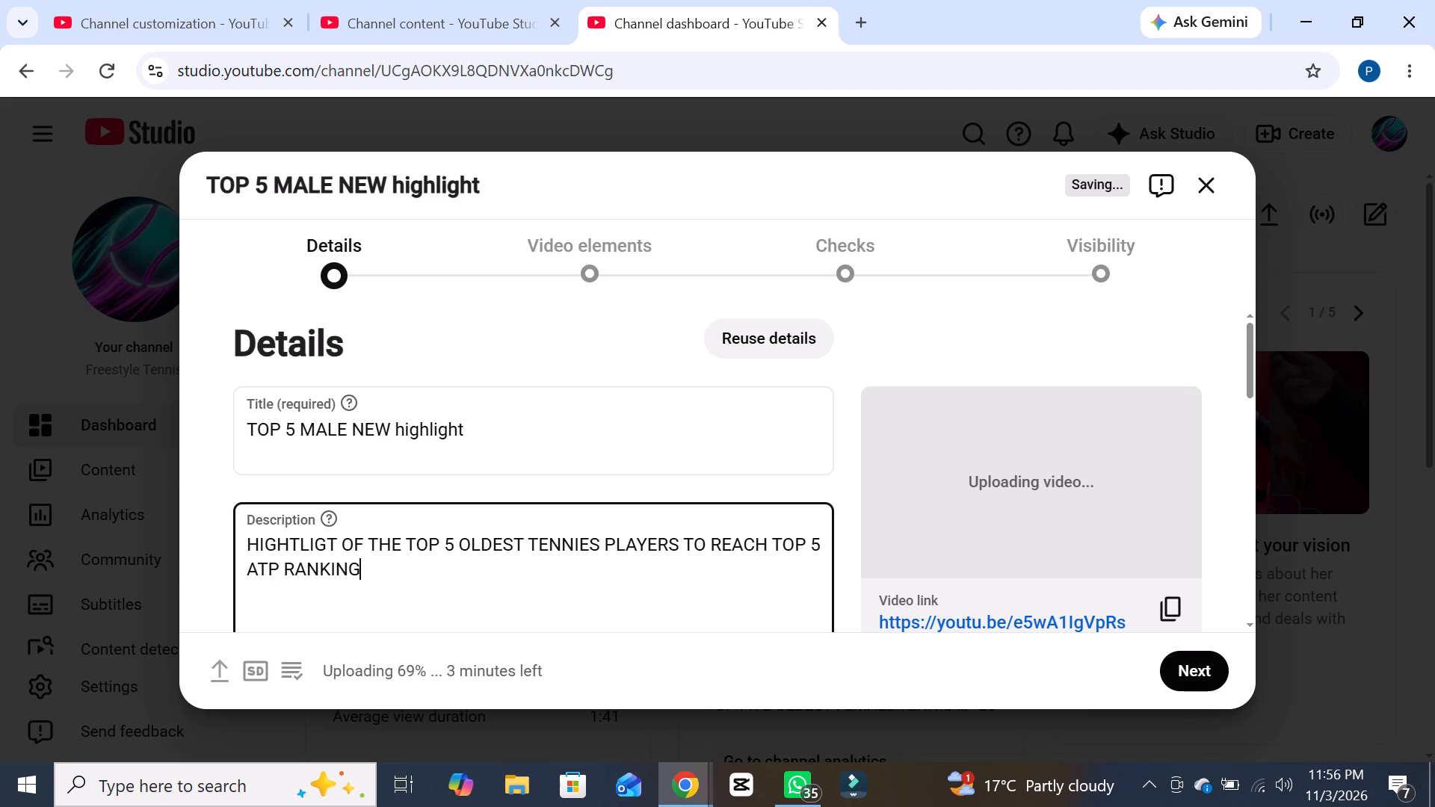
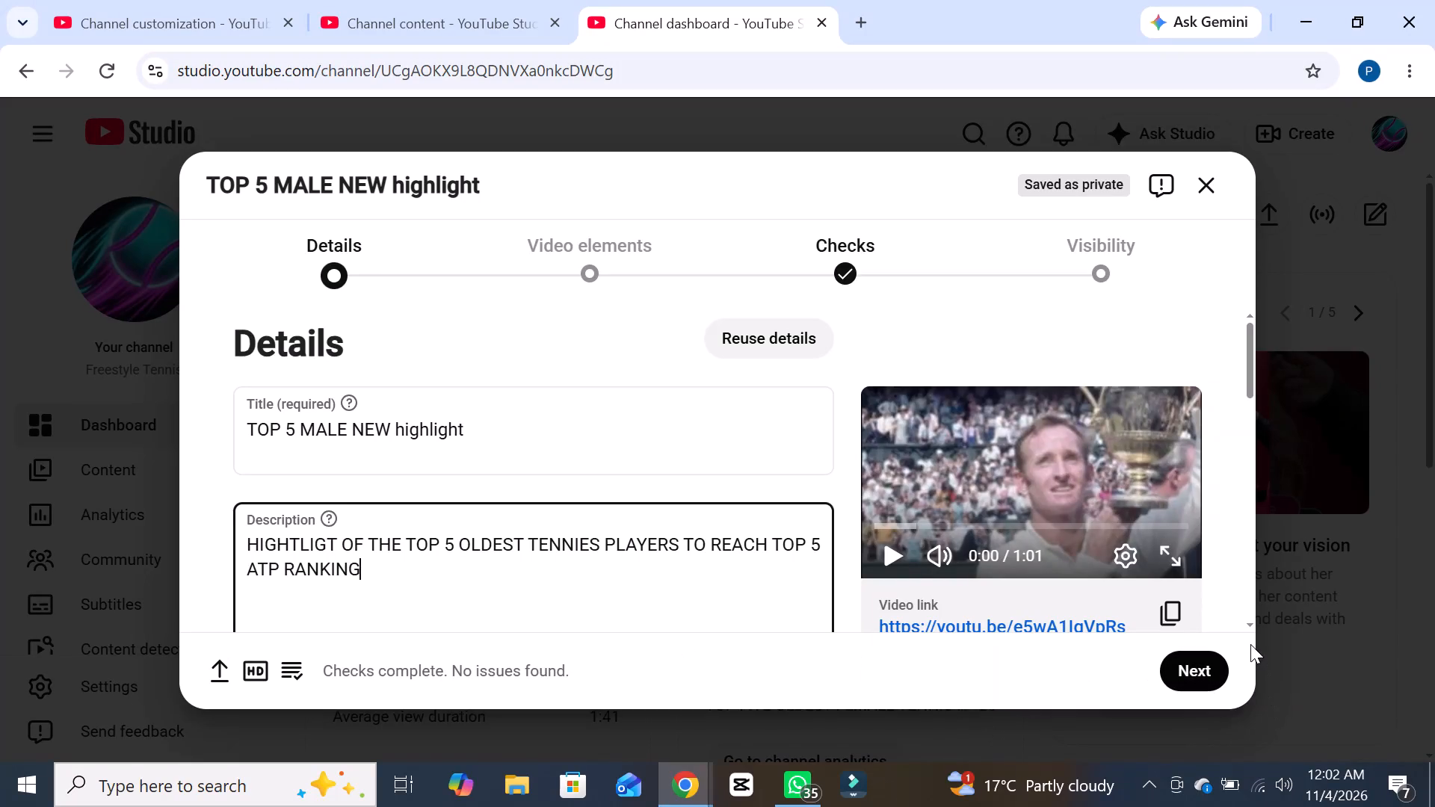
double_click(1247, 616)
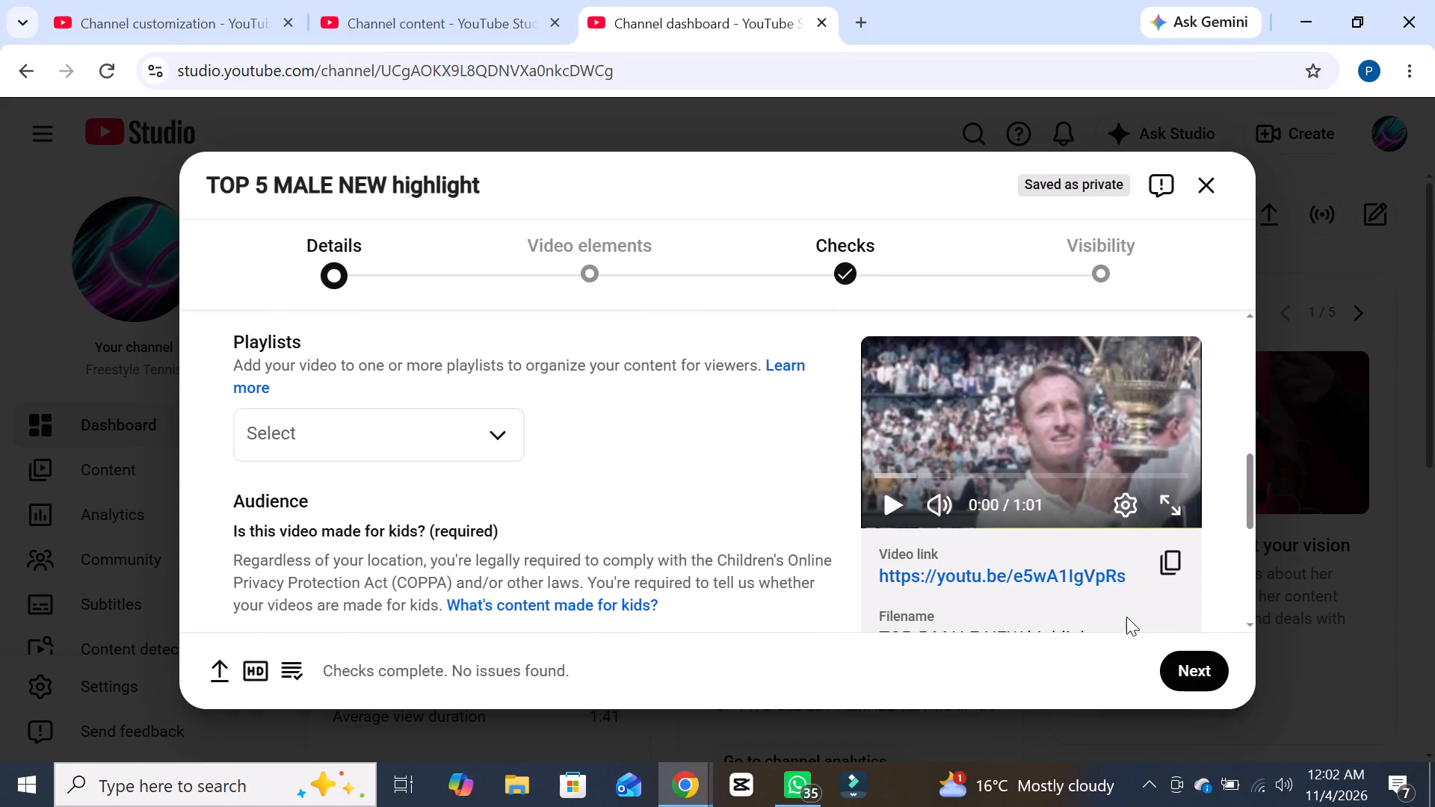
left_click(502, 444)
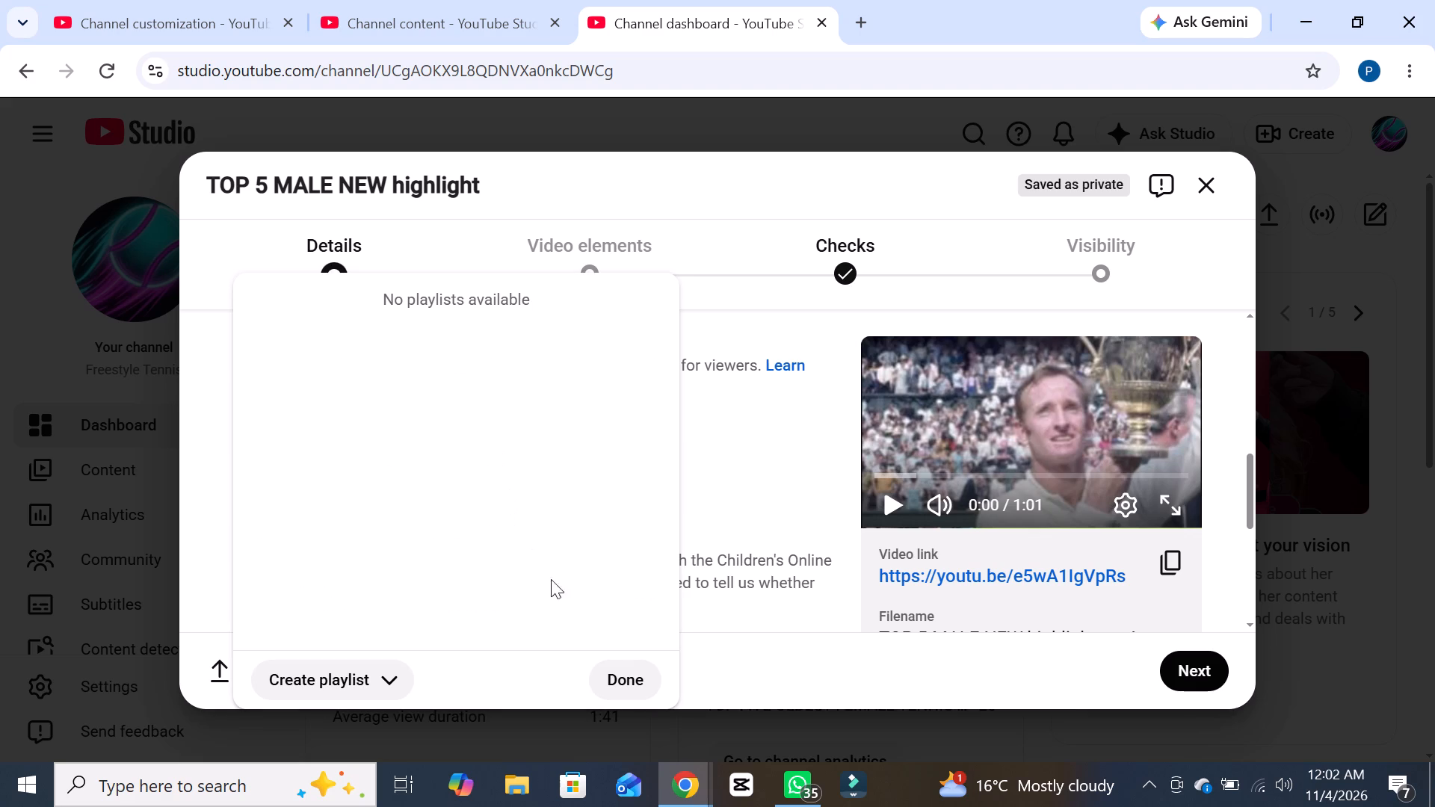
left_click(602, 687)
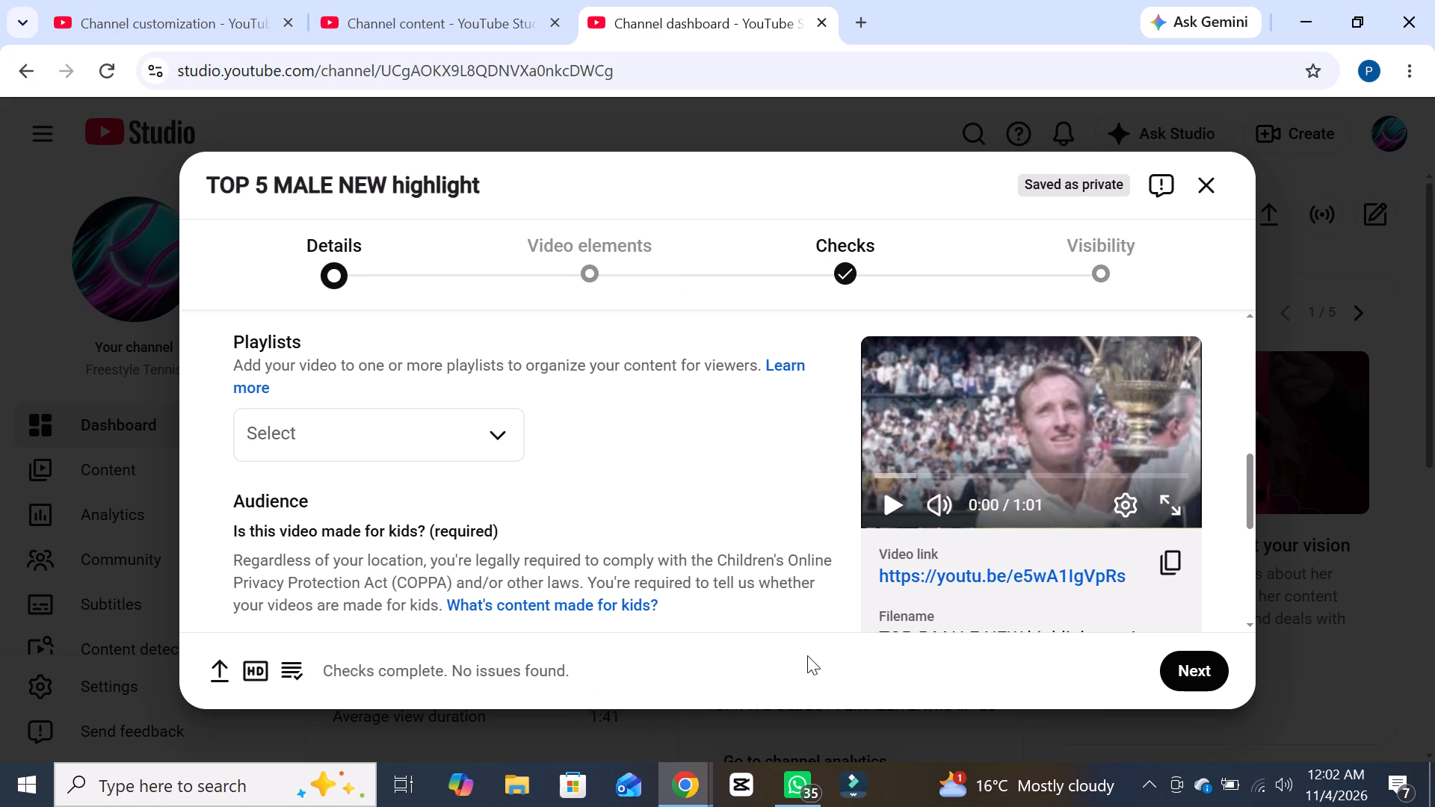
Mark the highlight video as not made for kids and proceed from the Details stage.
triple_click(1250, 620)
double_click(1250, 620)
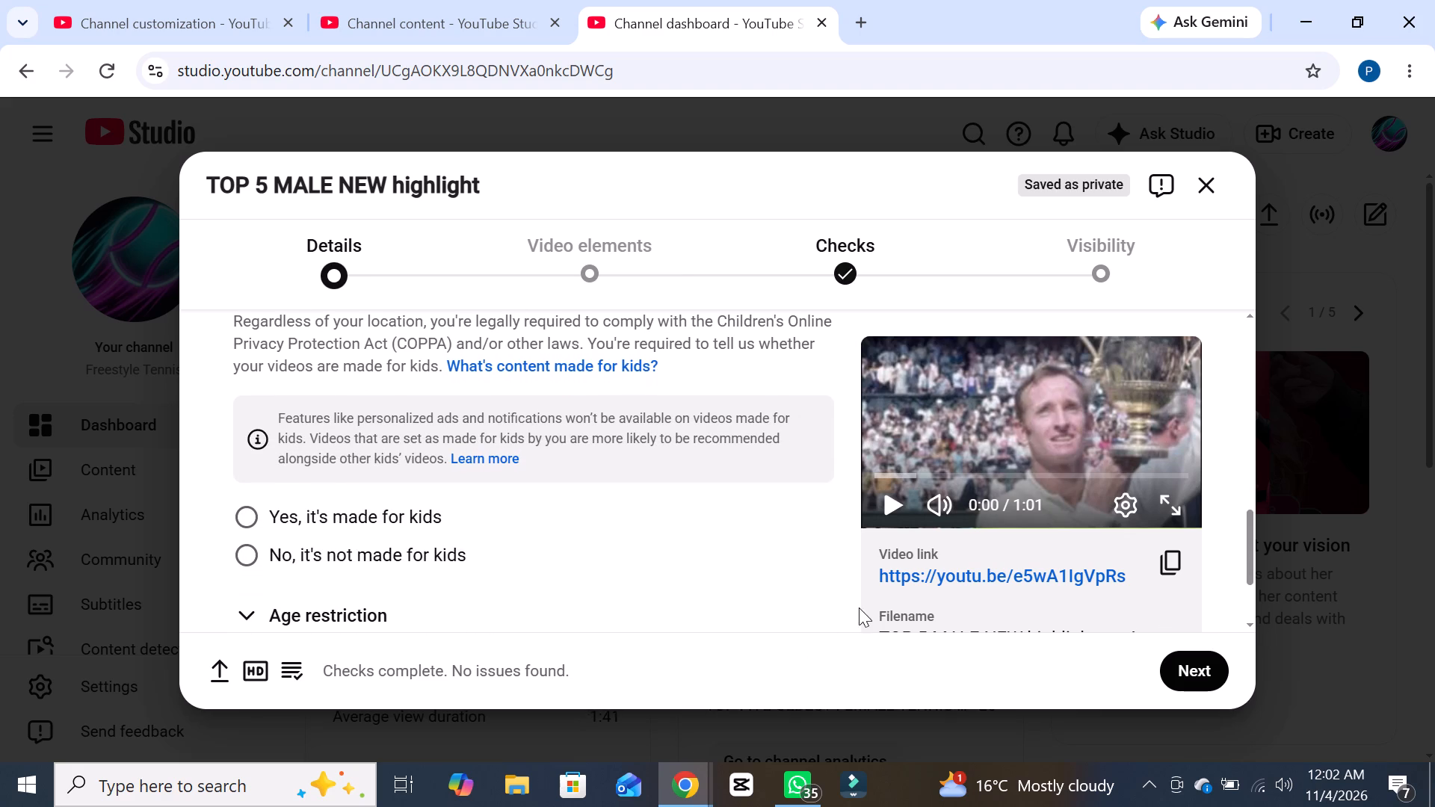
left_click(253, 548)
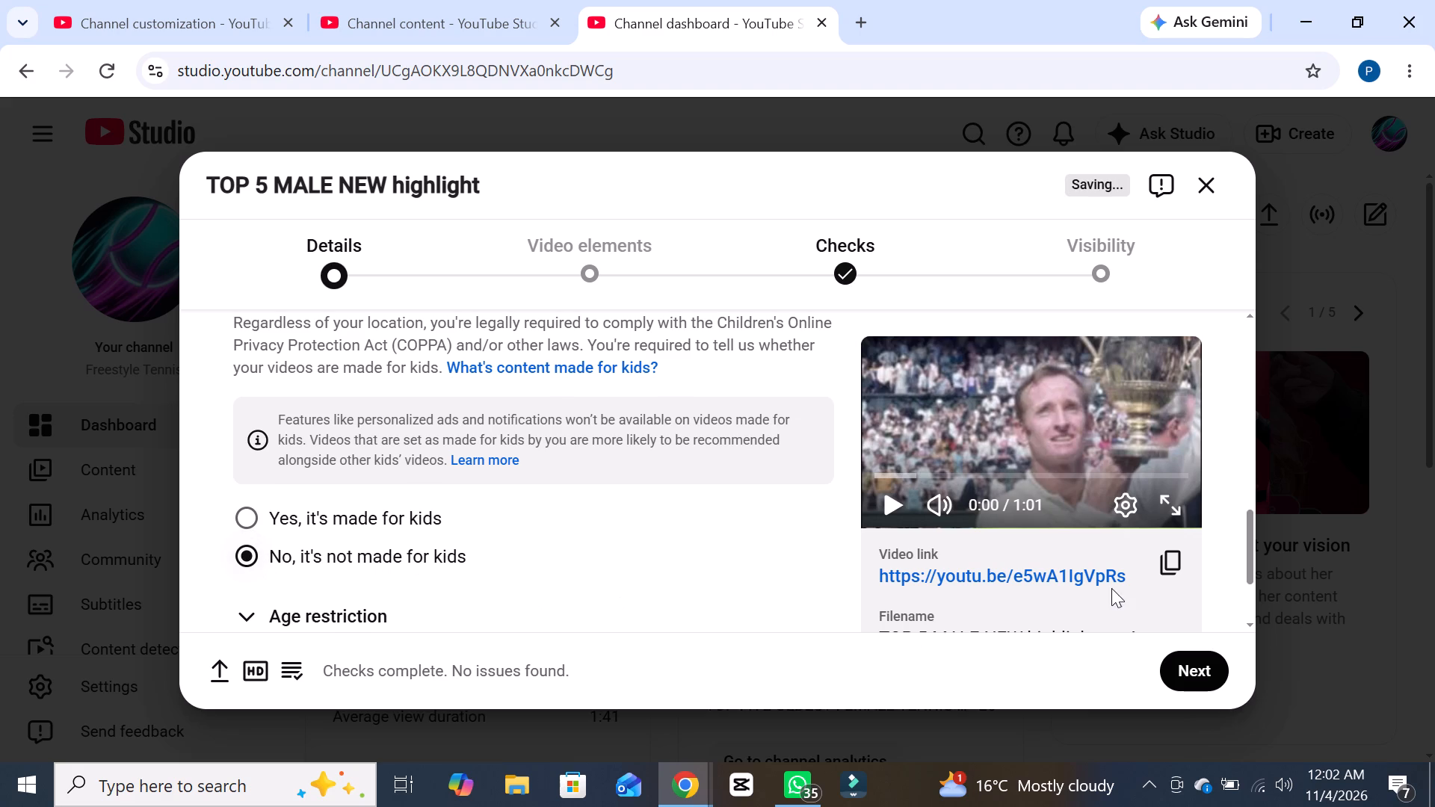
double_click(1251, 618)
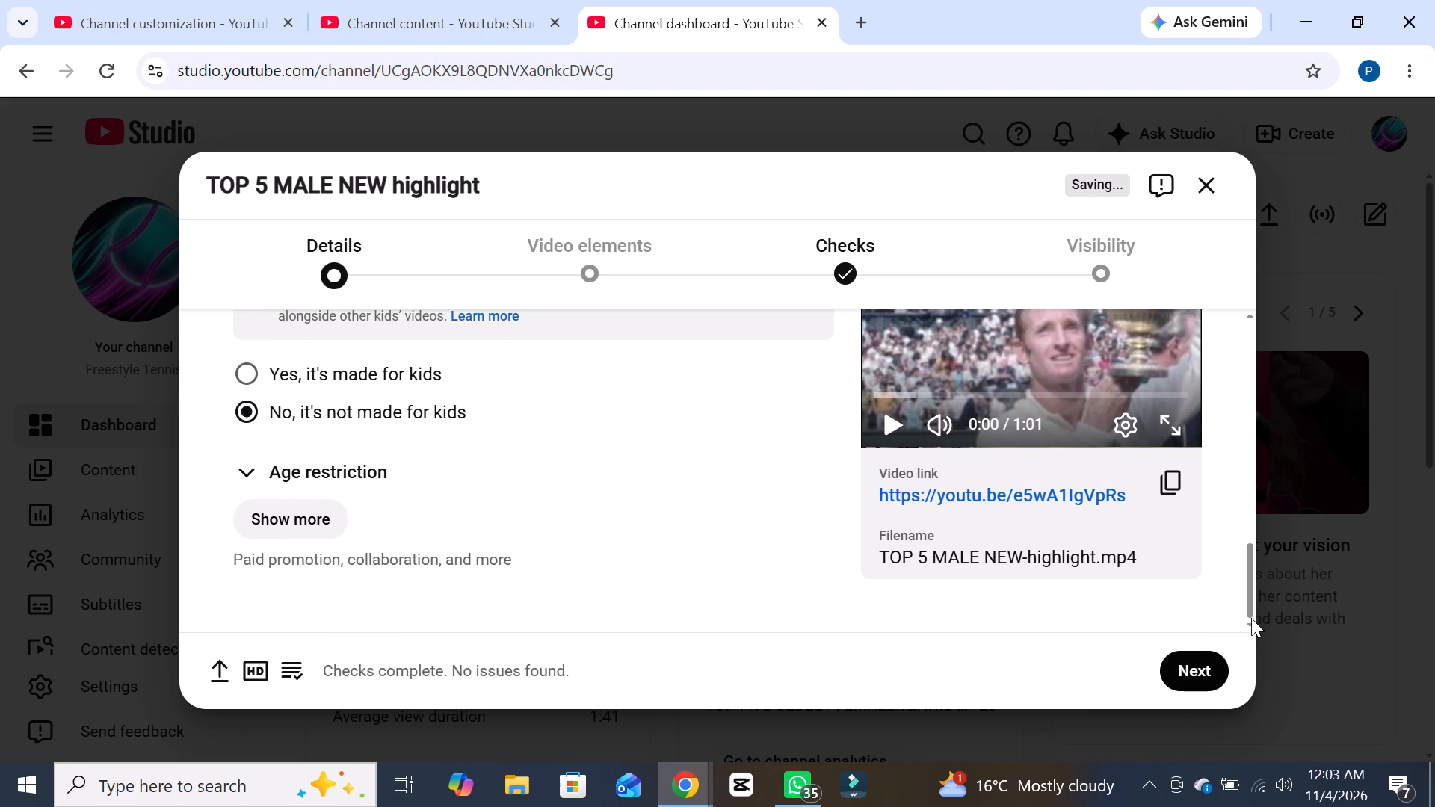
left_click(1251, 618)
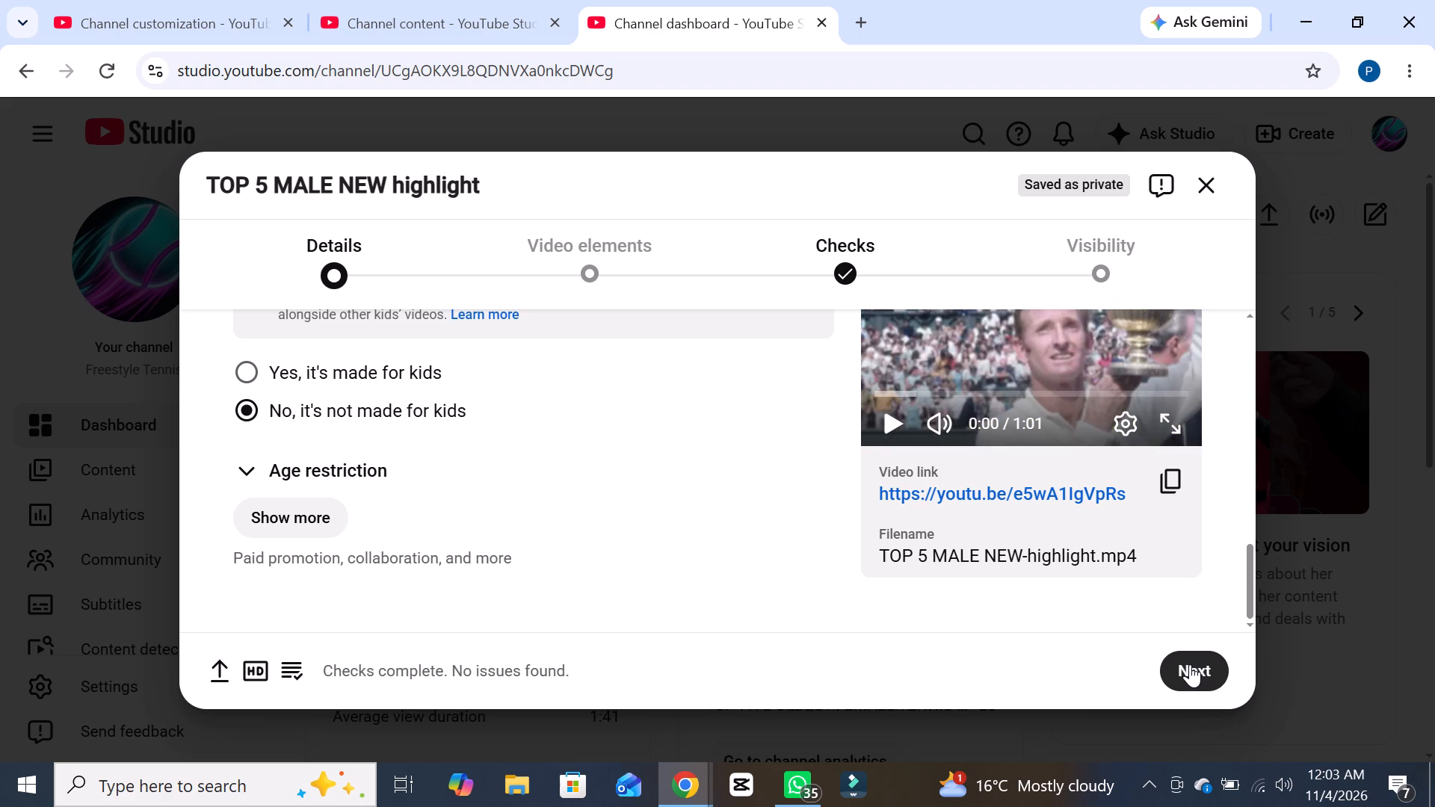
left_click(1190, 664)
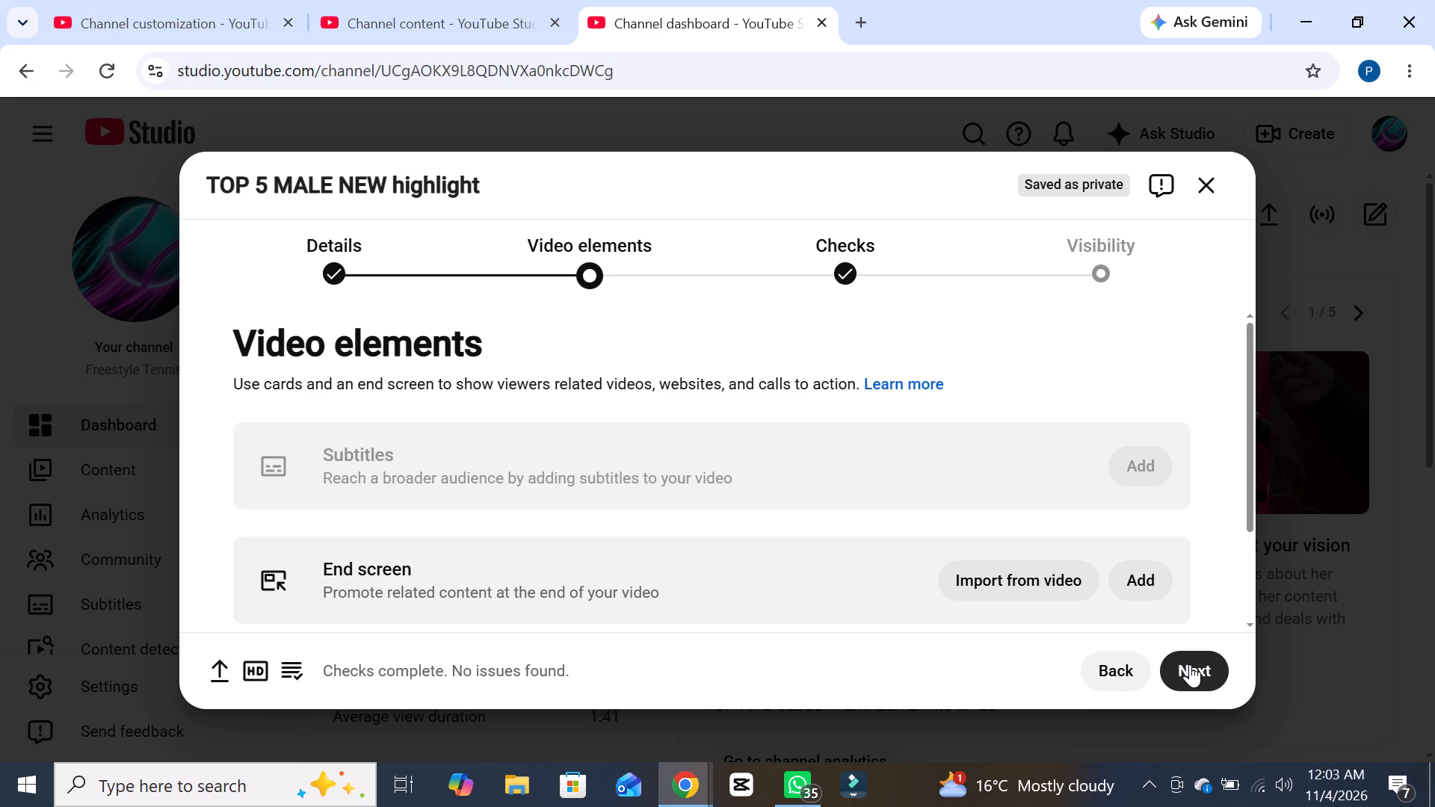
Proceed through the Video elements and Checks stages to Visibility without adding subtitles, an end screen or cards.
double_click(1246, 618)
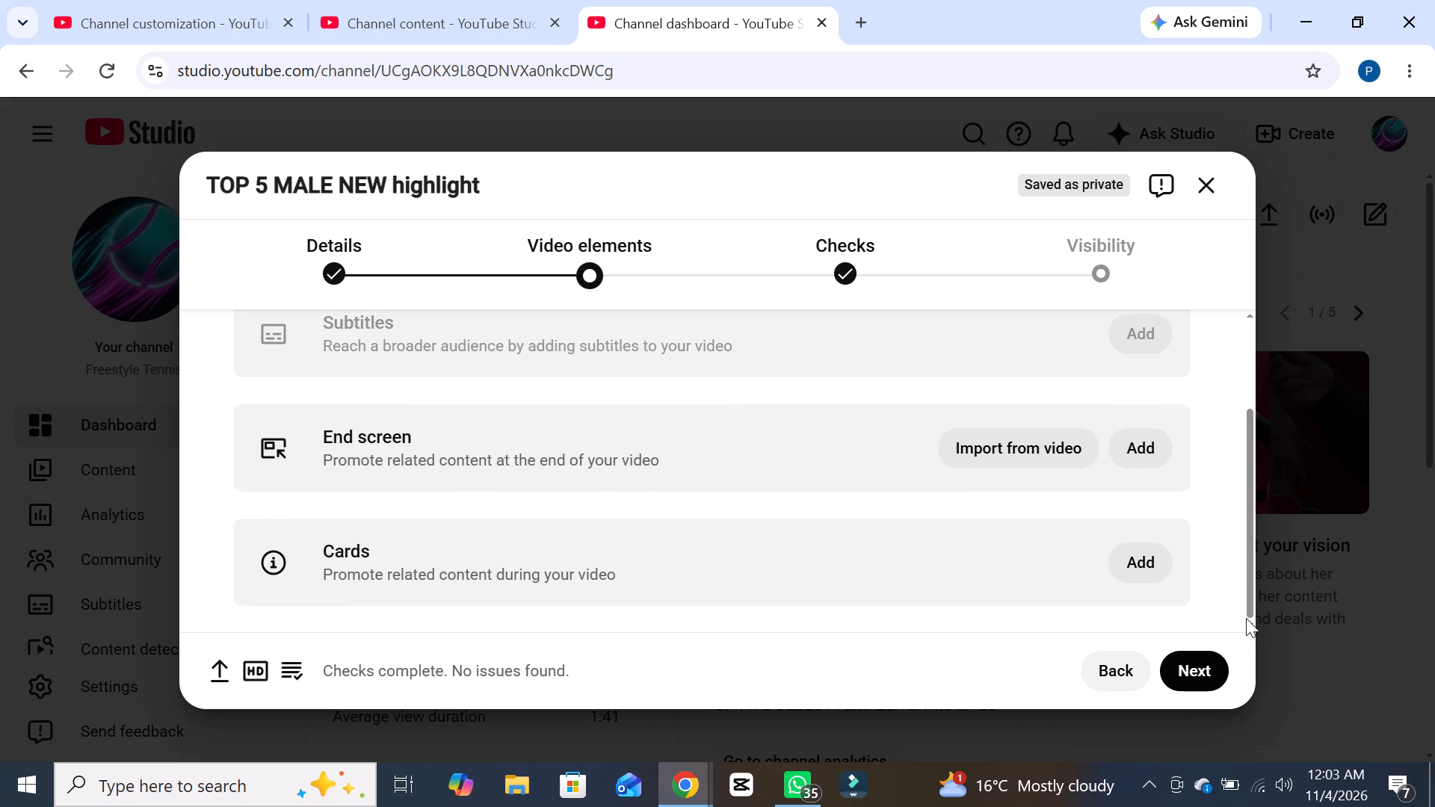
double_click(1246, 618)
left_click(1188, 660)
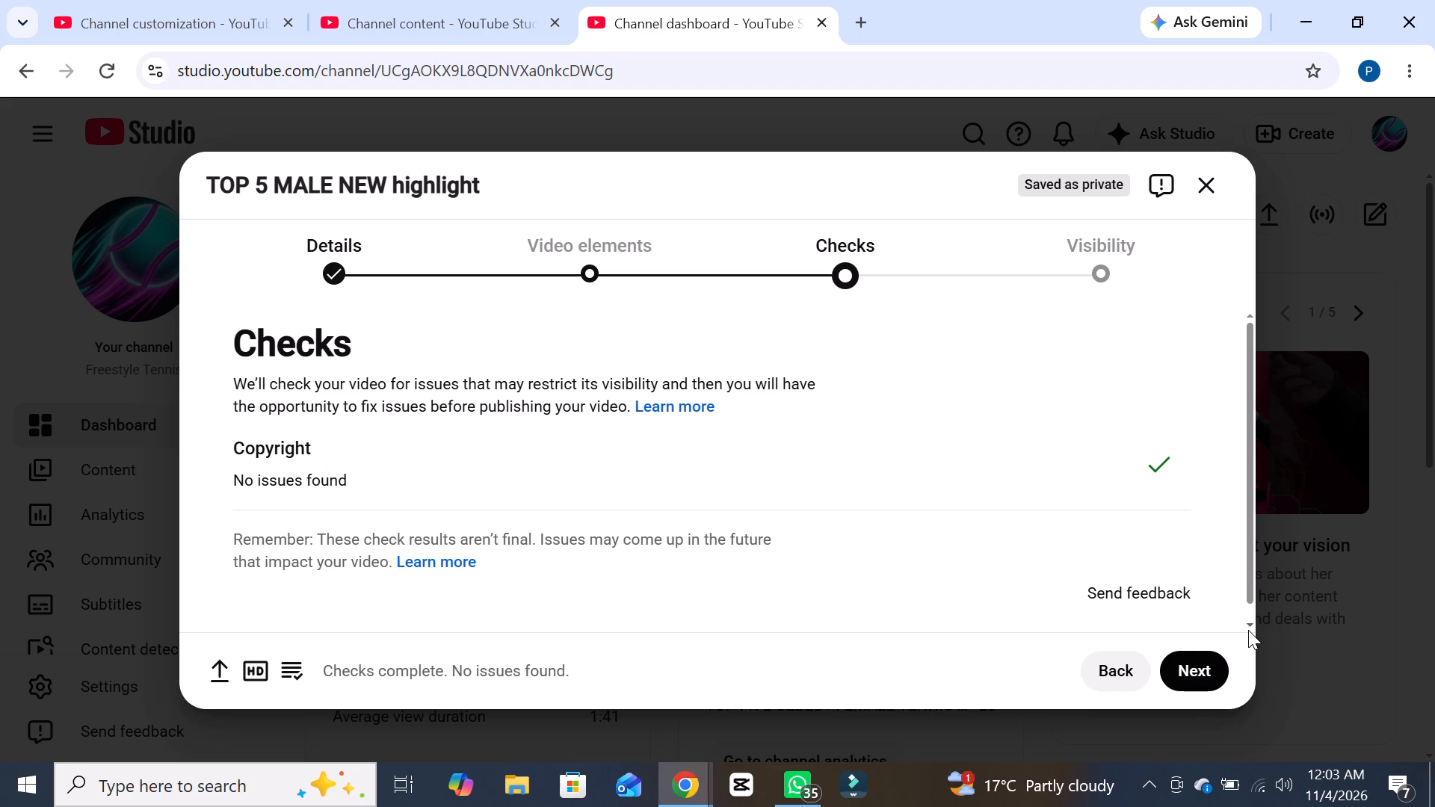
left_click(1248, 630)
triple_click(1248, 630)
left_click_drag(1248, 630, 1203, 667)
left_click(1203, 667)
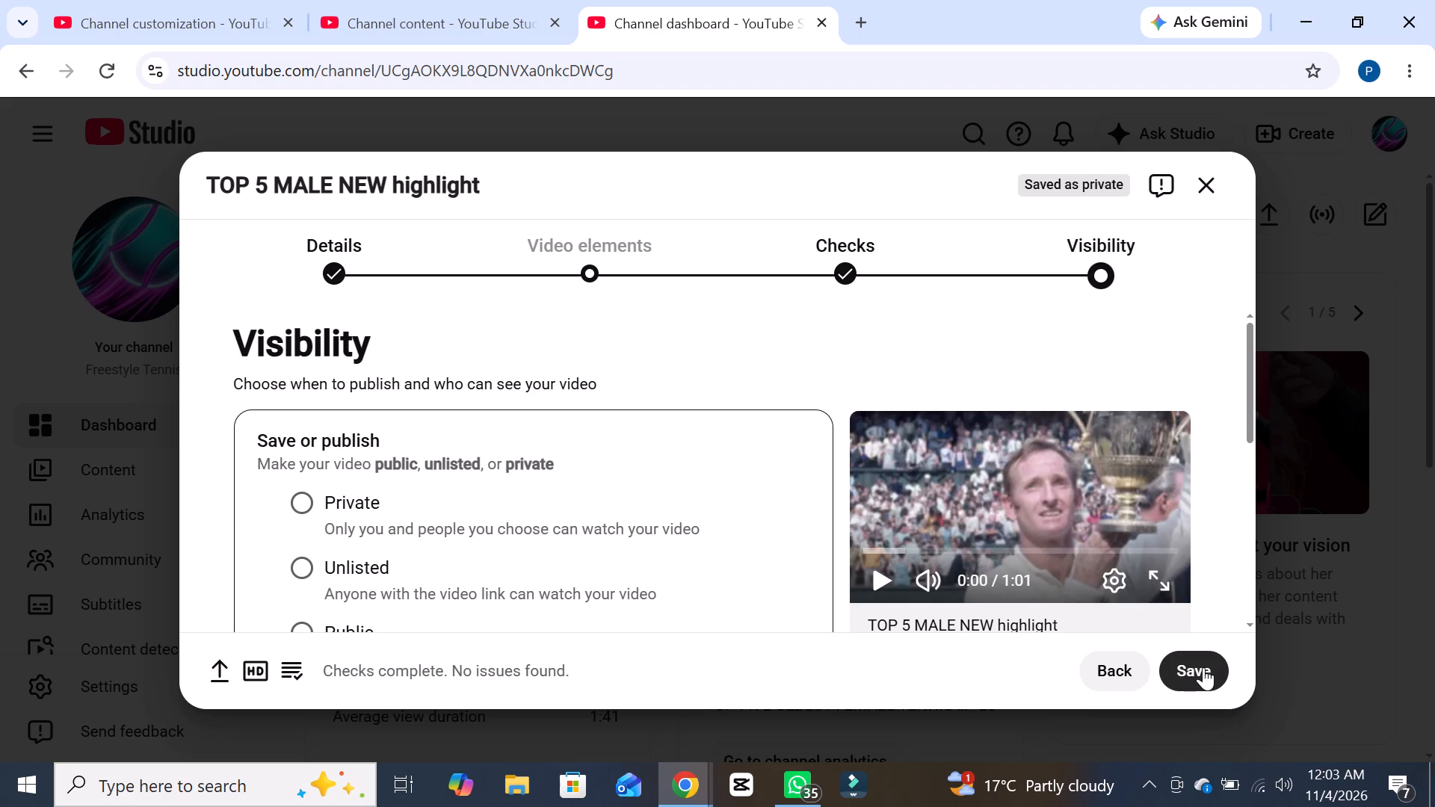
Set the highlight video's visibility to Private and save it.
left_click(1253, 622)
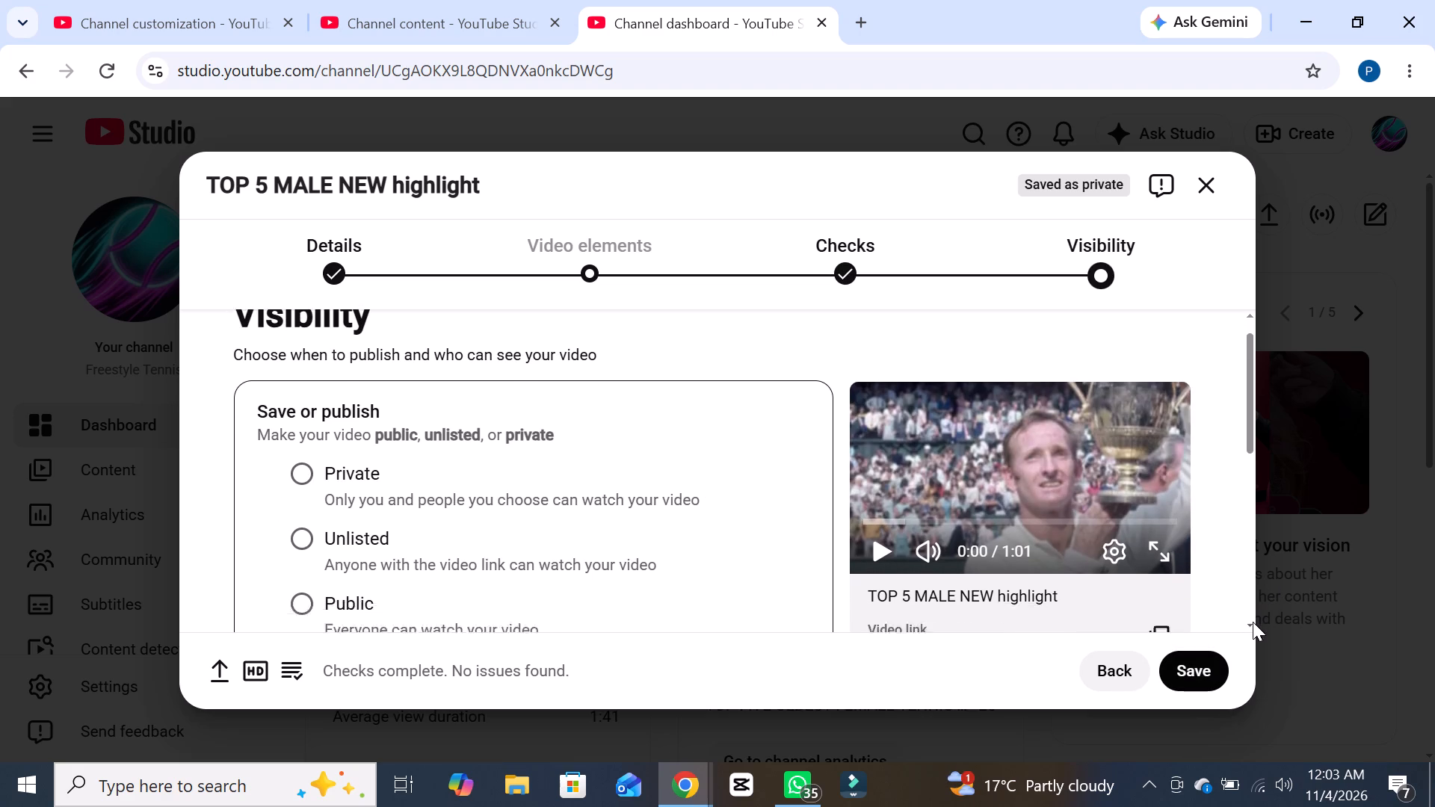
left_click(1253, 622)
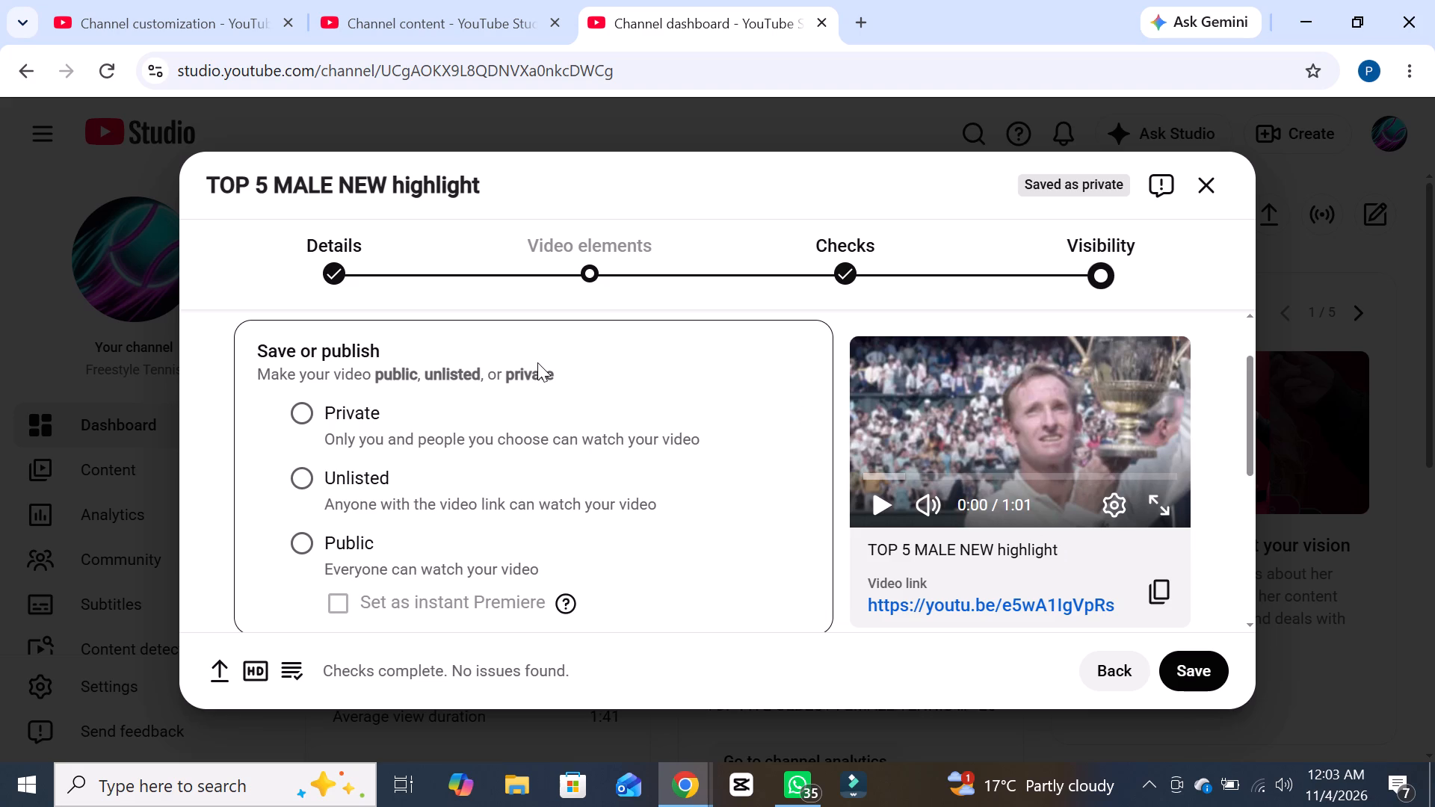
left_click(309, 418)
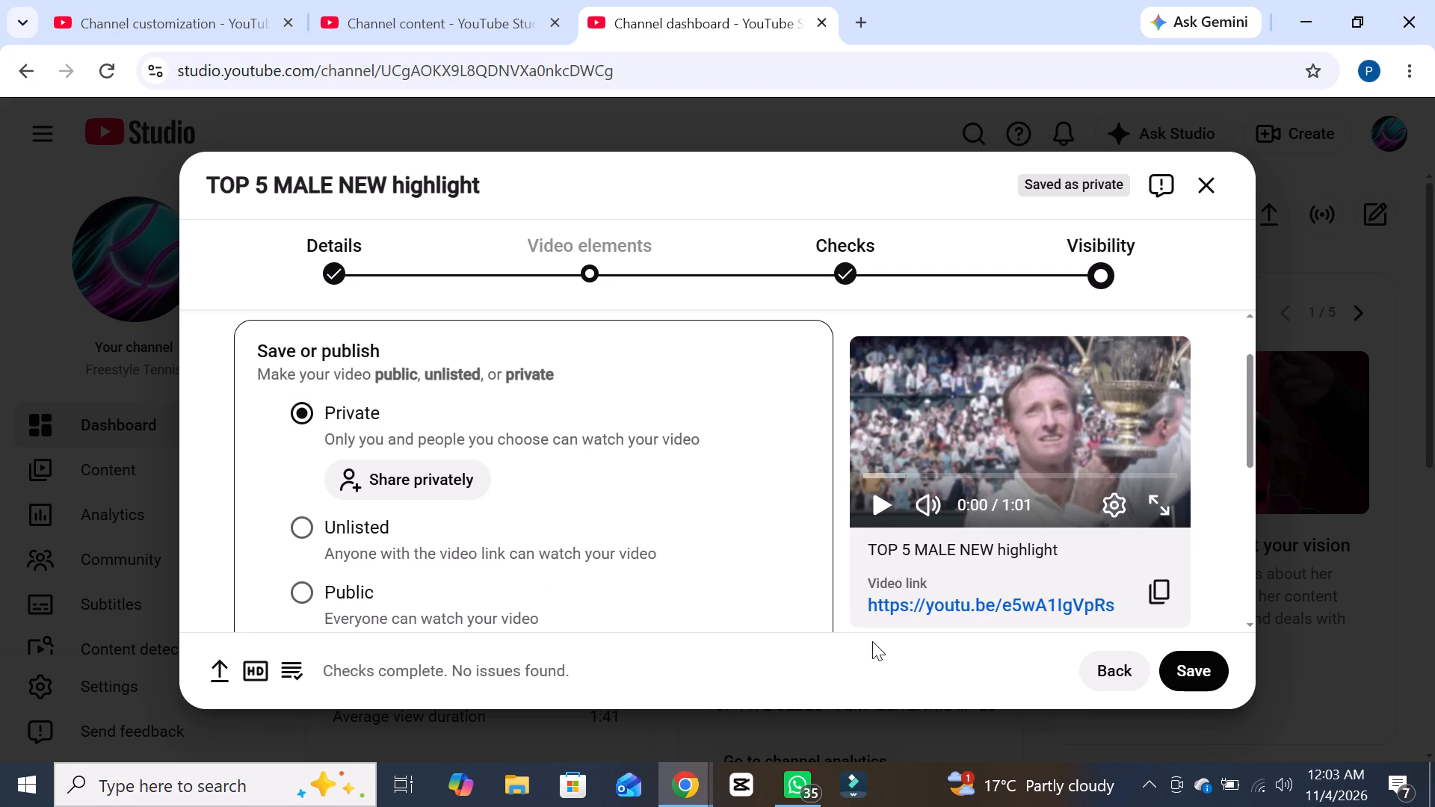
left_click(1202, 676)
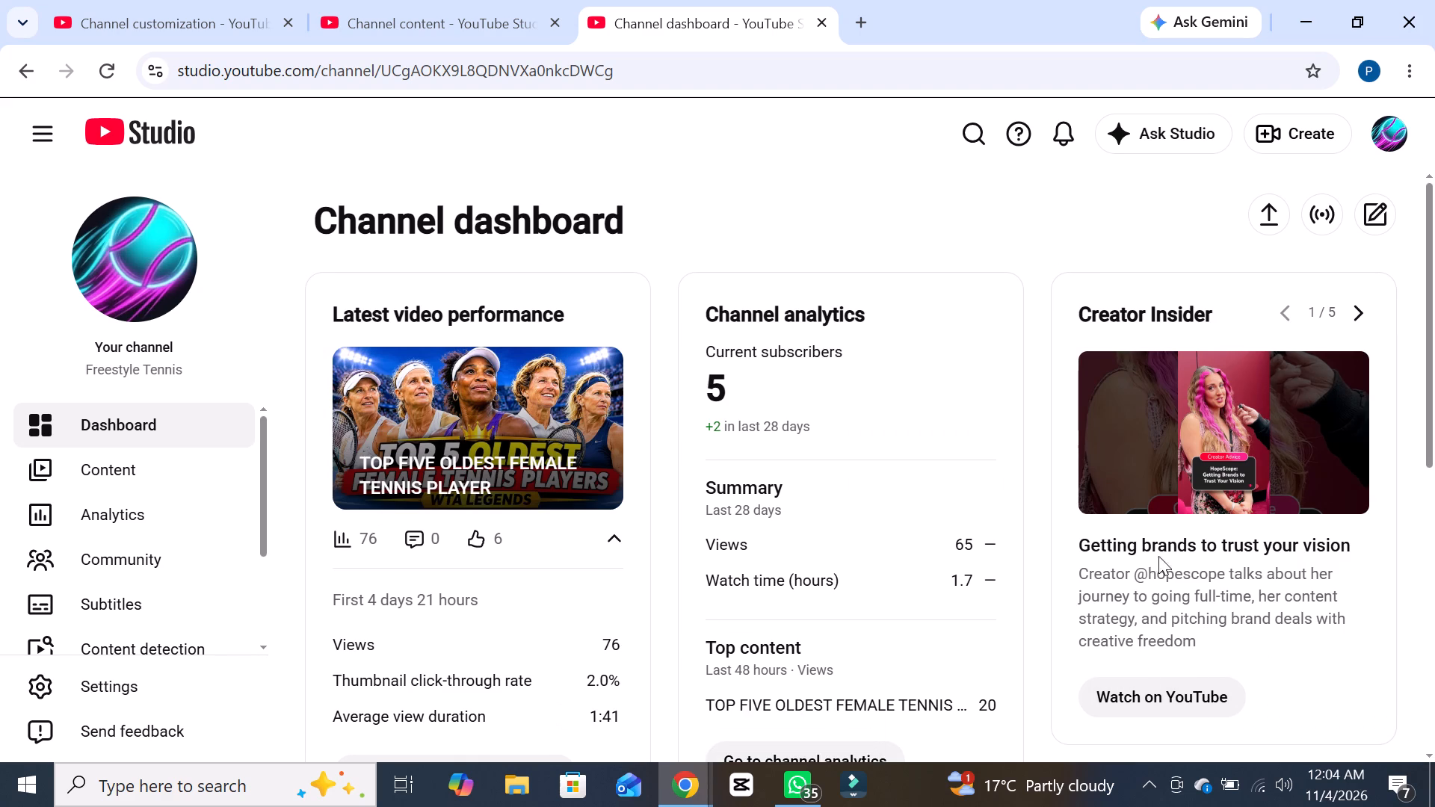
Start a new video upload with the TOP 5 MALE NEW file from the Desktop.
left_click(1268, 223)
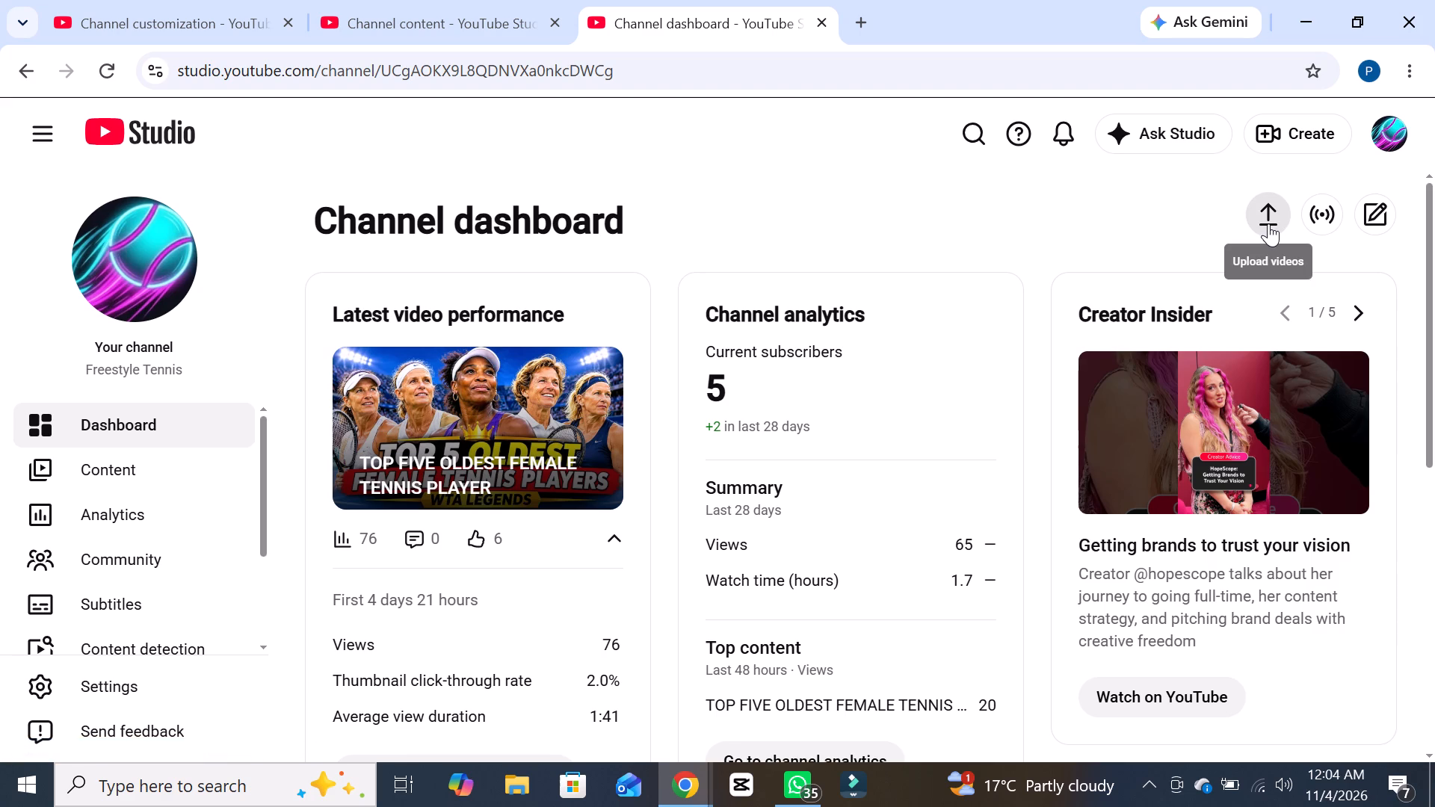
left_click(753, 536)
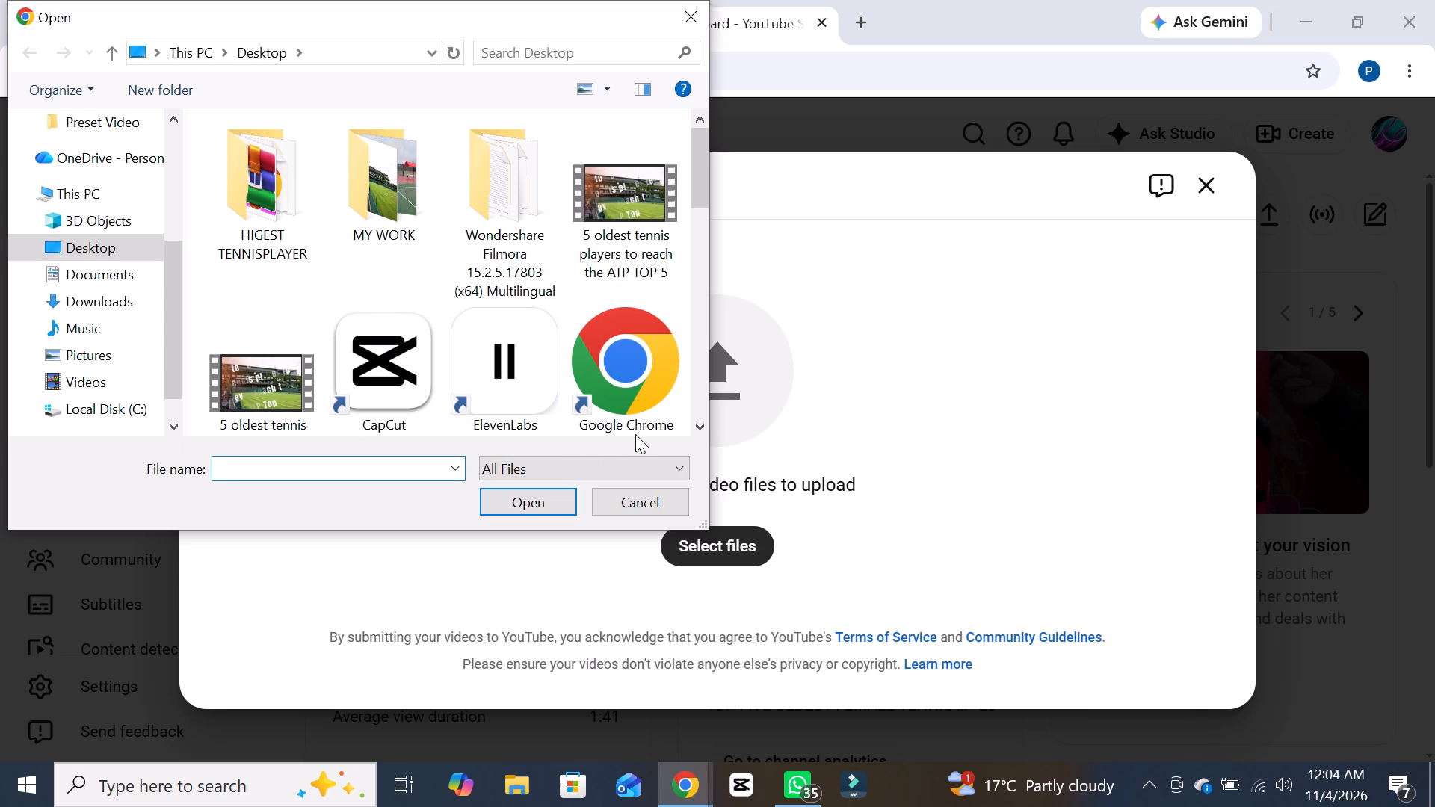
double_click(700, 430)
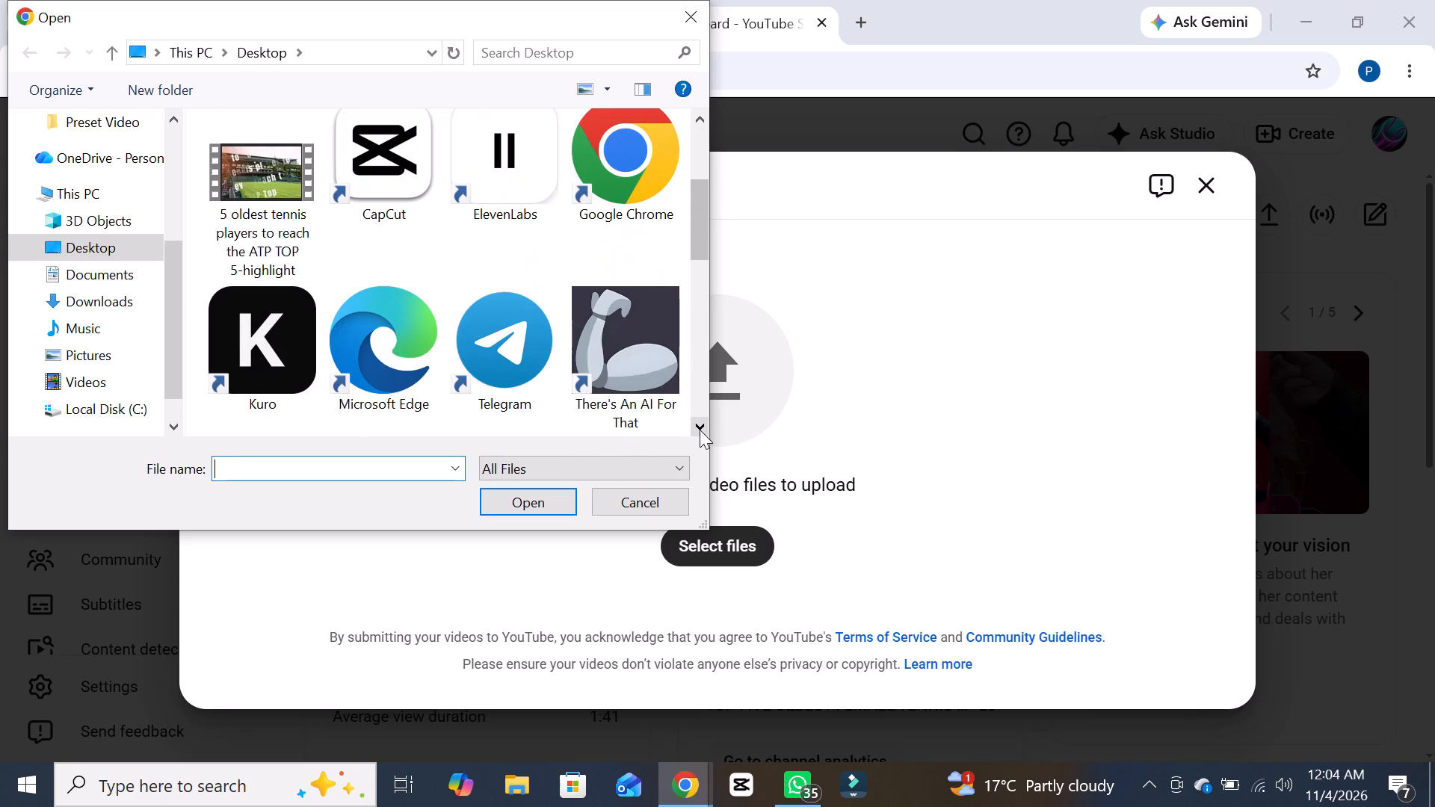
left_click(700, 430)
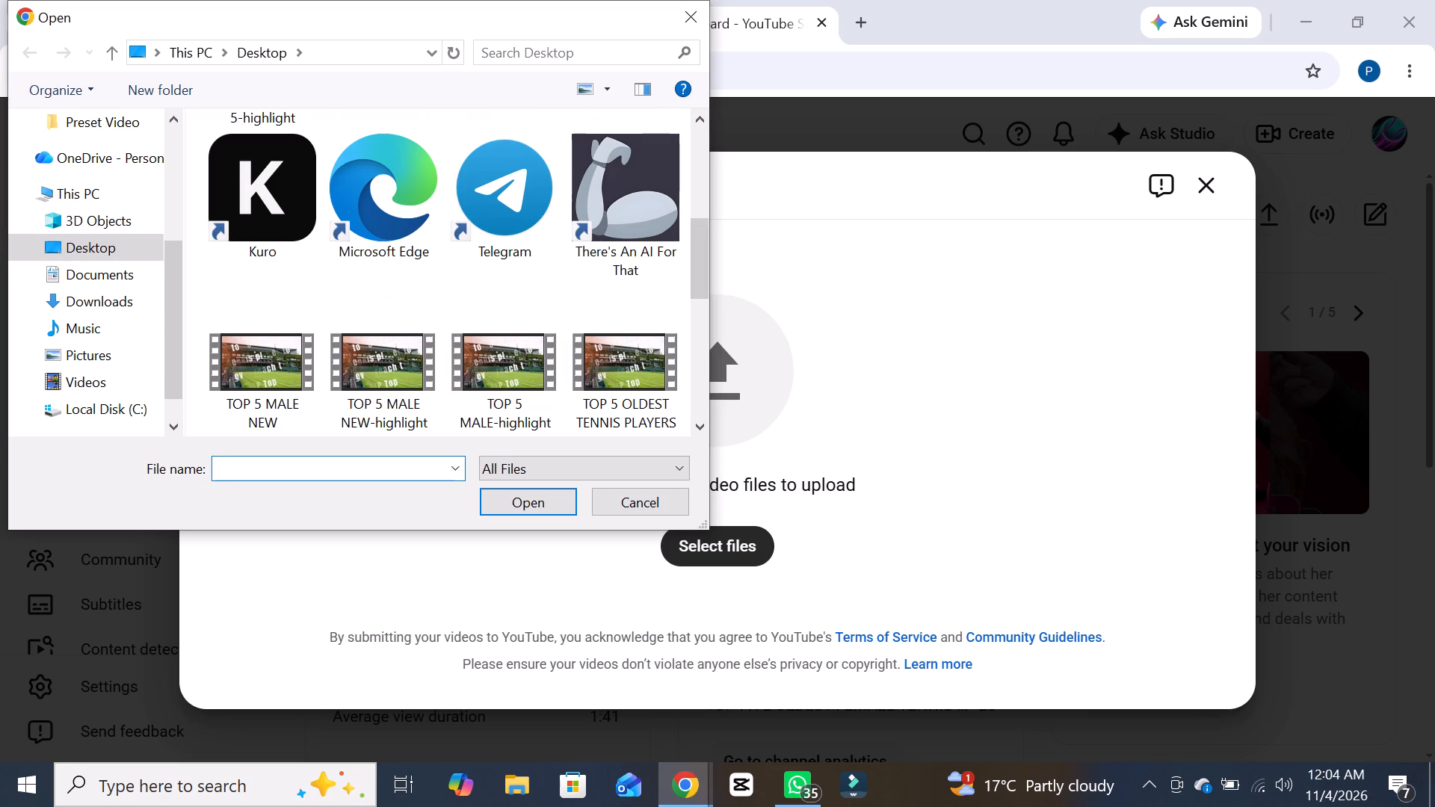
double_click(261, 387)
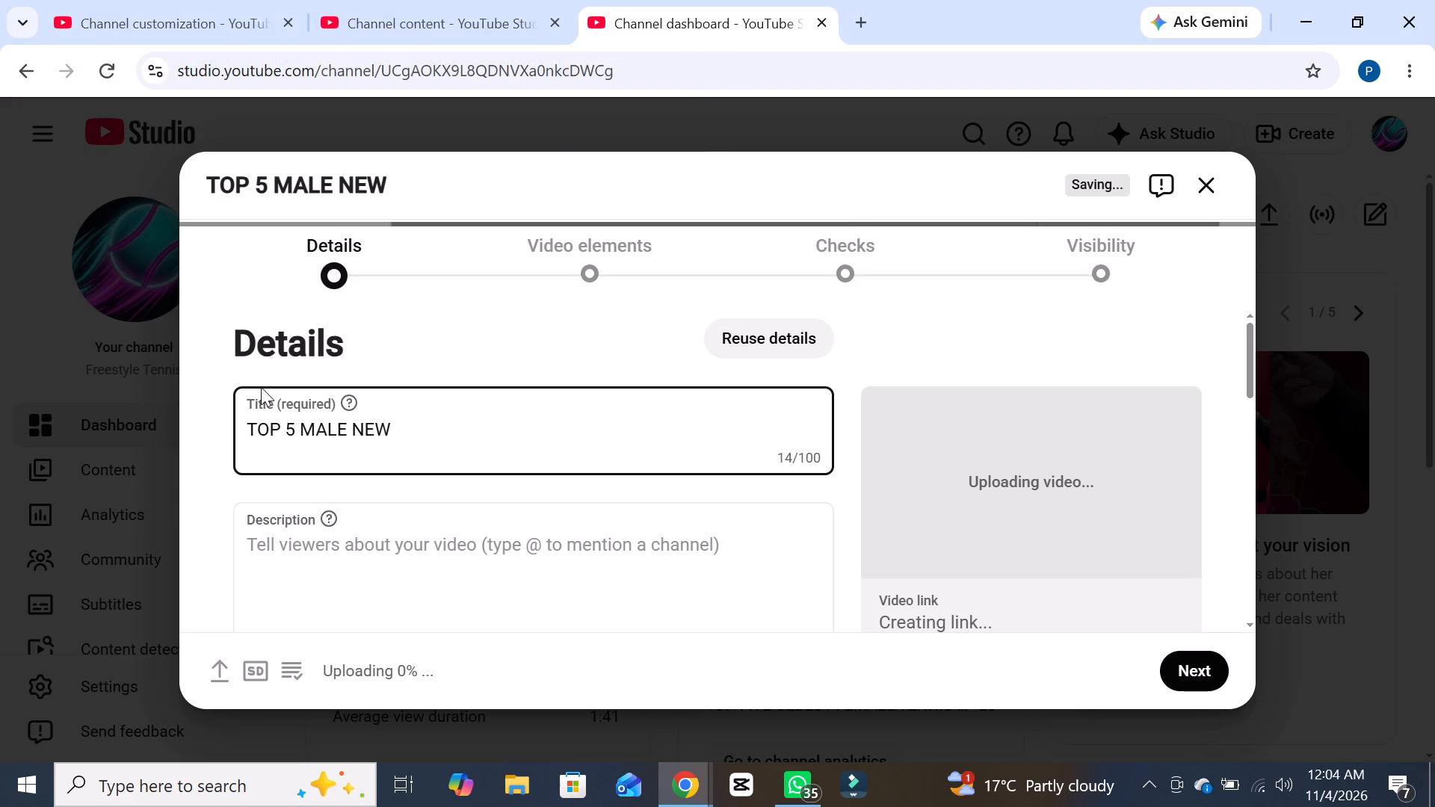
Clear the prefilled title "TOP 5 MALE NEW" of the new upload.
left_click(398, 432)
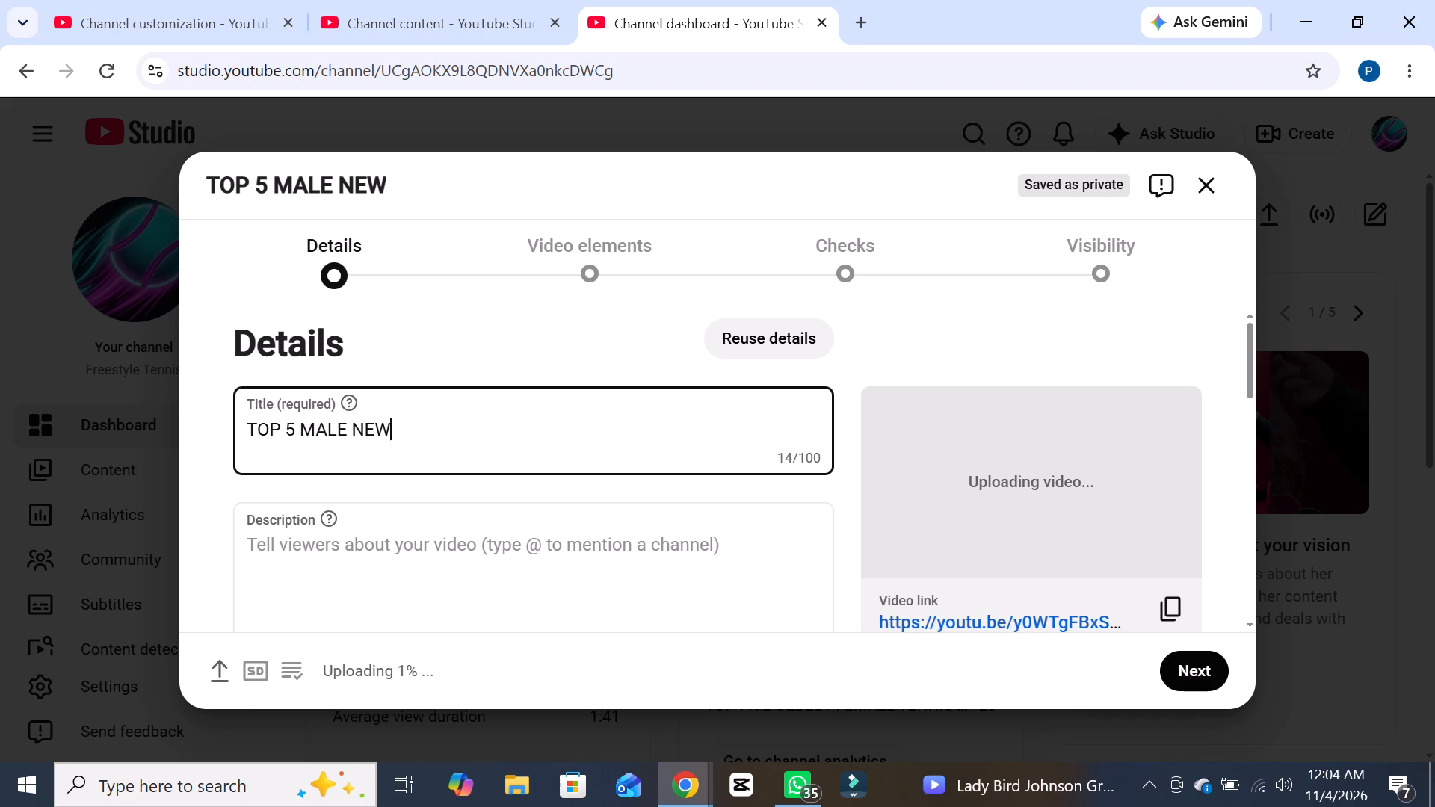
key("BackSpace")
key("BackSpace")
key("BackSpace")
key("BackSpace")
key("BackSpace")
key("BackSpace")
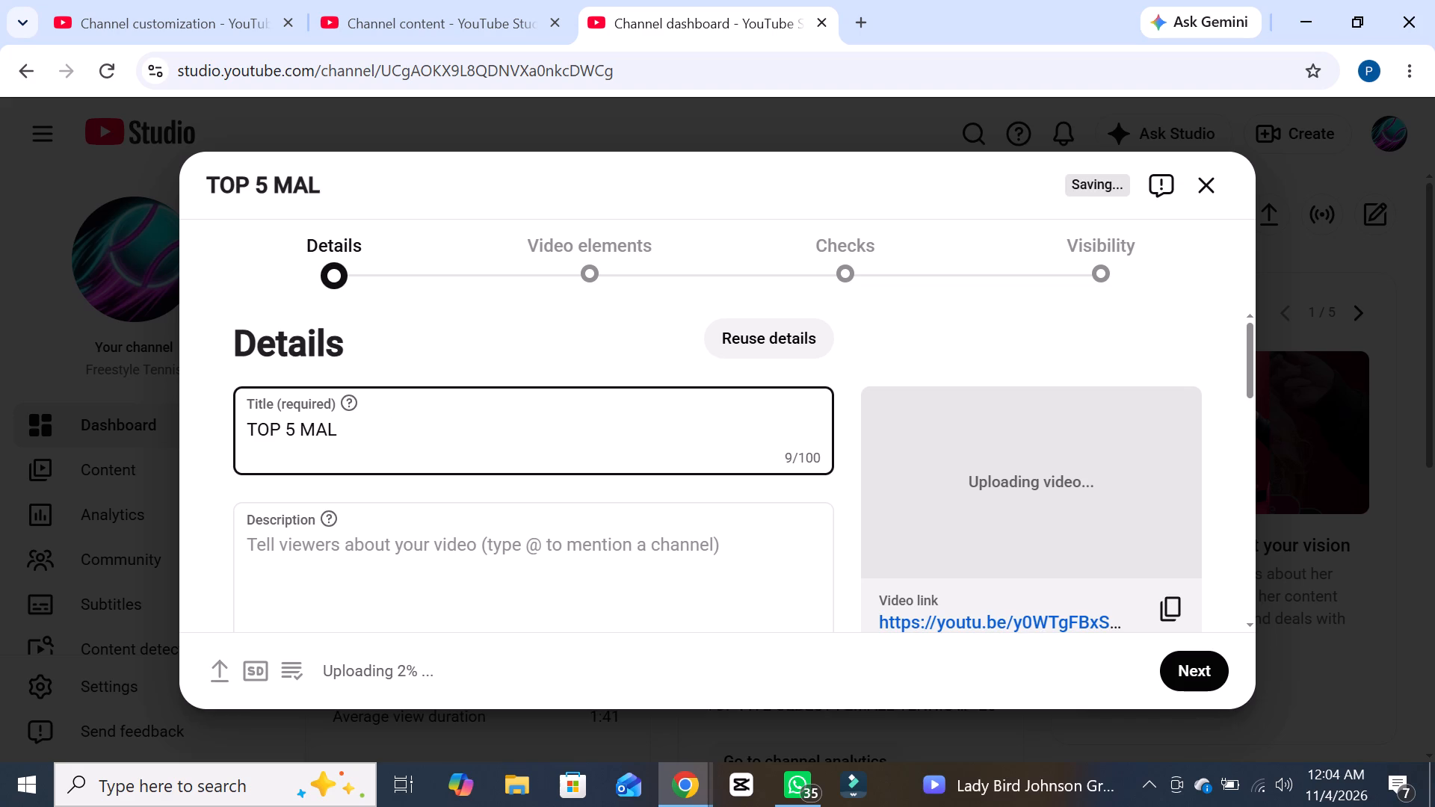
key("BackSpace")
key("BackSpace")
key("BackSpace")
key("BackSpace")
key("BackSpace")
key("BackSpace")
key("BackSpace")
key("BackSpace")
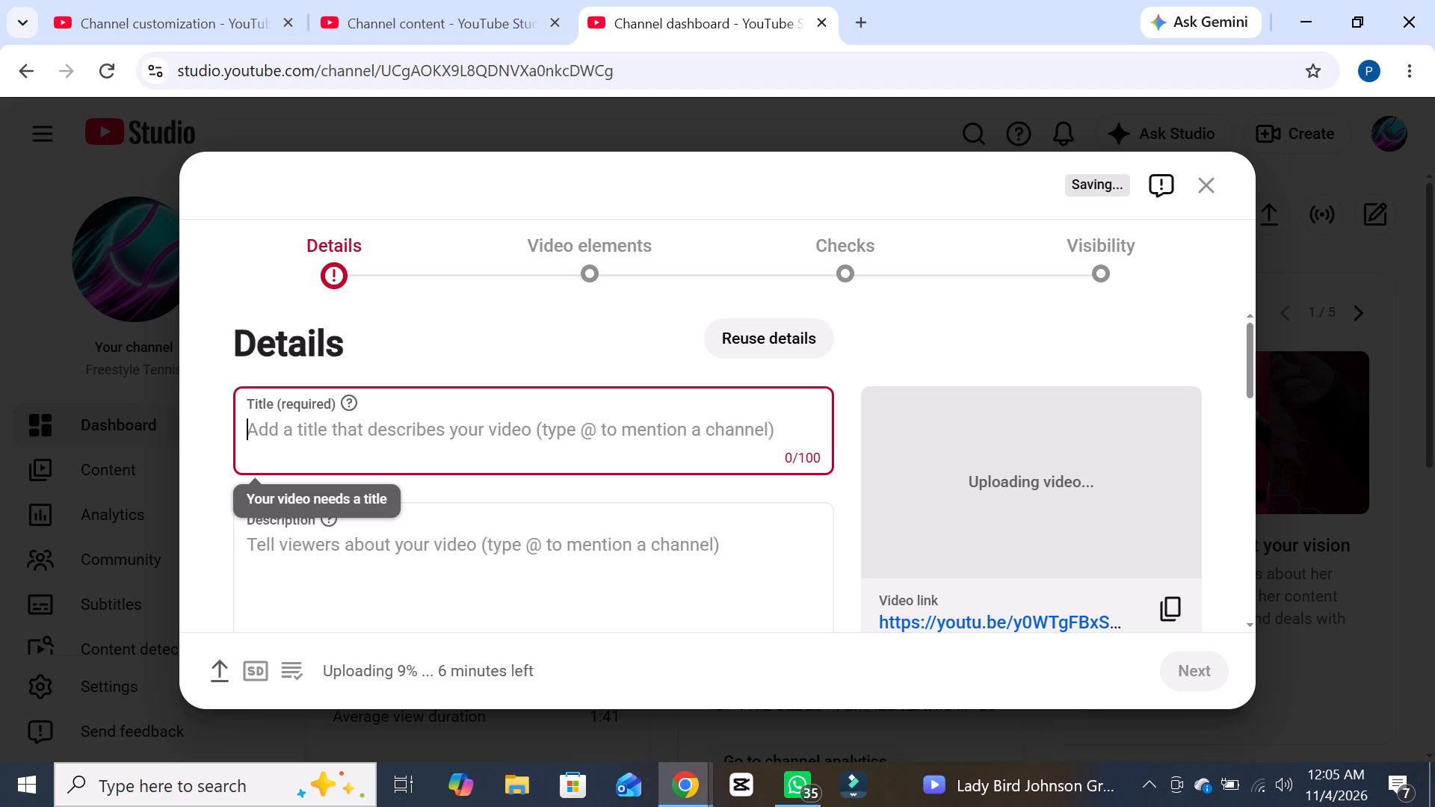
Enter "5 OLDEST TENNIS PLAYERS TO REACH THE ATP TOP 5" as the title of the new video.
key("5")
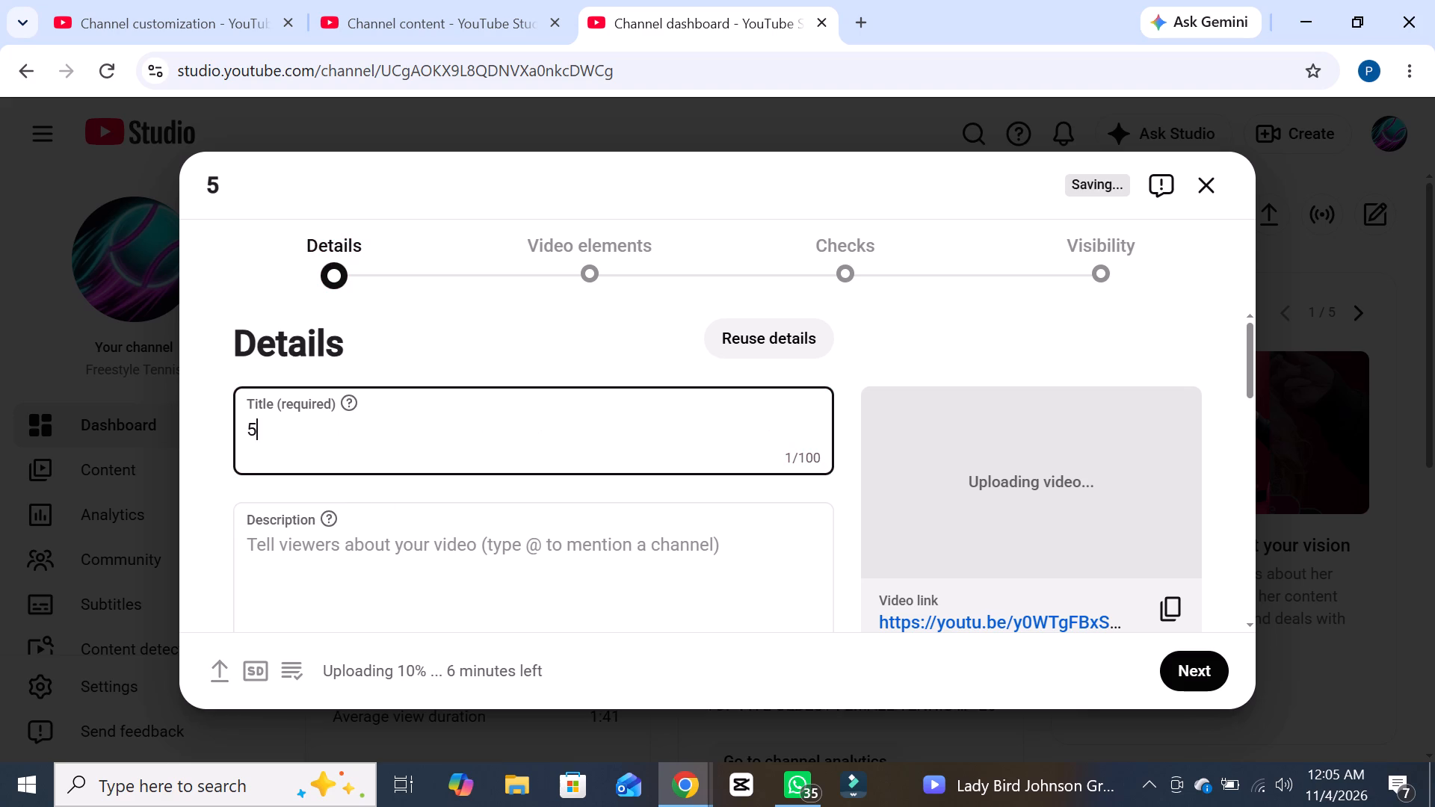
key("space")
key("o")
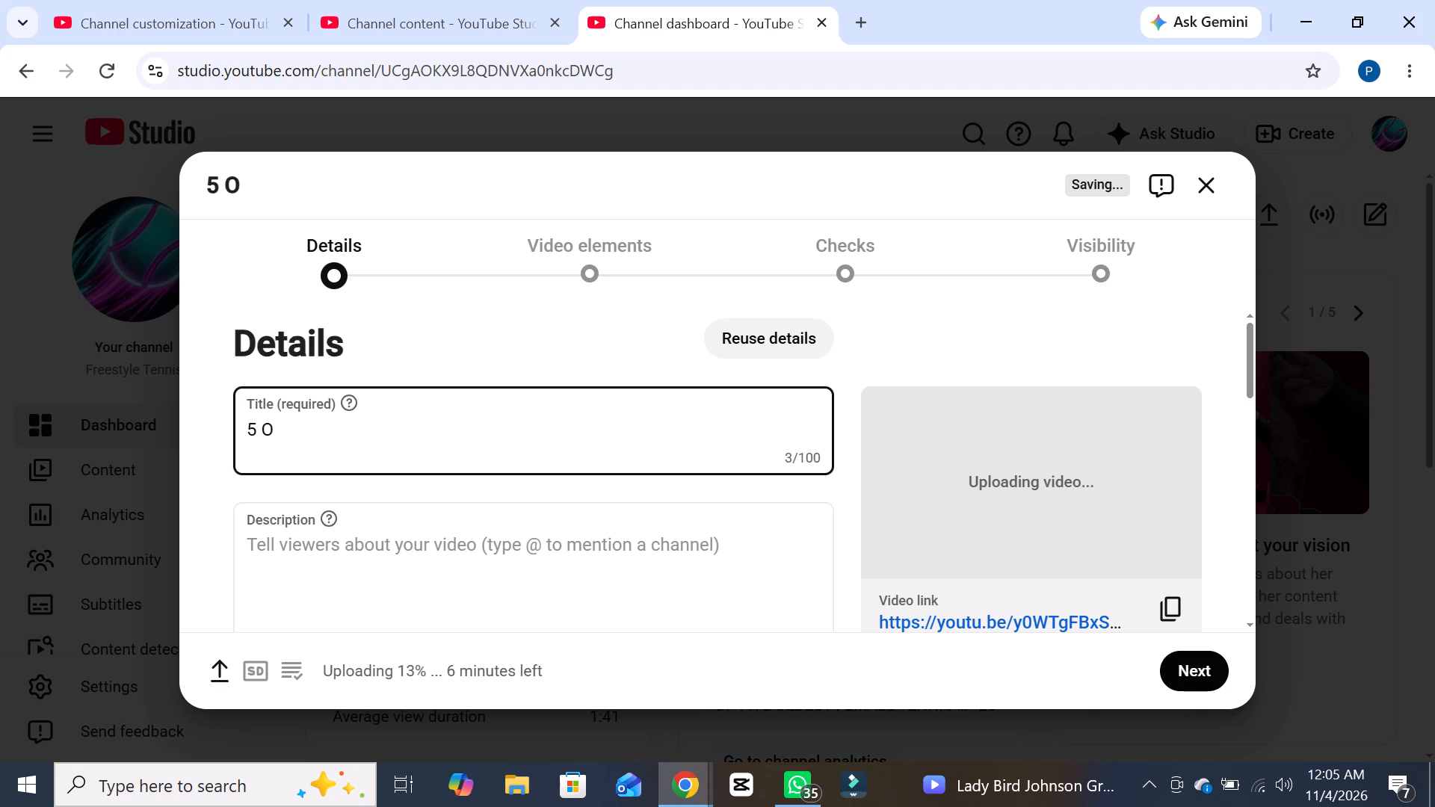
key("l")
type("DE")
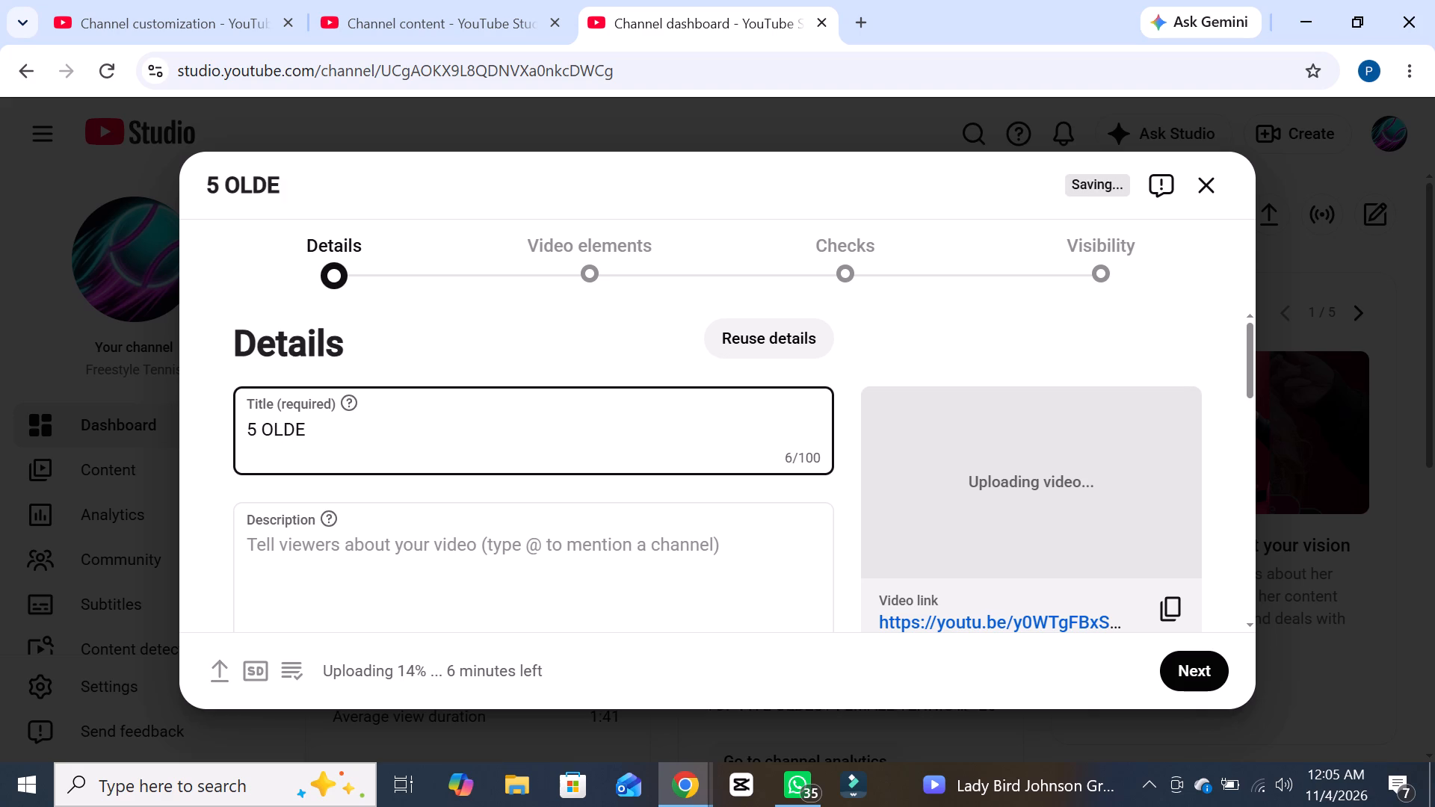
type("ST")
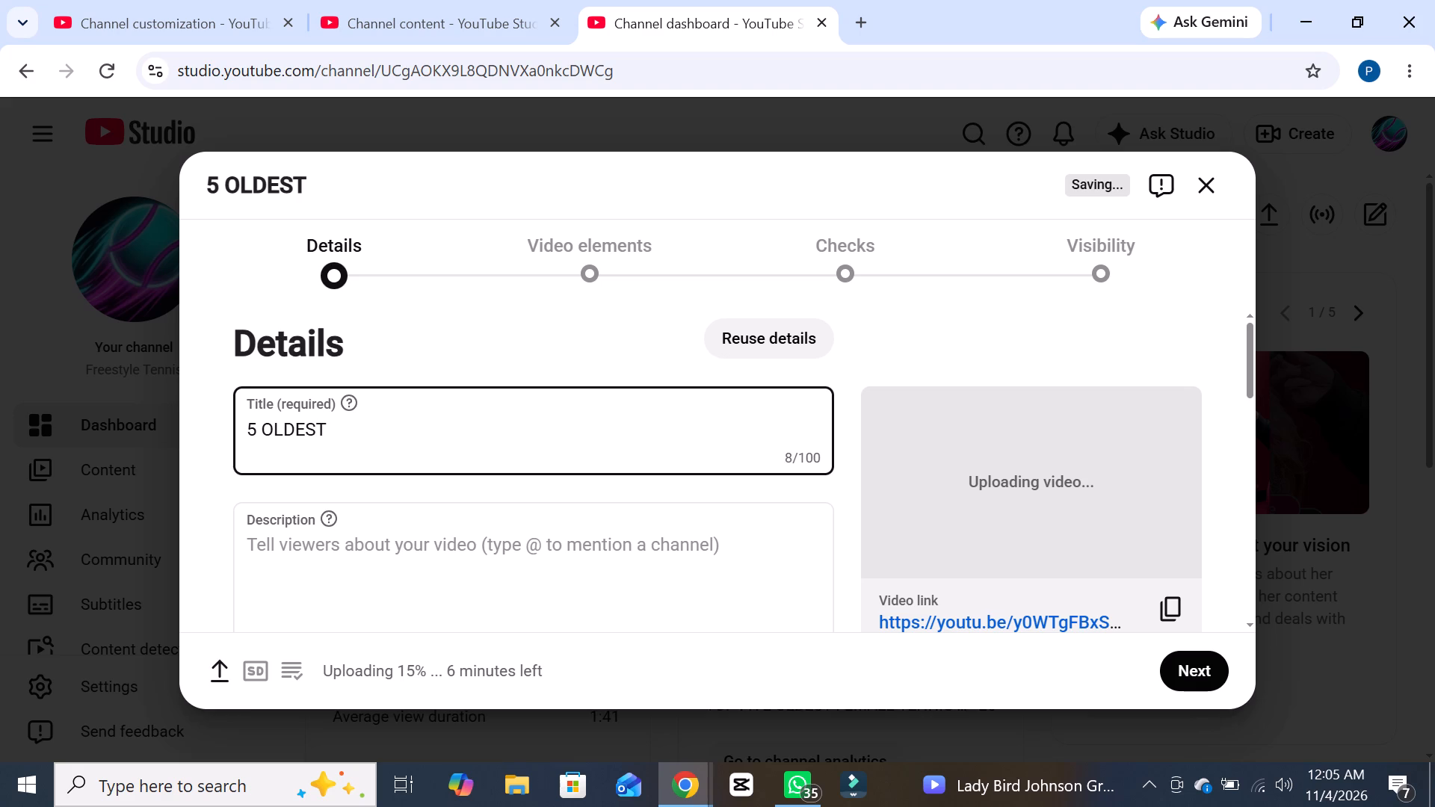
key("space")
type("TE")
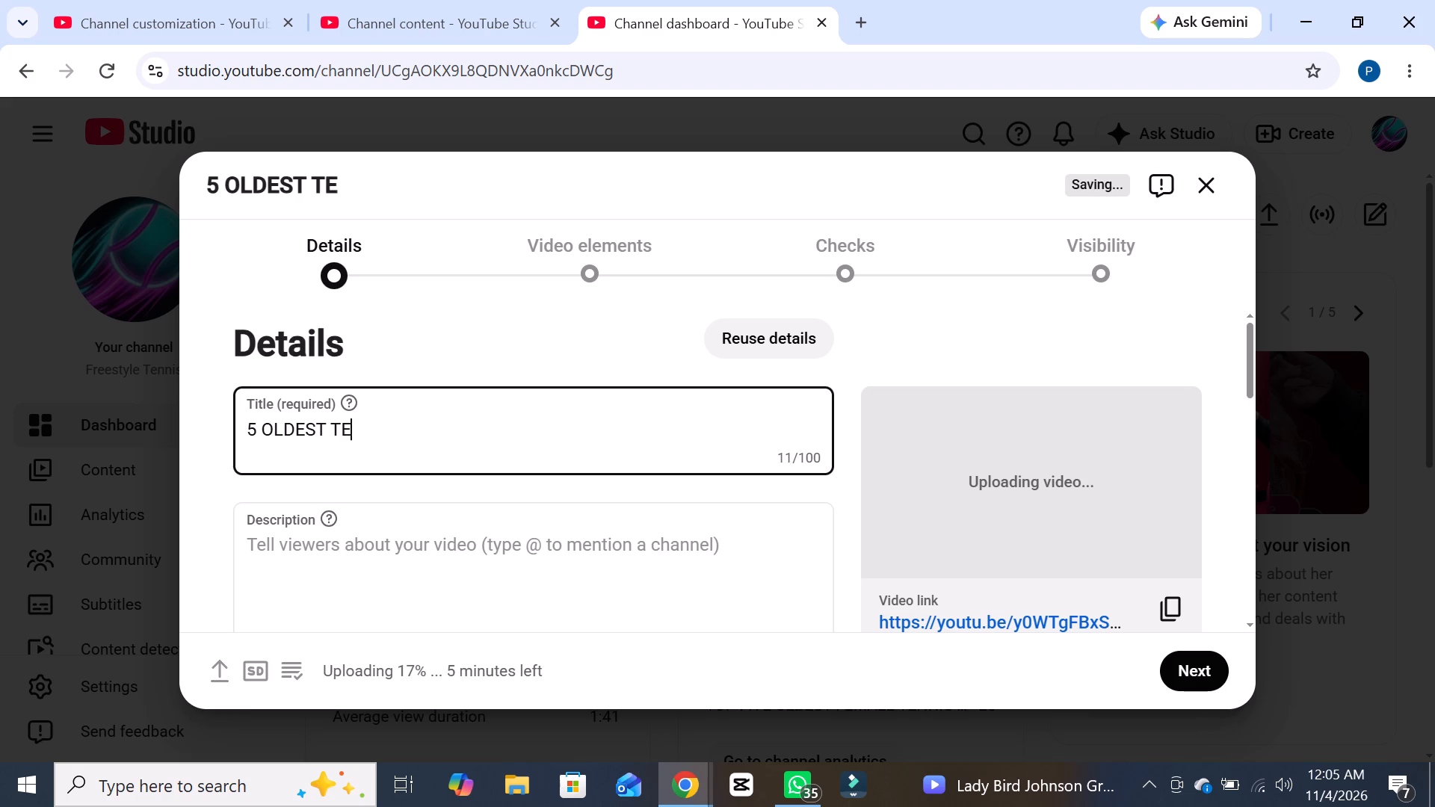
type("NN")
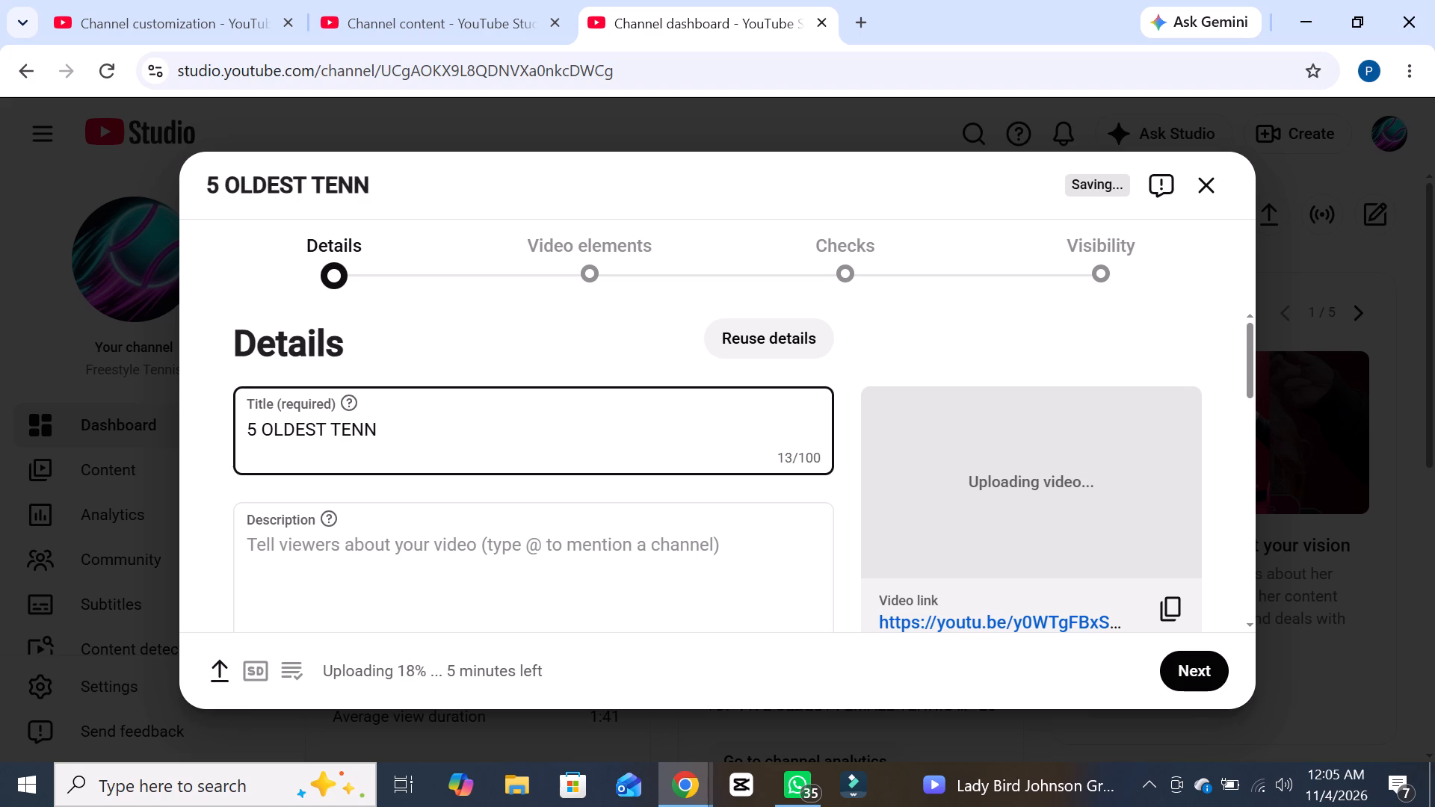
key("i")
key("s")
key("space")
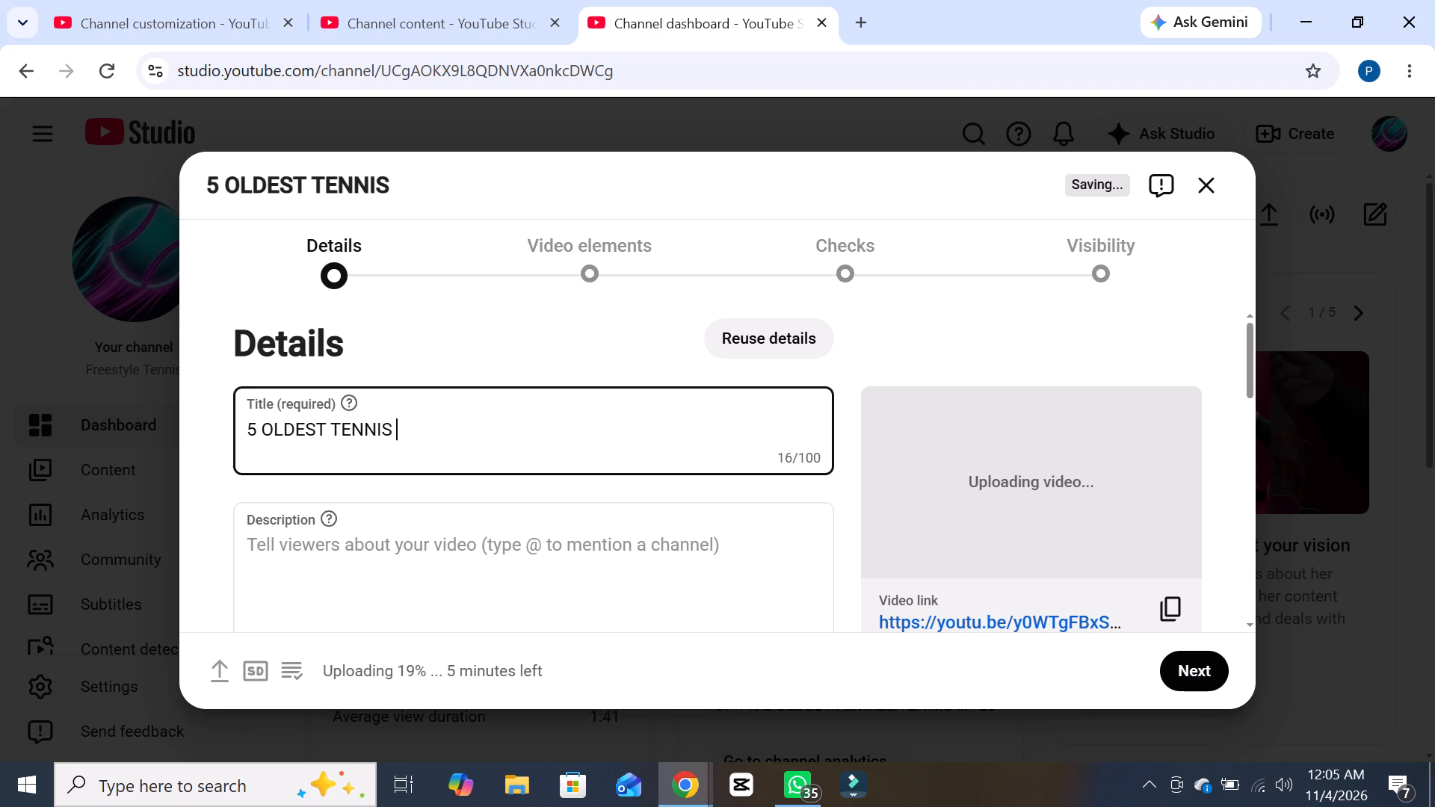
type("PL")
key("a")
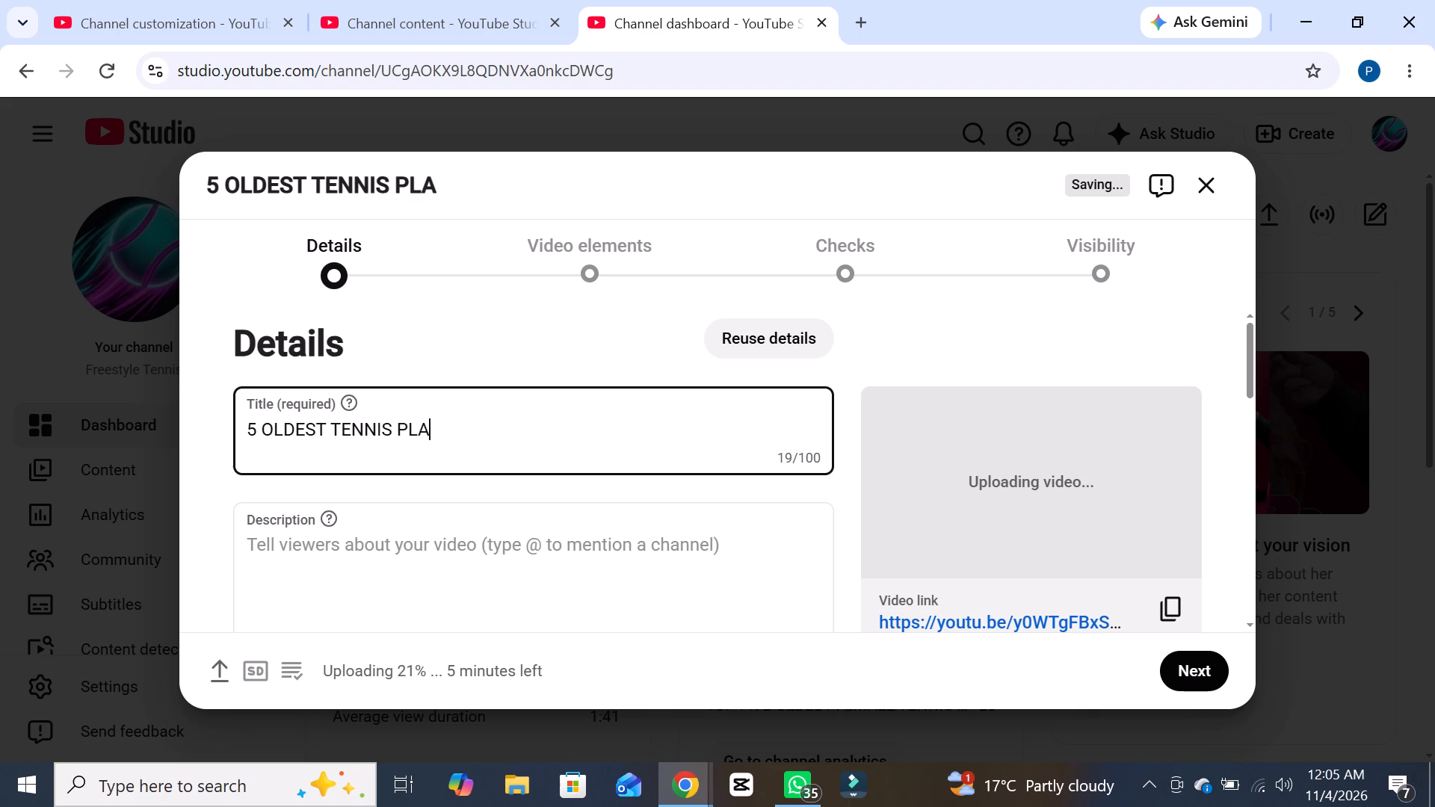
key("y")
type("ER")
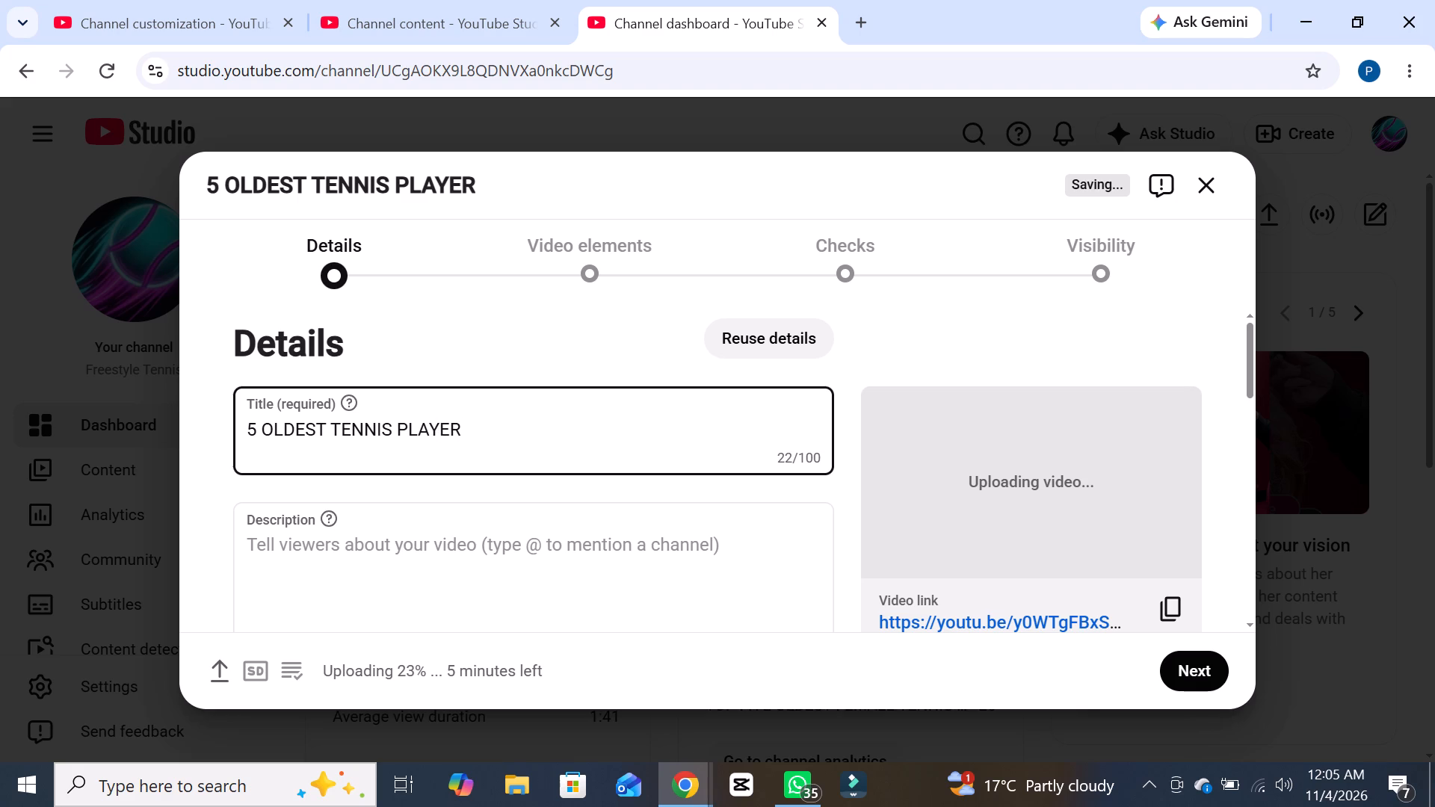
key("s")
key("space")
key("t")
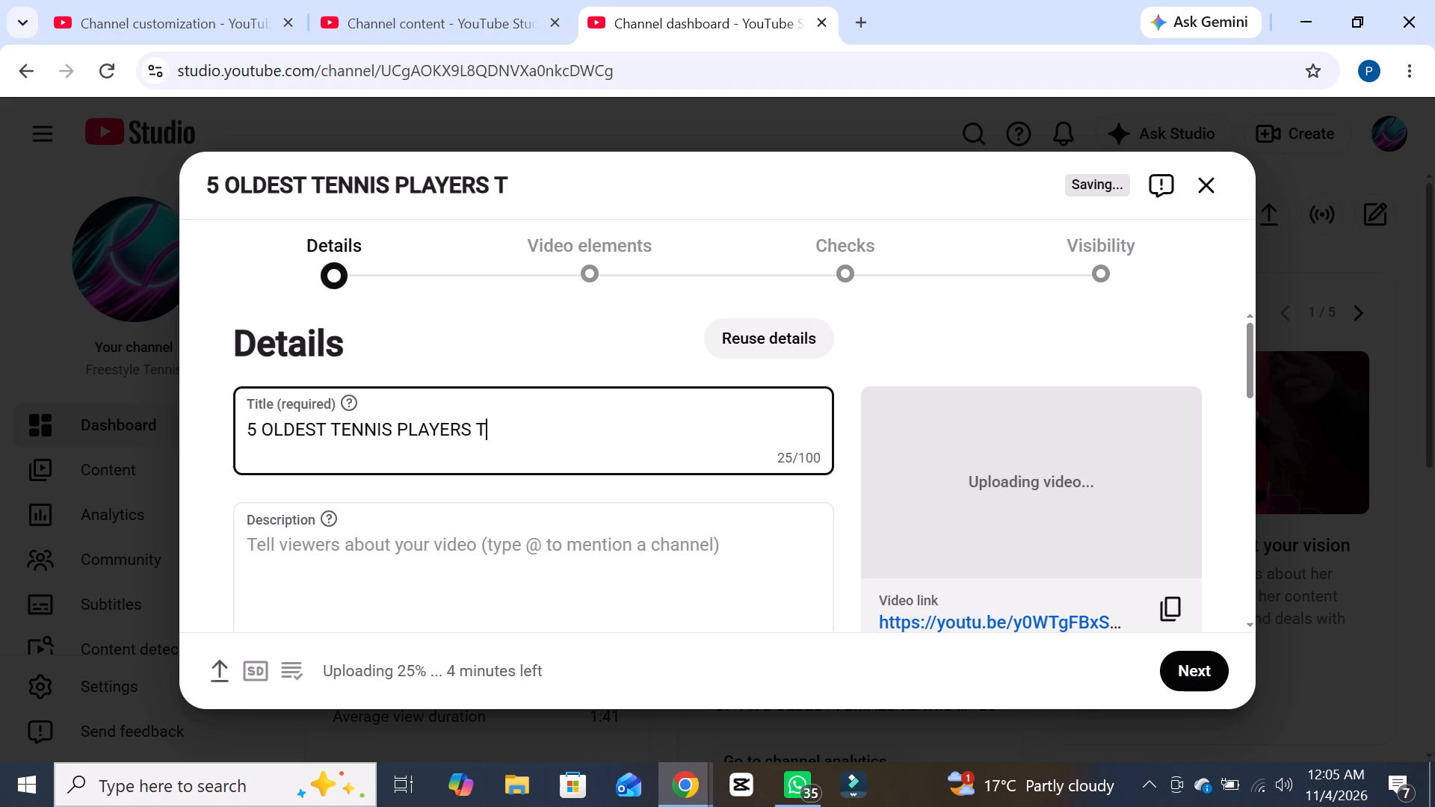
key("o")
key("space")
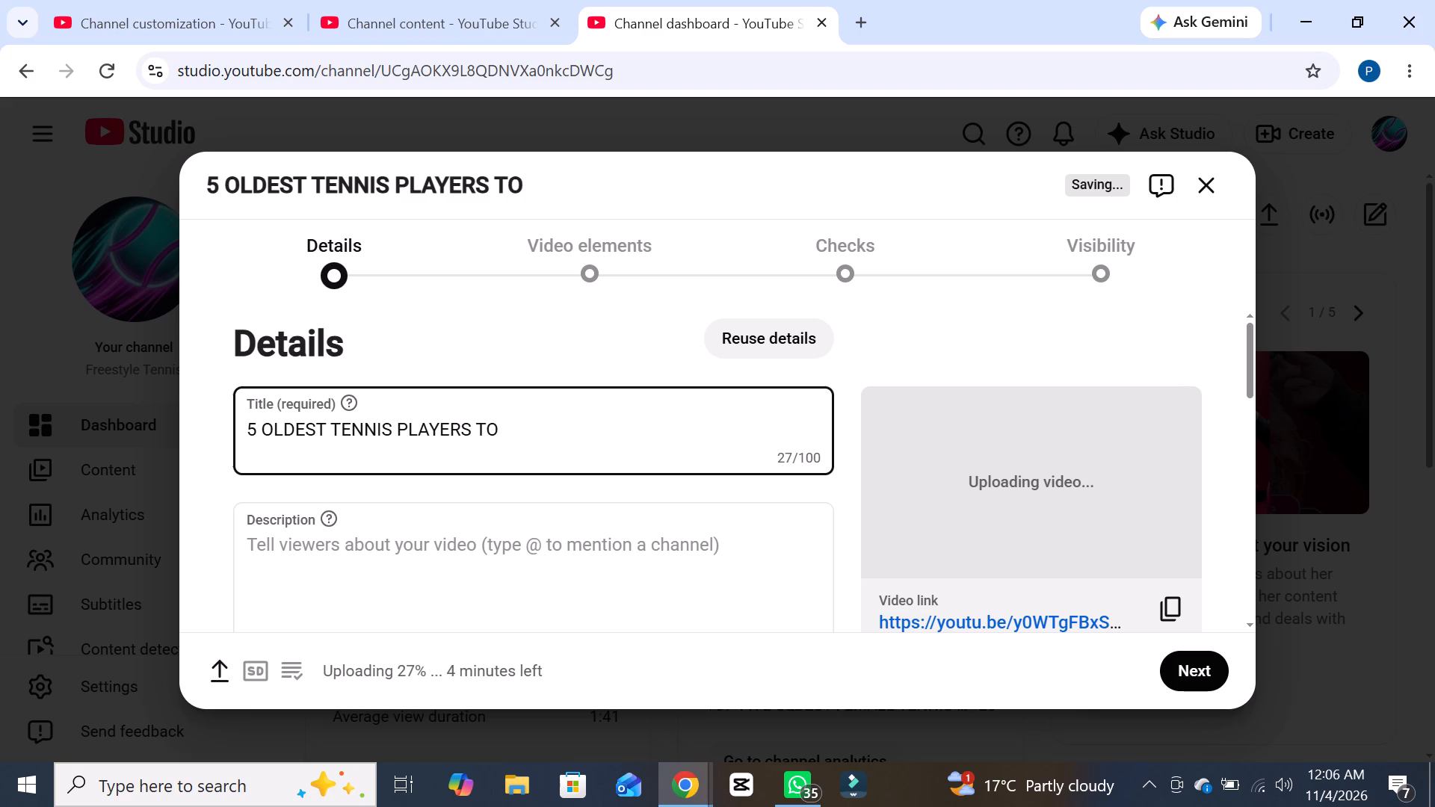
type("RE")
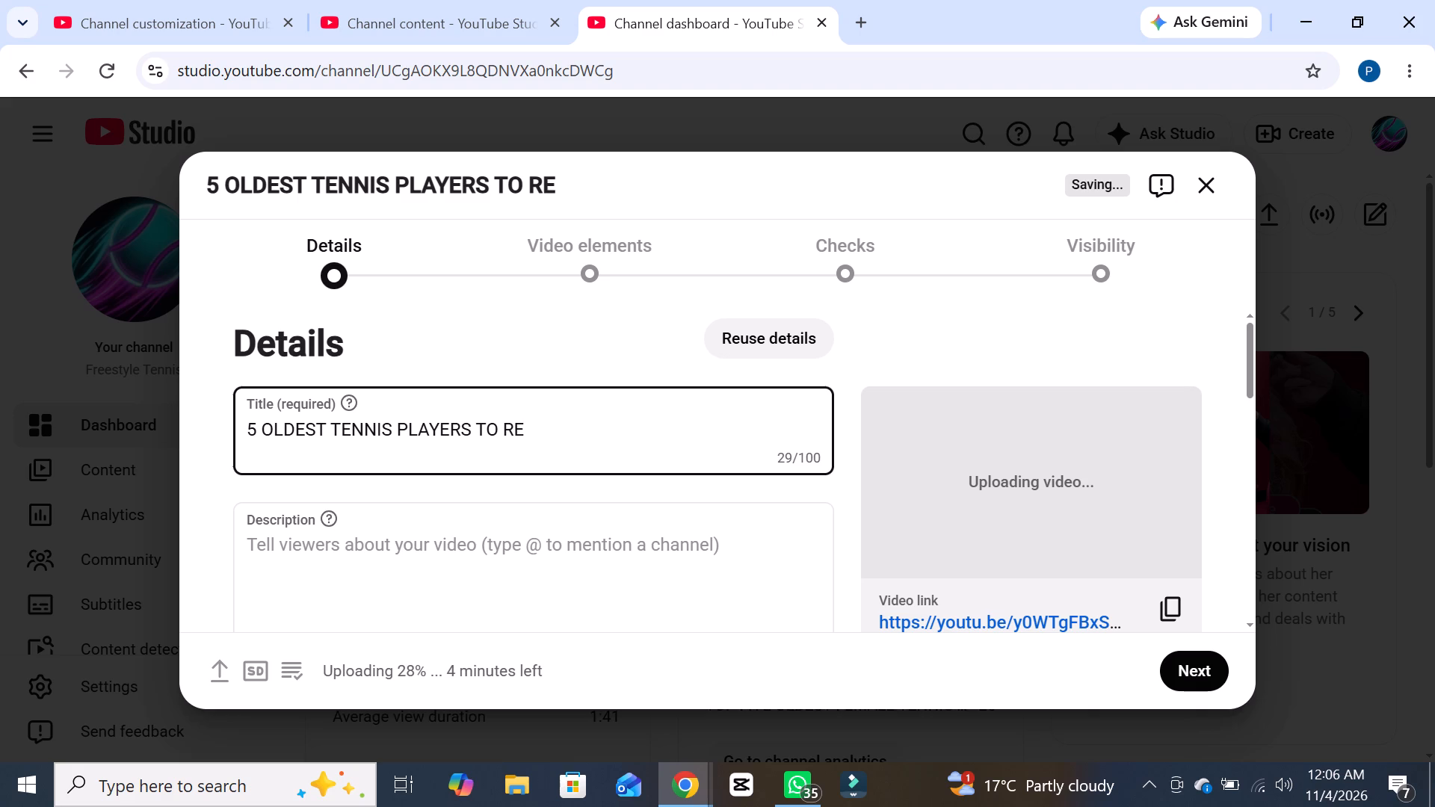
type("AC")
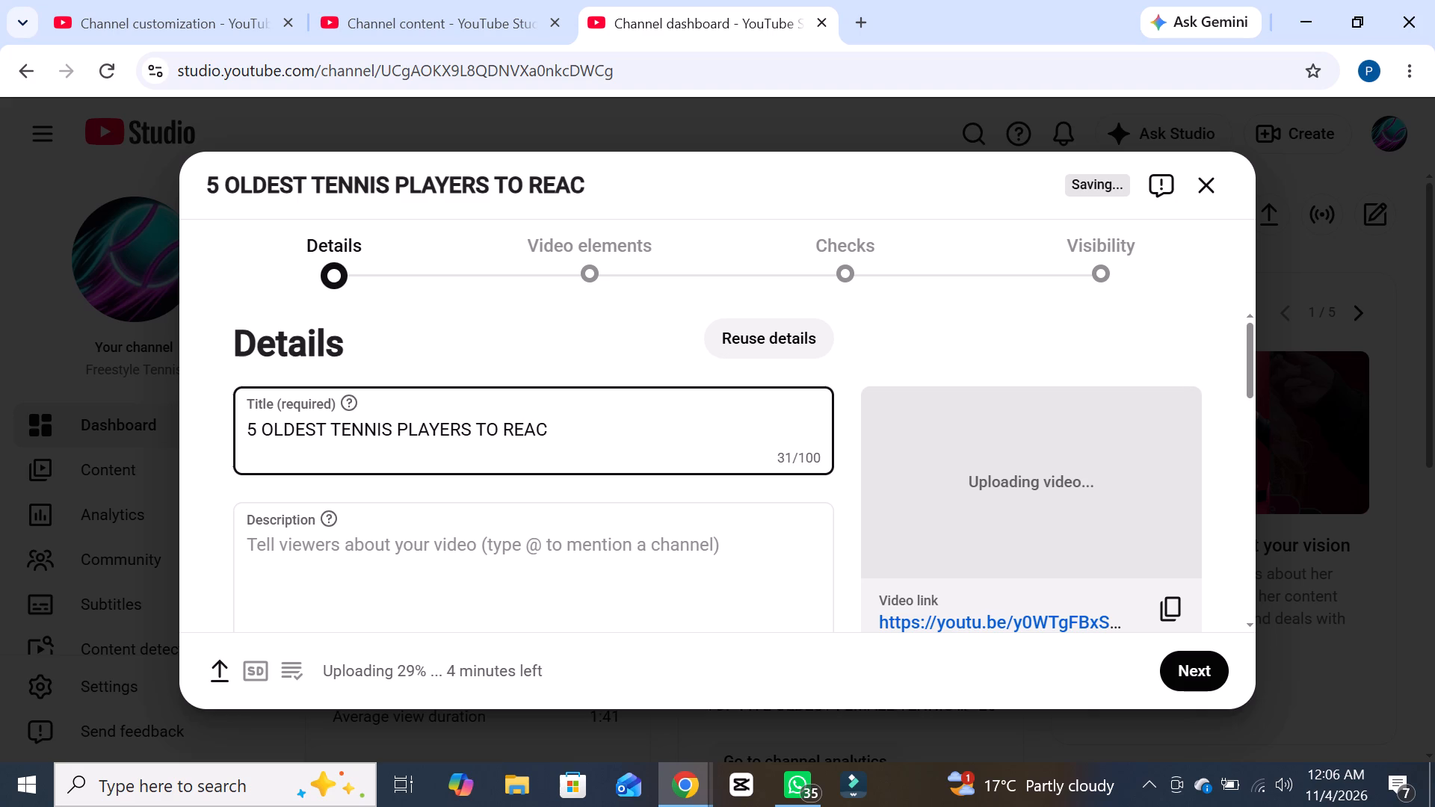
key("h")
key("space")
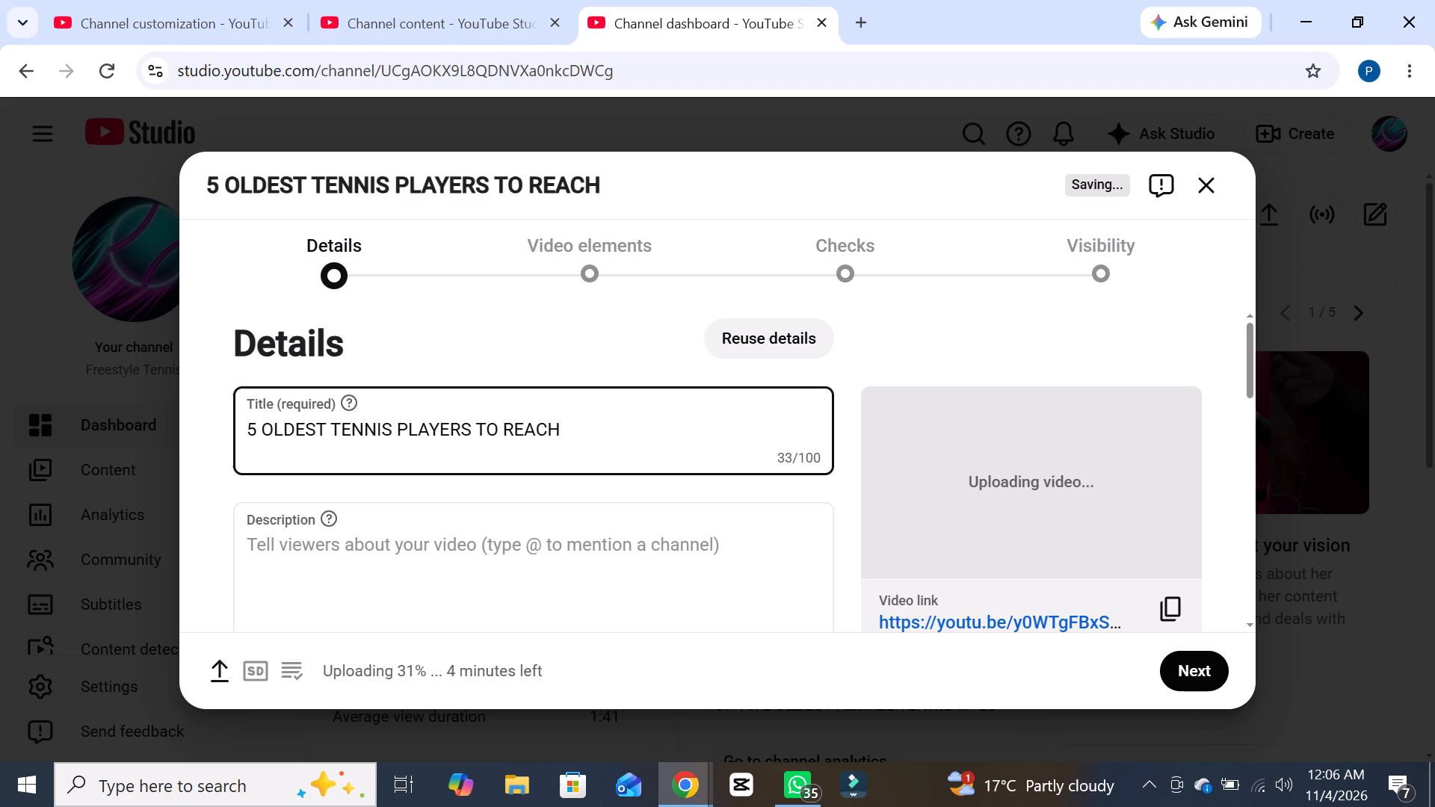
type("THE")
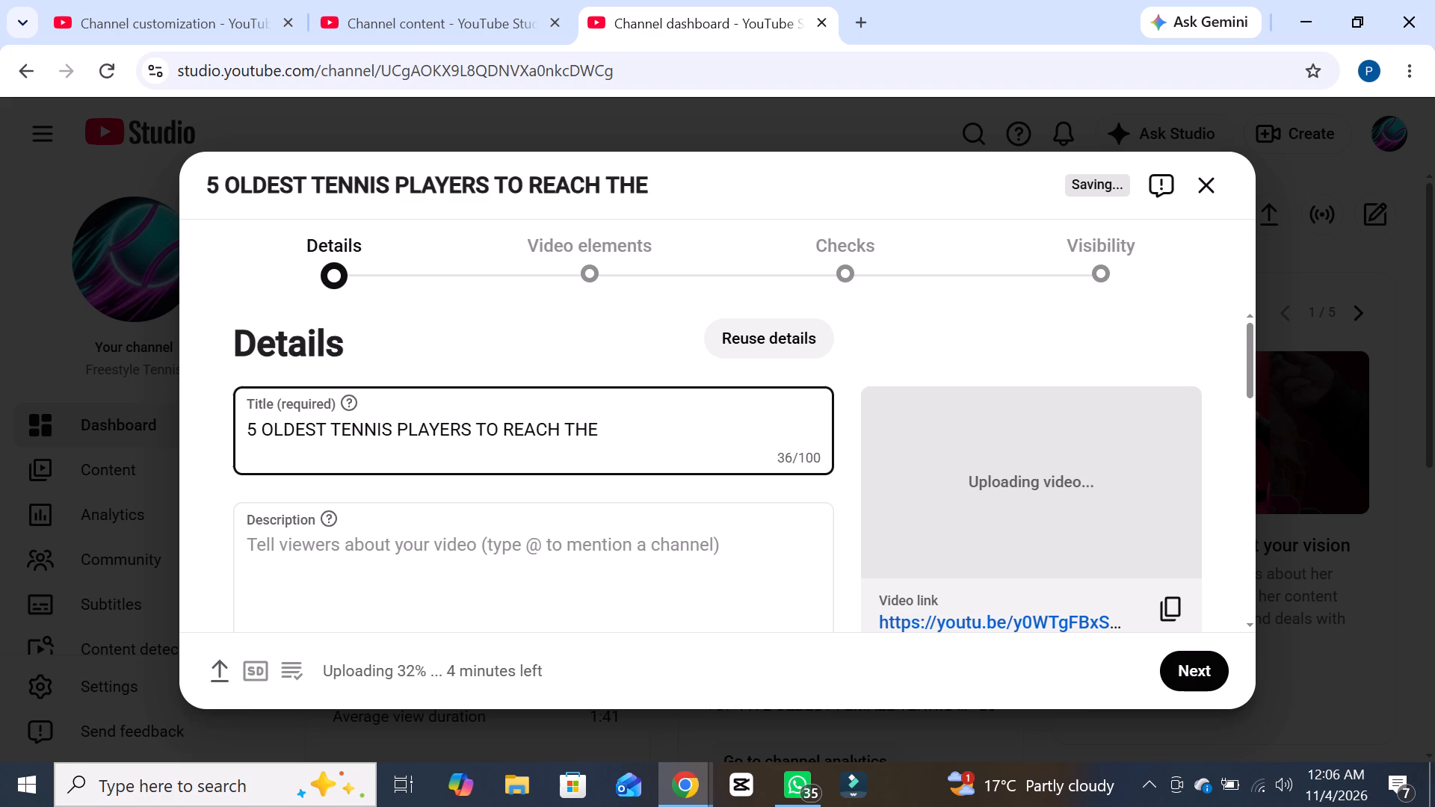
key("space")
key("a")
key("t")
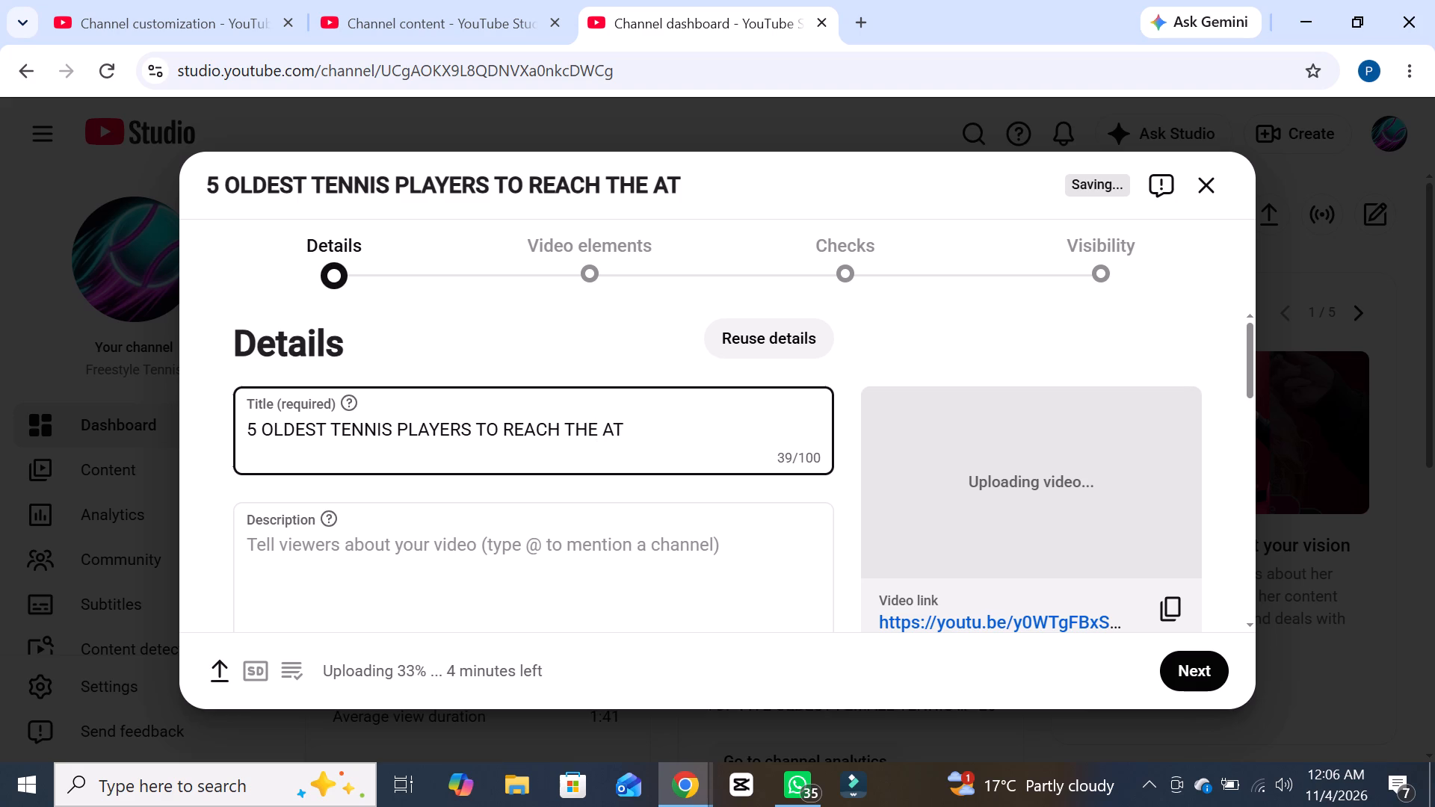
key("p")
key("space")
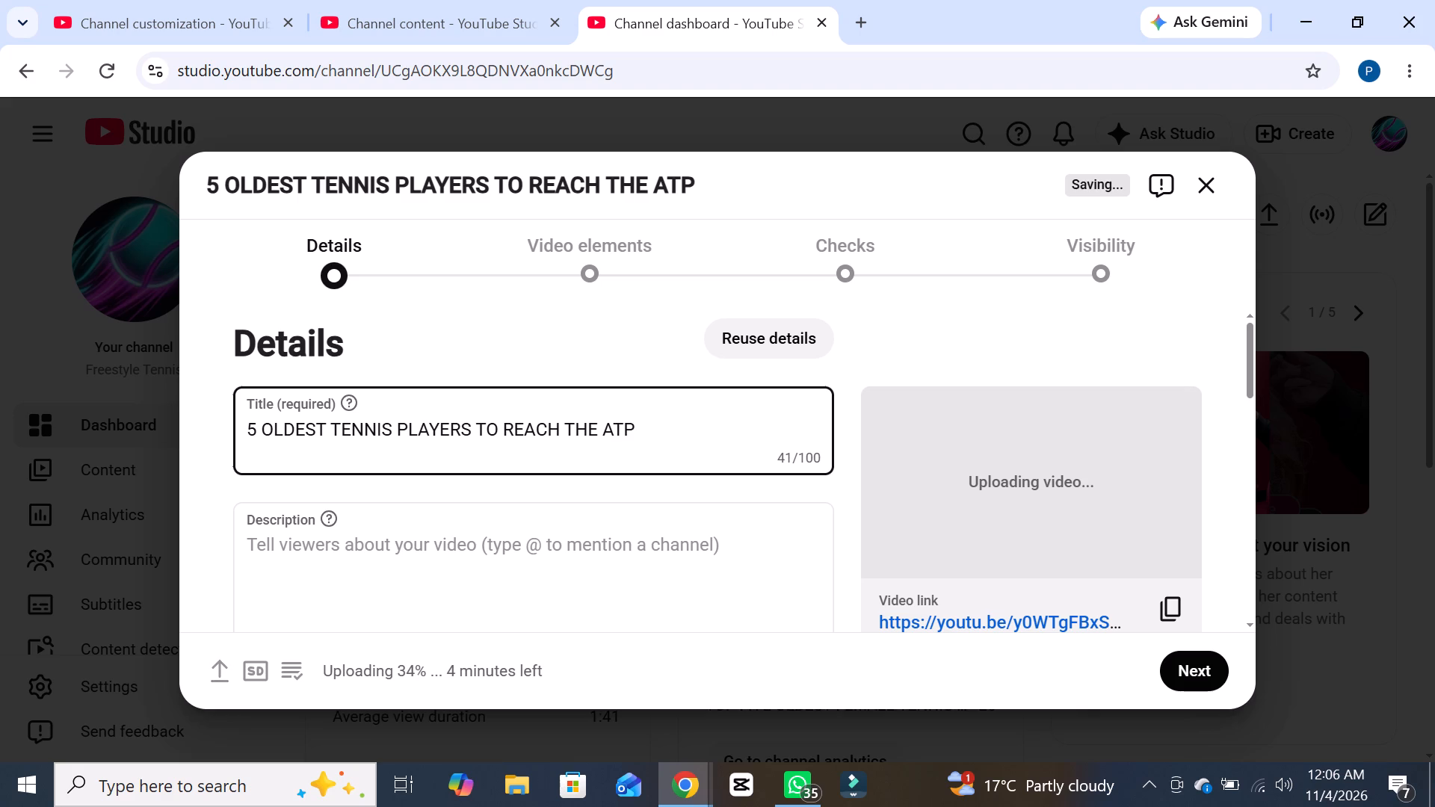
key("t")
type("OP")
key("space")
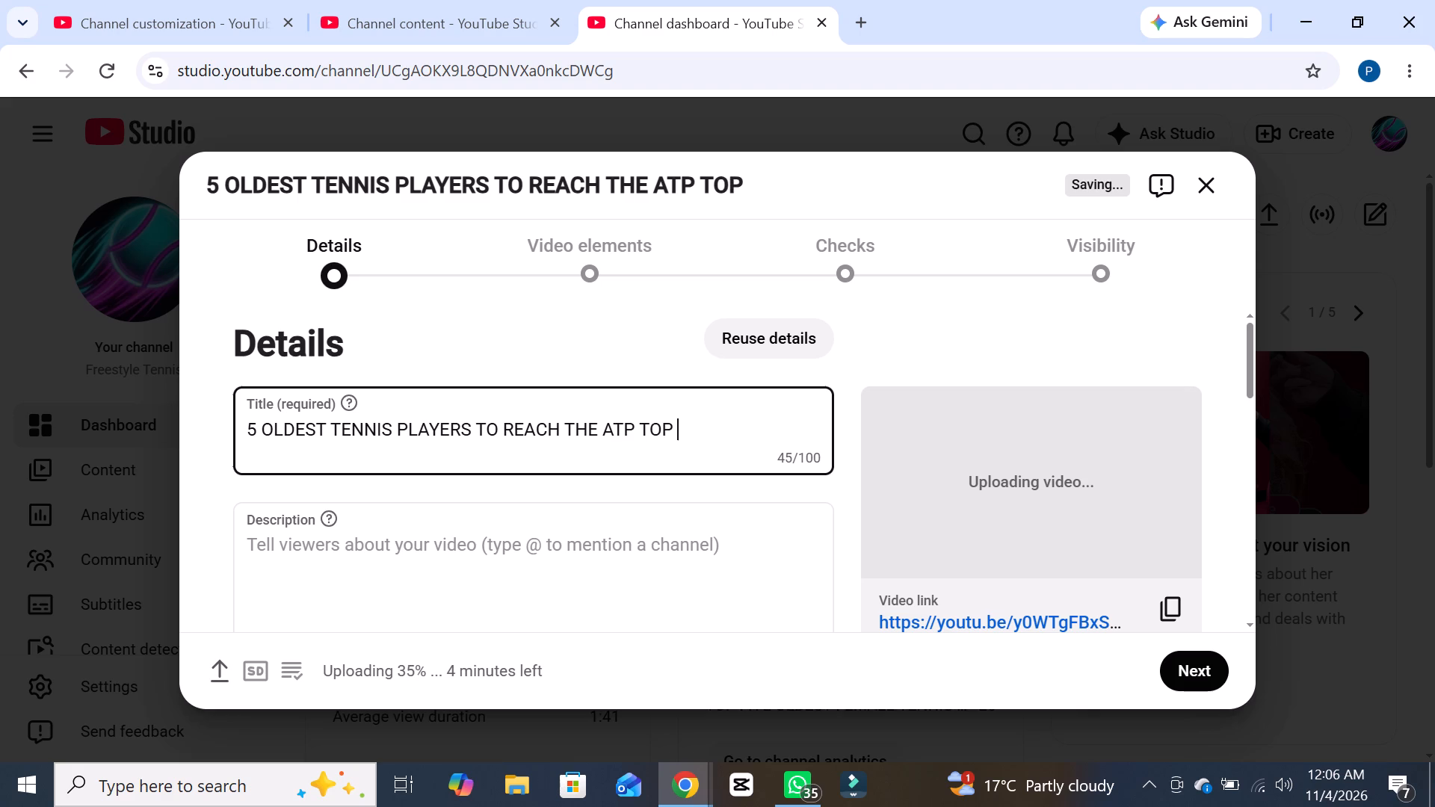
key("5")
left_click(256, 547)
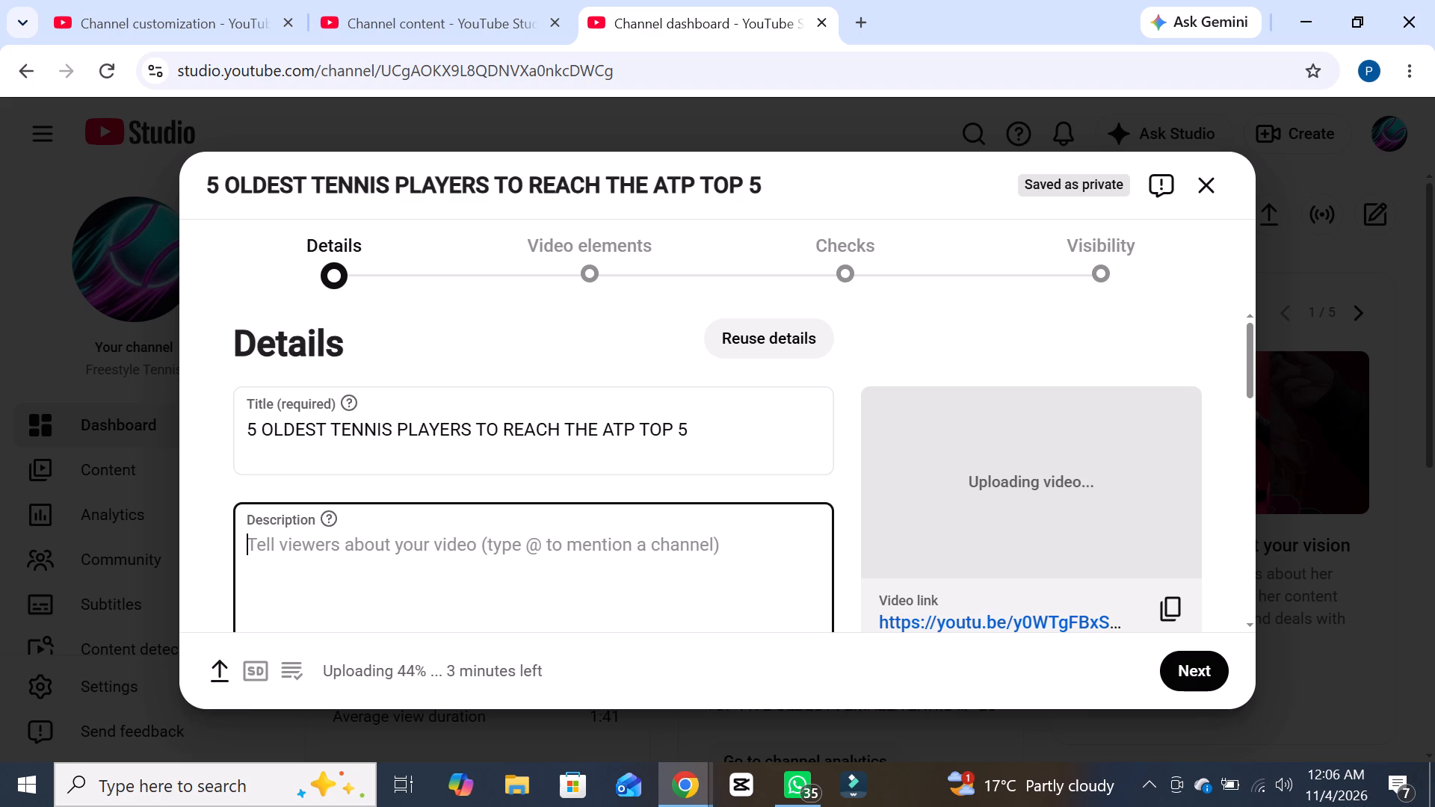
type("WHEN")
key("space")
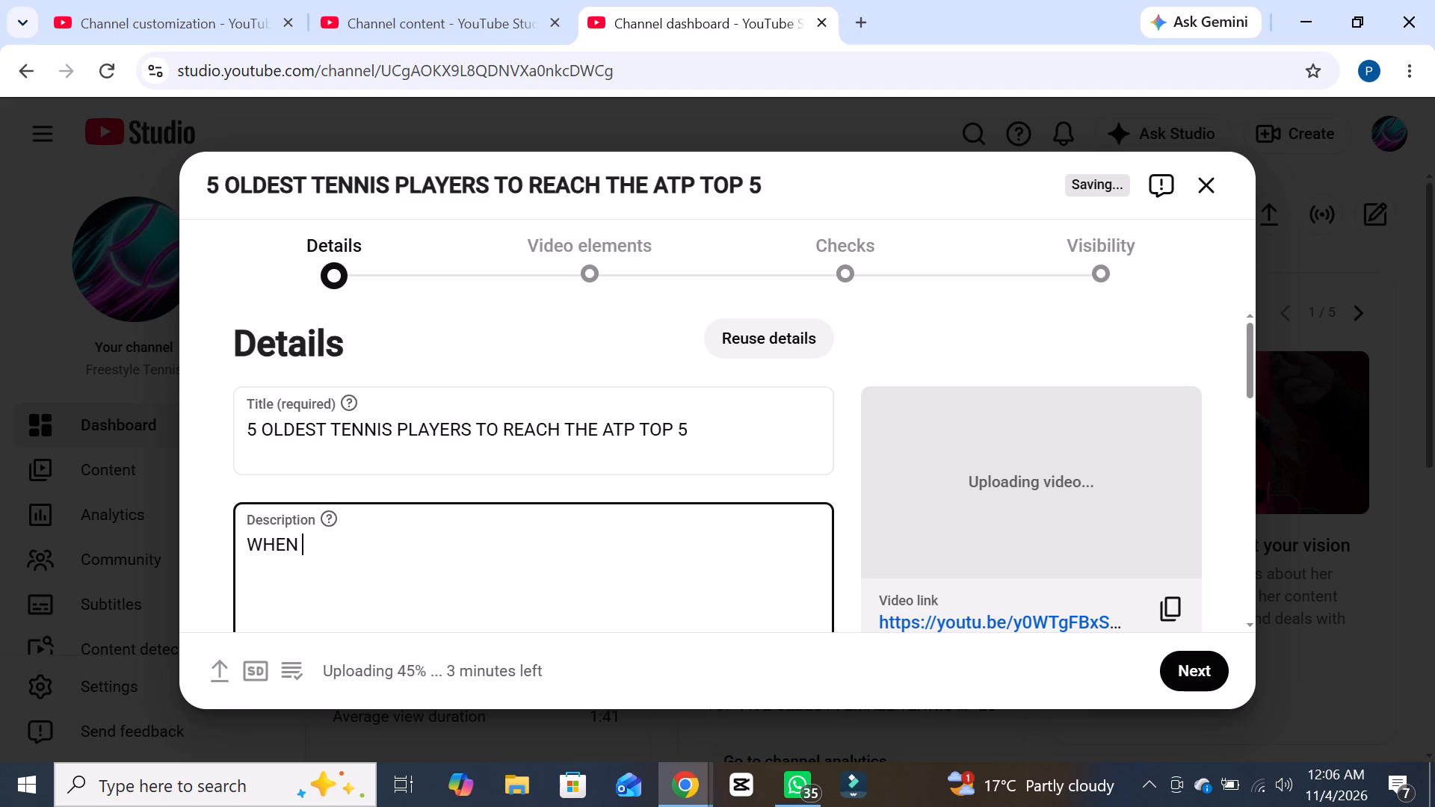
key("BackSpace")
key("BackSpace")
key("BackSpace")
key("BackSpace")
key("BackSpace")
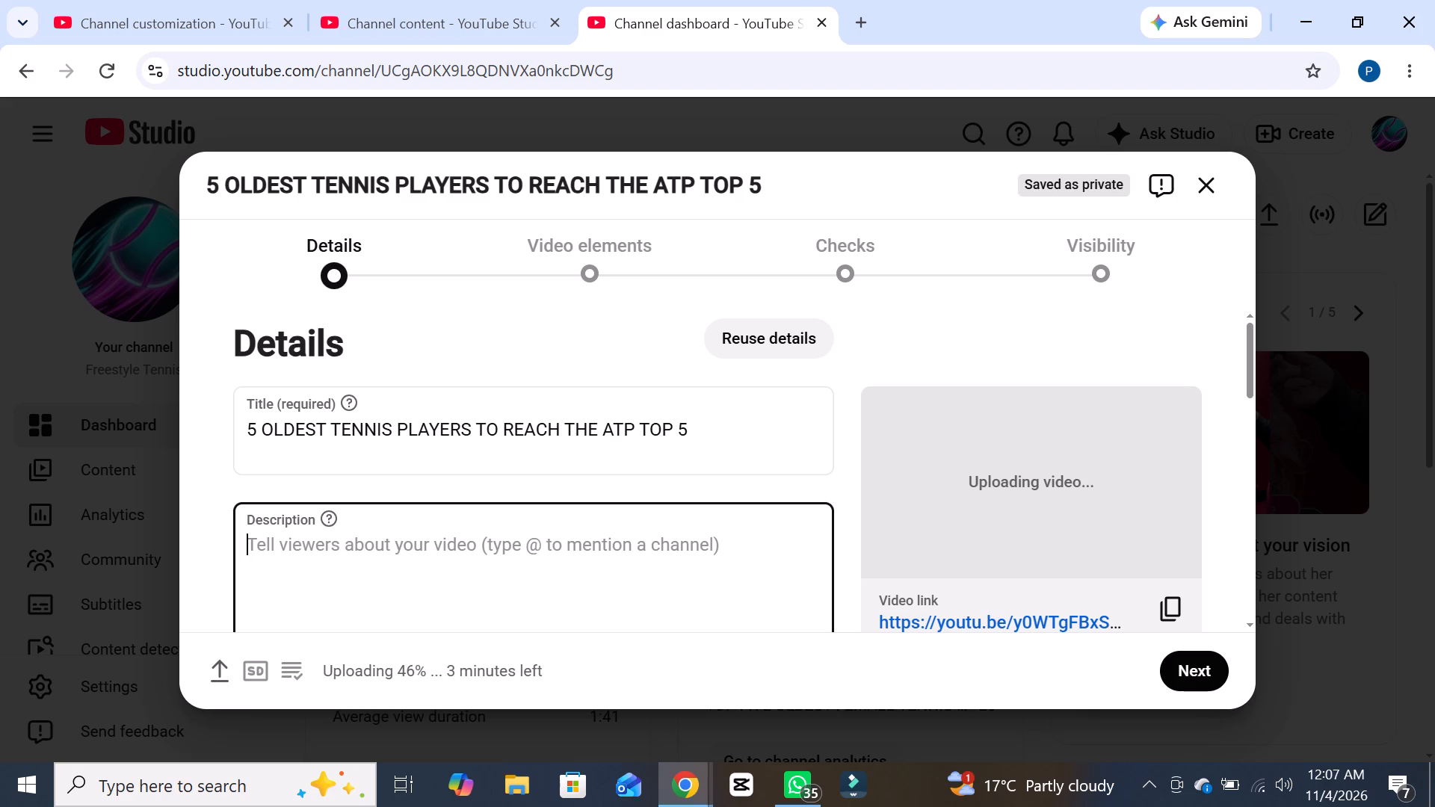
Begin the new video's description with the words "when you talk about".
type("when")
key("space")
type("you")
key("space")
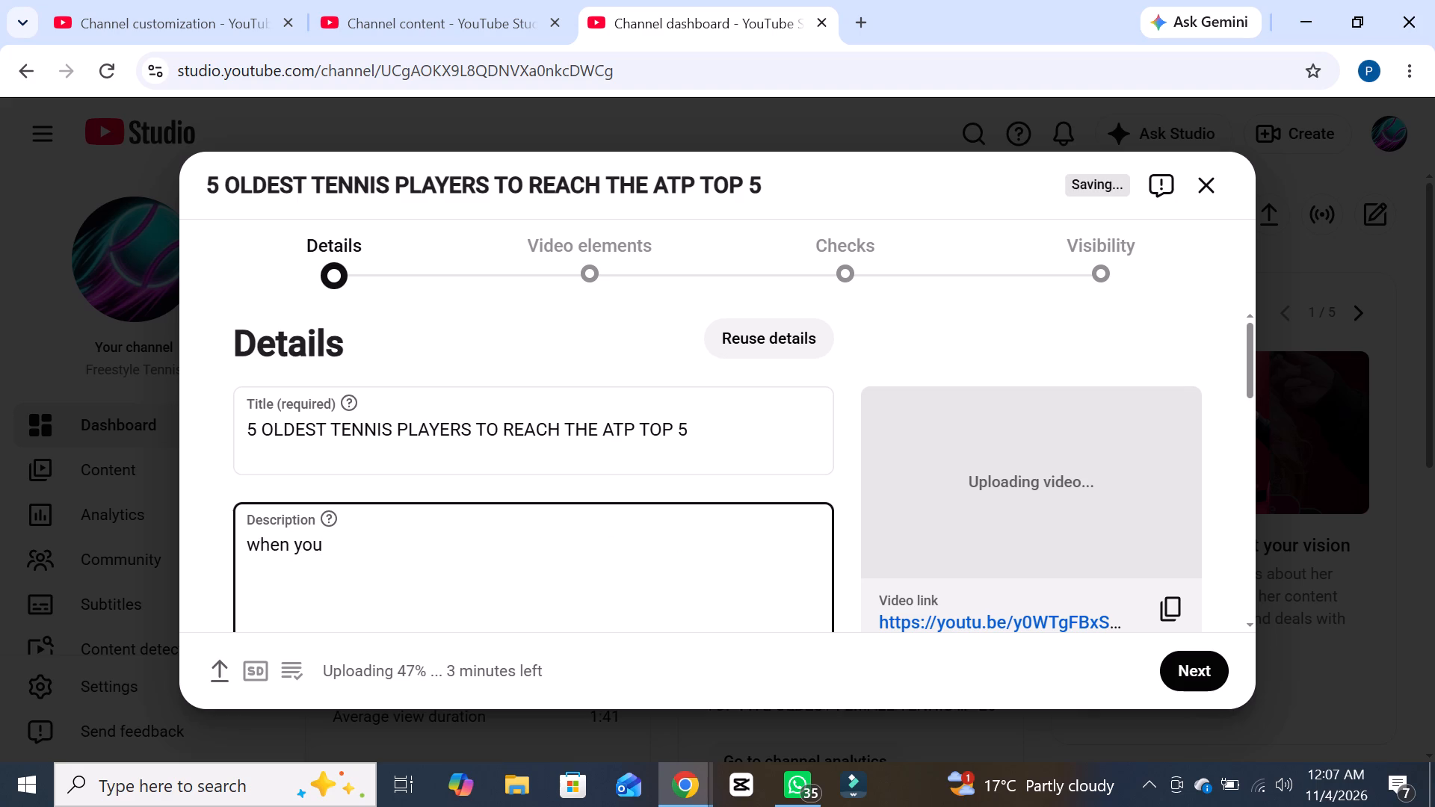
key("t")
key("a")
type("lk ab")
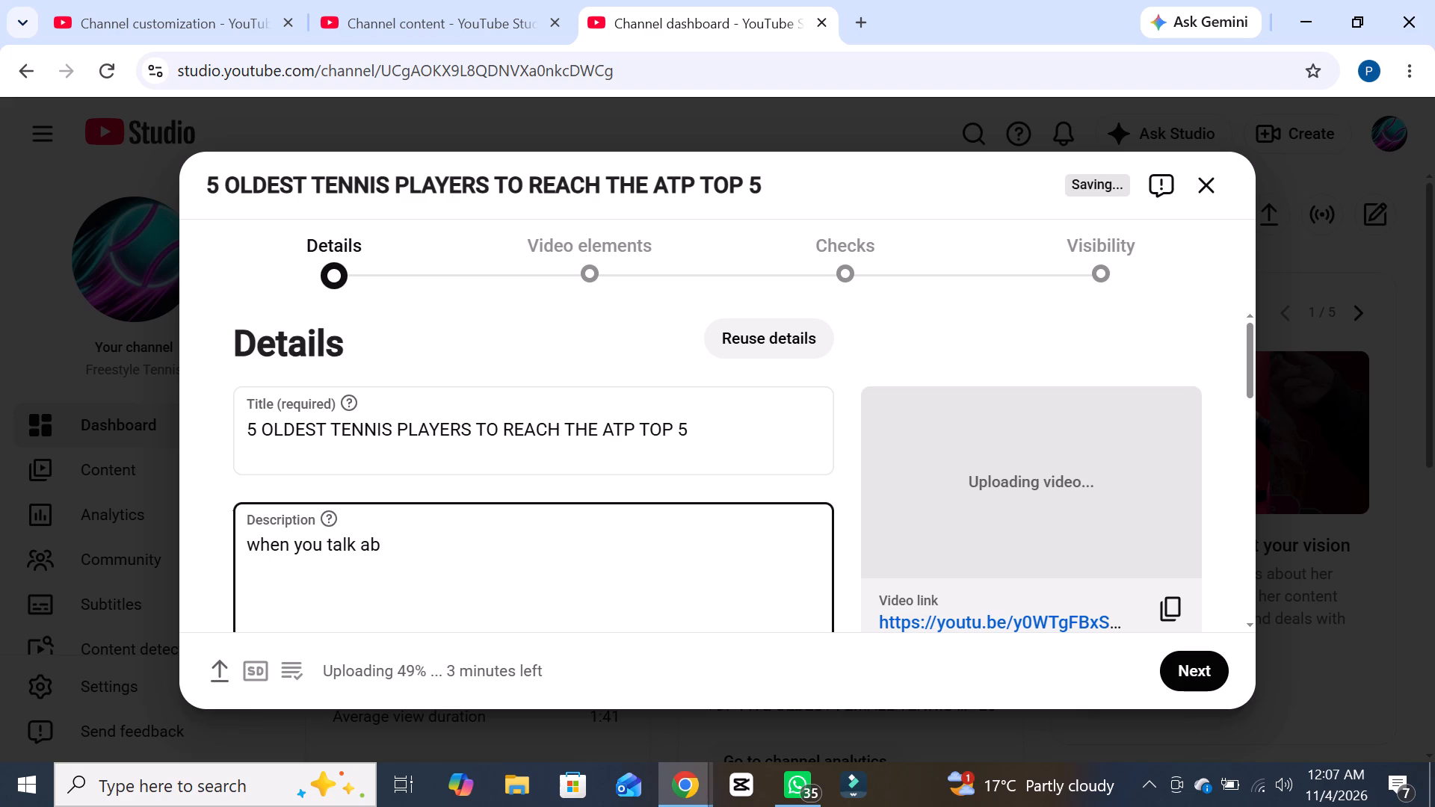
type("out")
key("space")
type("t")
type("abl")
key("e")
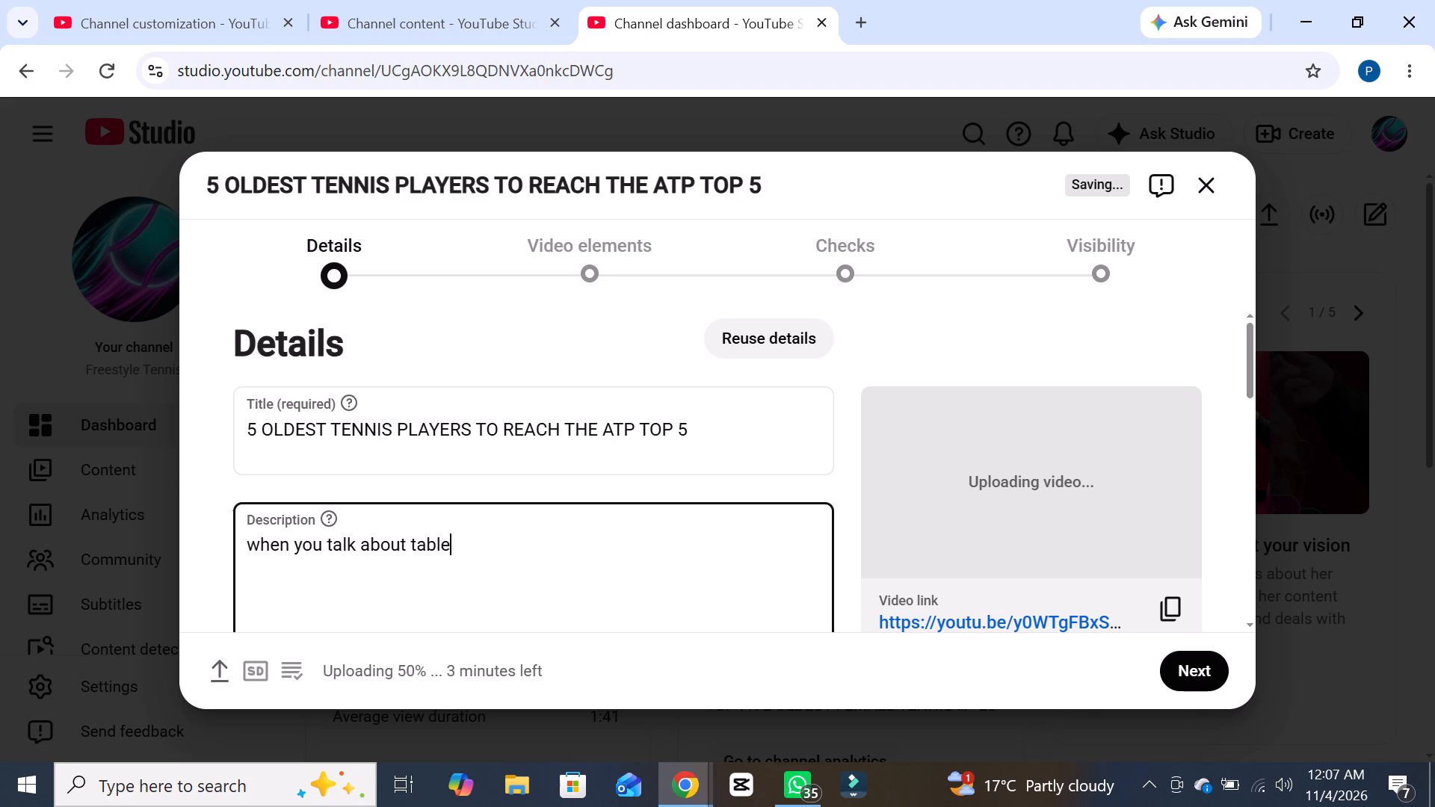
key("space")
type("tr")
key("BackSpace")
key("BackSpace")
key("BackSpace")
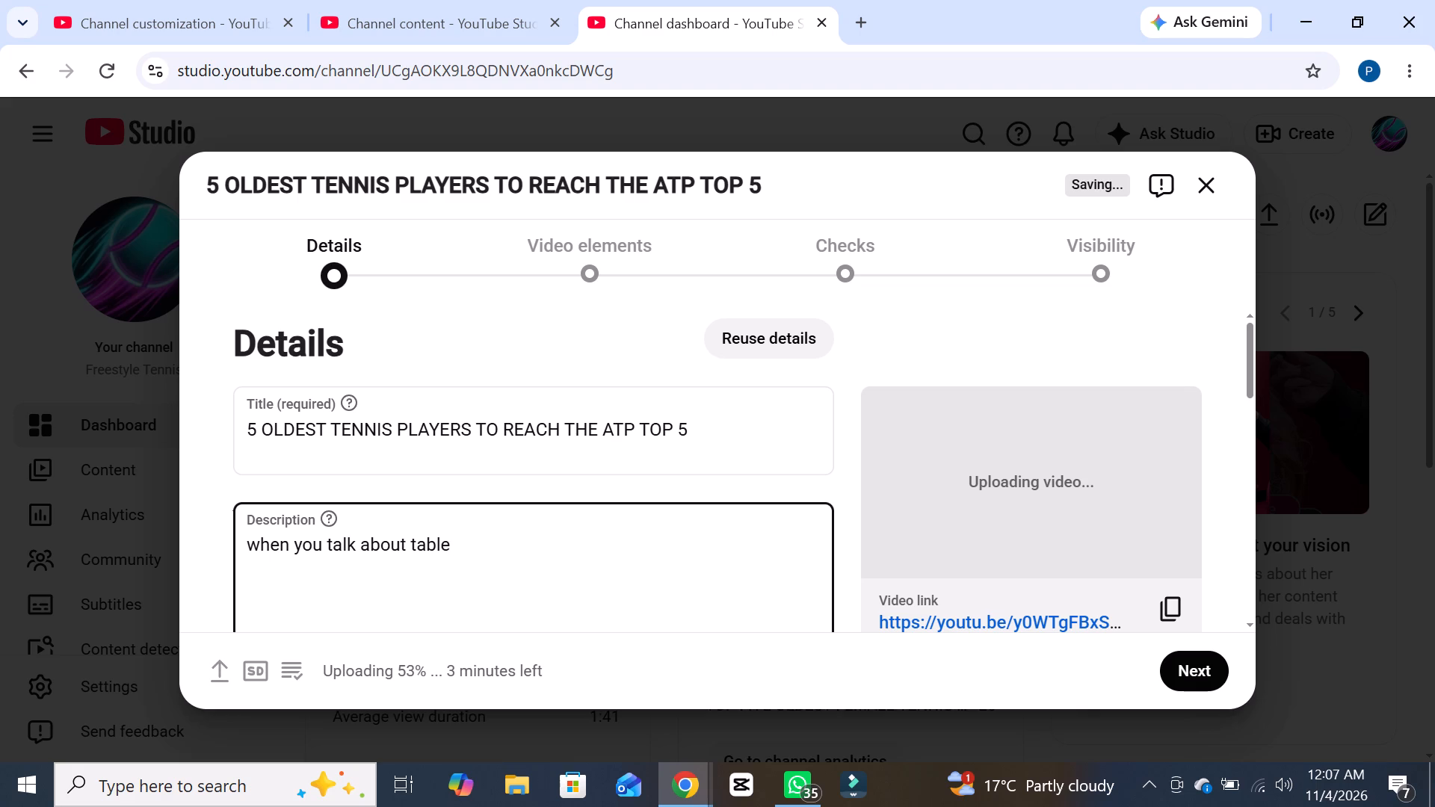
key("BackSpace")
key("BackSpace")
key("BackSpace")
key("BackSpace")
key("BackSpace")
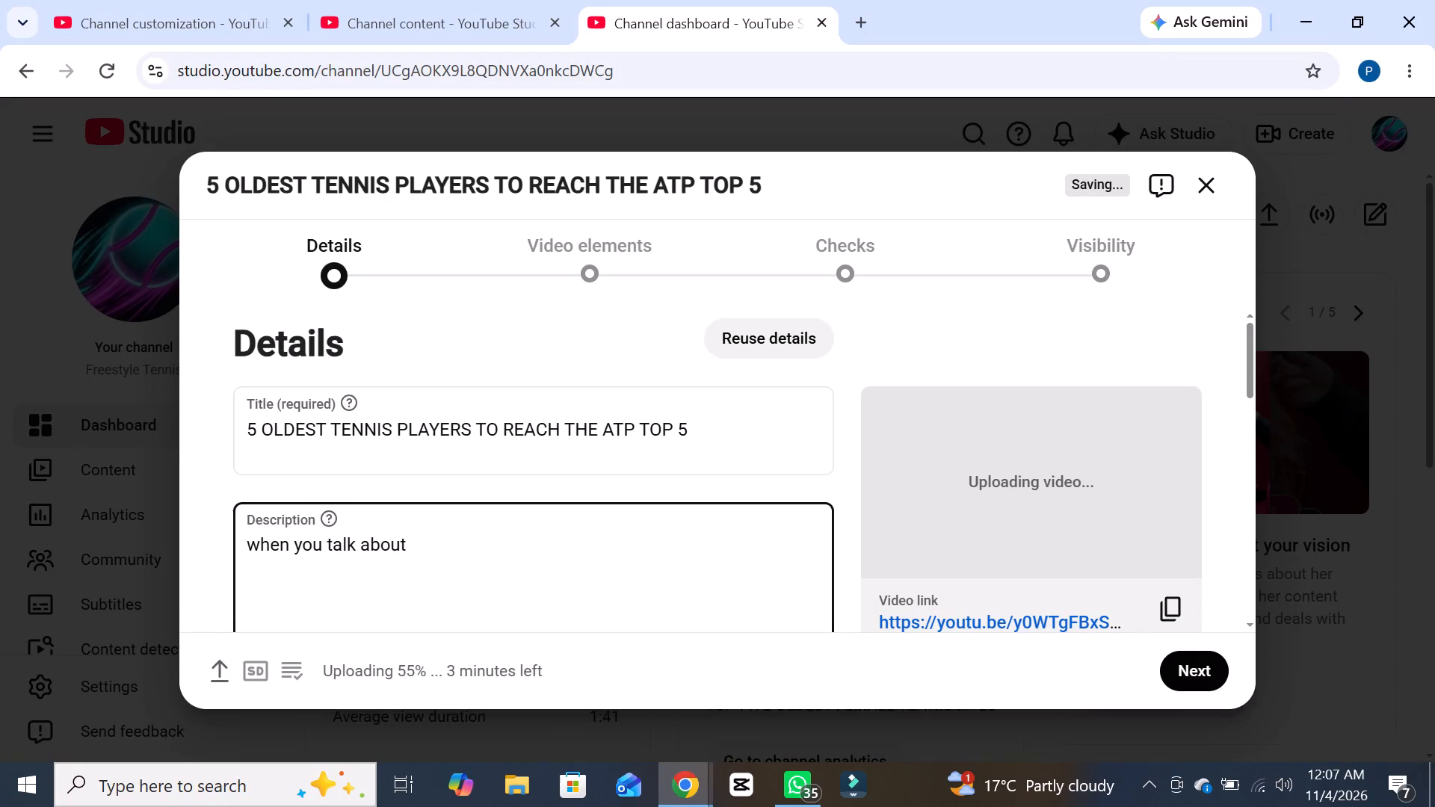
Continue the description with "legends in tennis." to complete its first sentence.
key("l")
type("en")
type("ge")
type("nd")
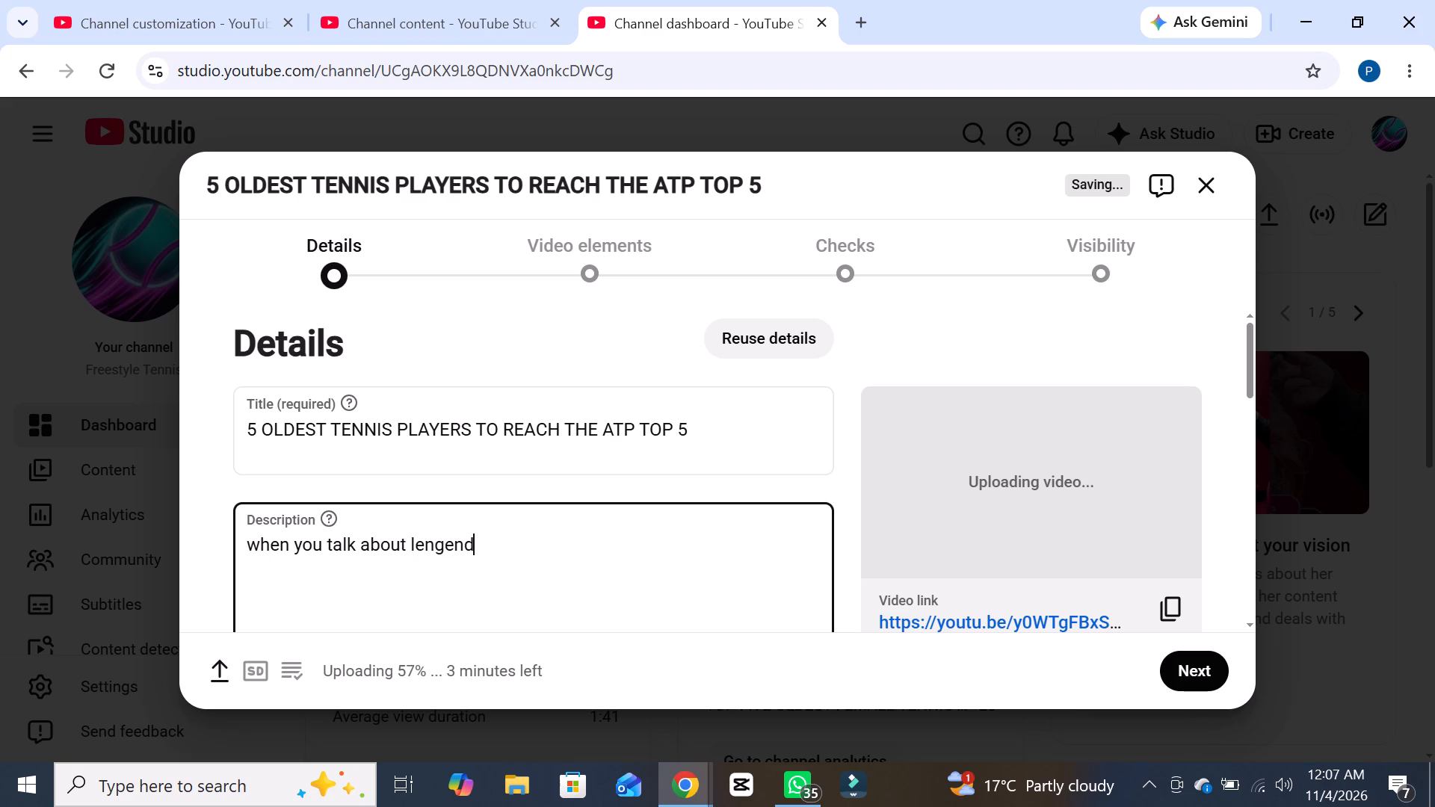
key("space")
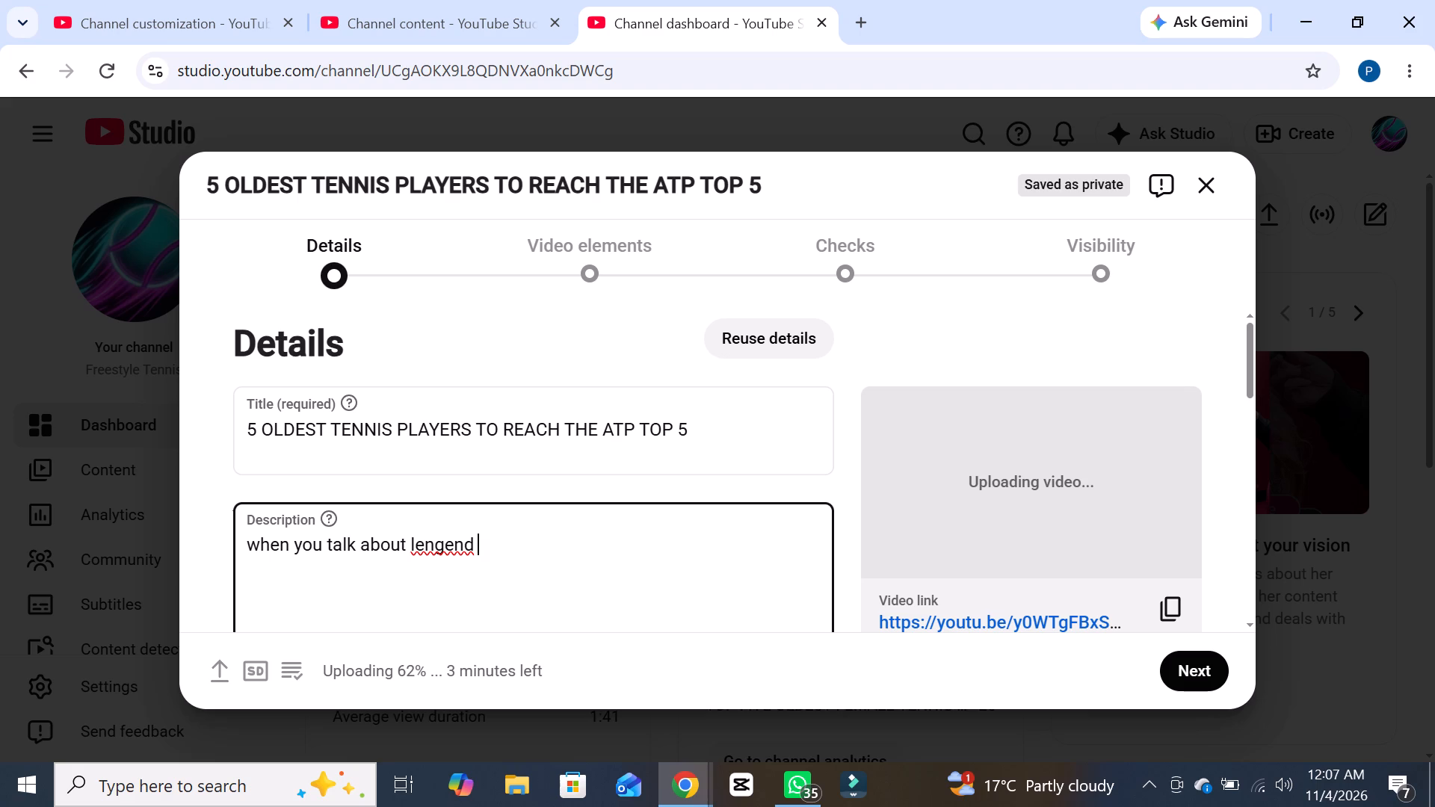
left_click(434, 542)
key("BackSpace")
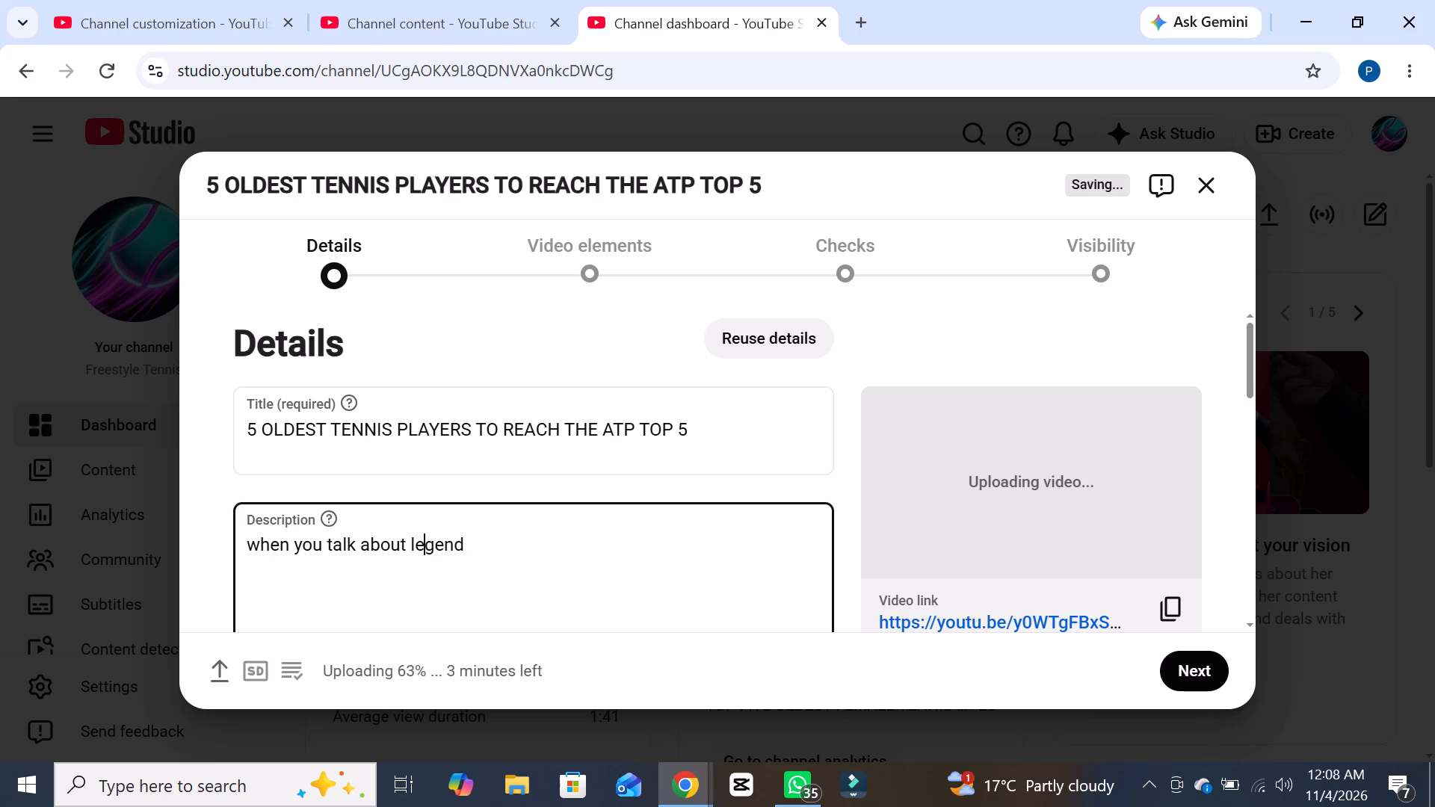
left_click(466, 548)
key("s")
key("space")
type("in t")
key("e")
type("nn")
type("is")
key("space")
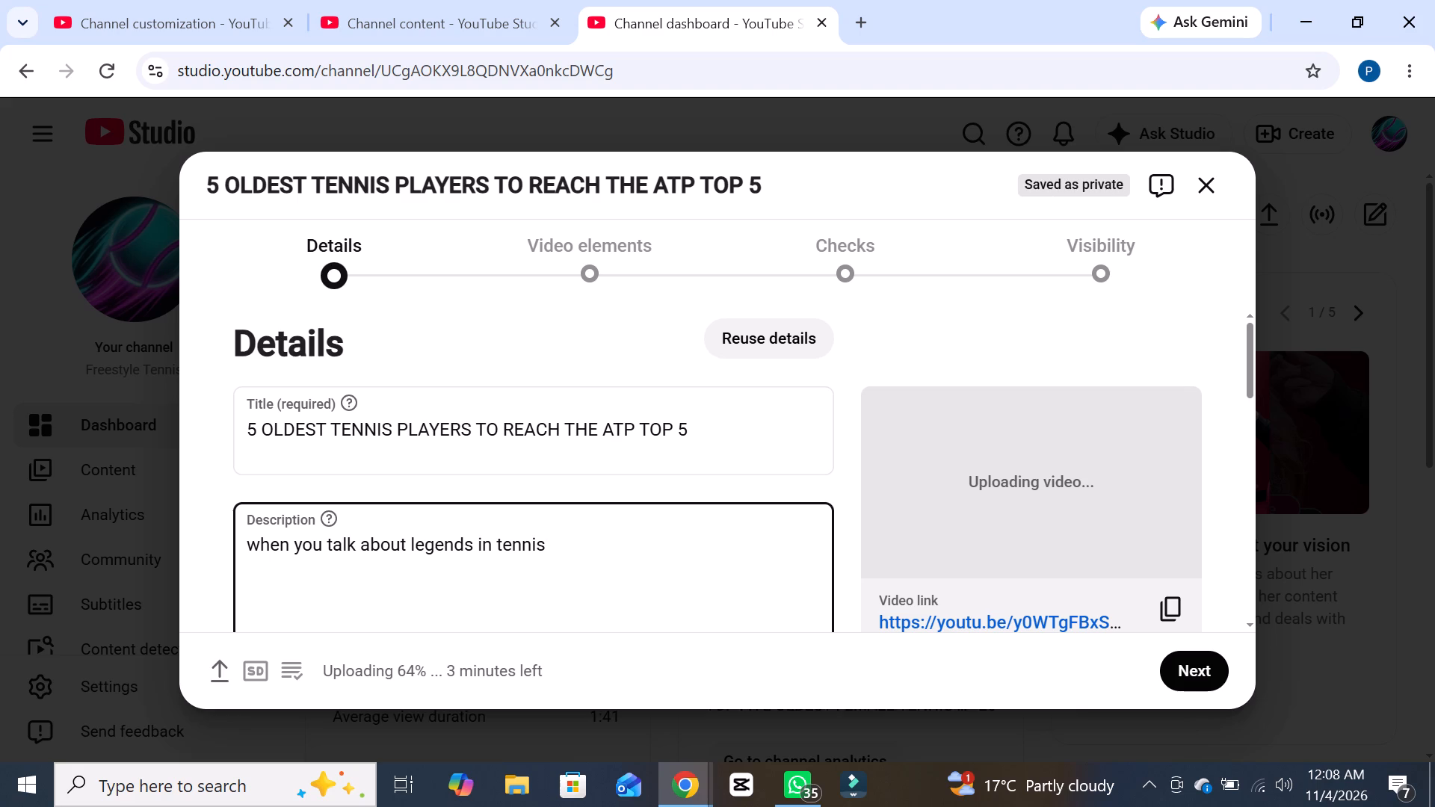
key("BackSpace")
key("period")
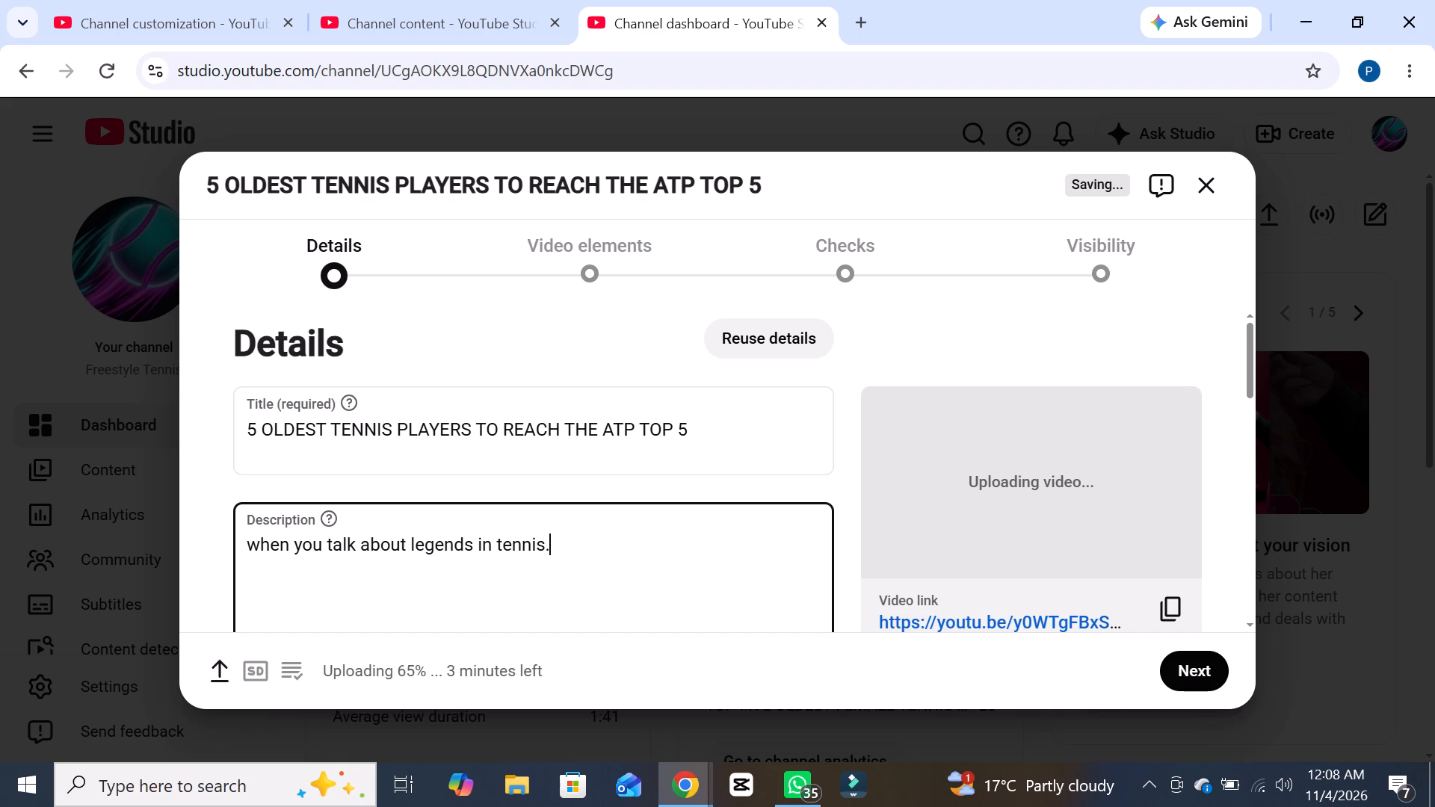
key("space")
Continue the description with a second sentence beginning "this are some of the great names".
type("th")
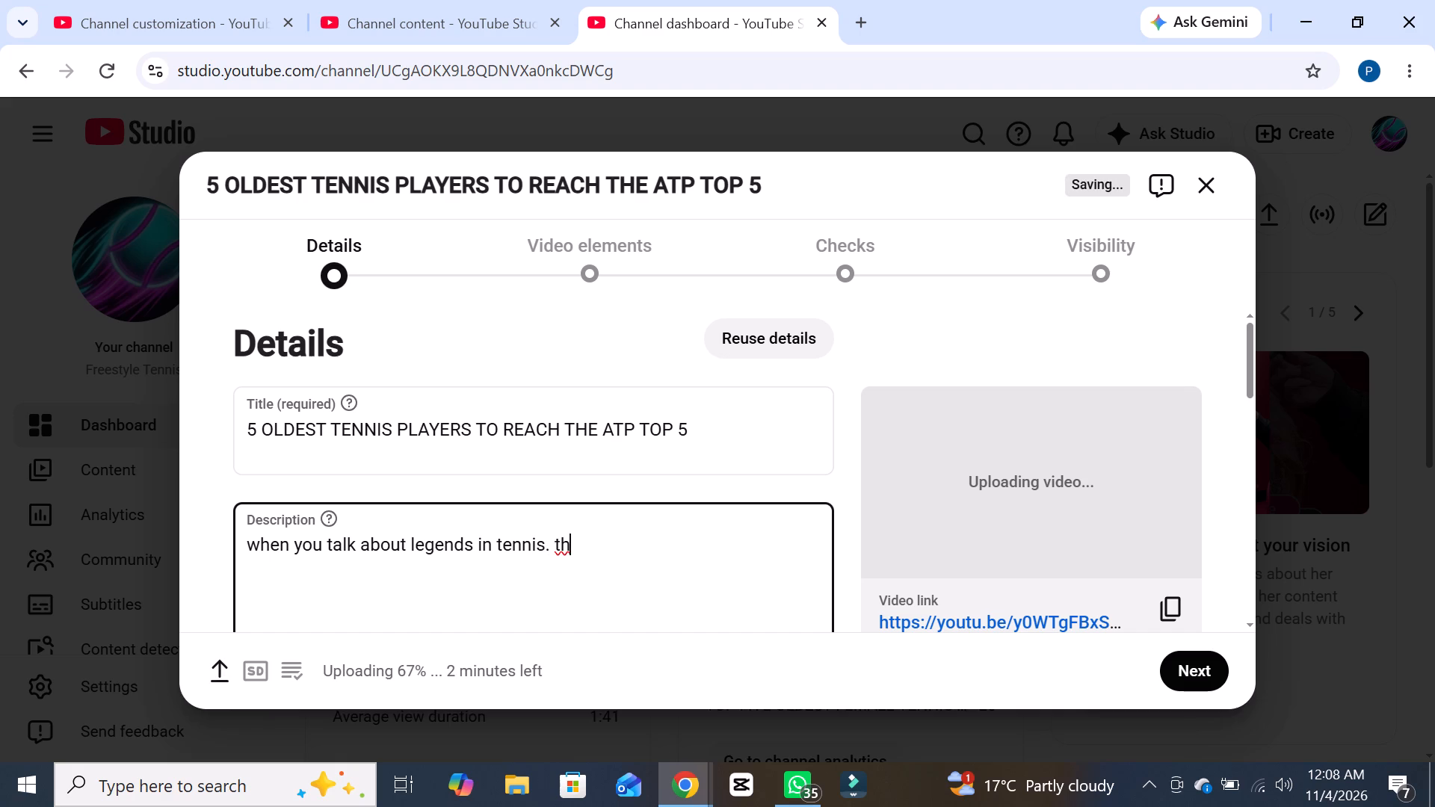
key("i")
key("s")
key("space")
type("are")
key("space")
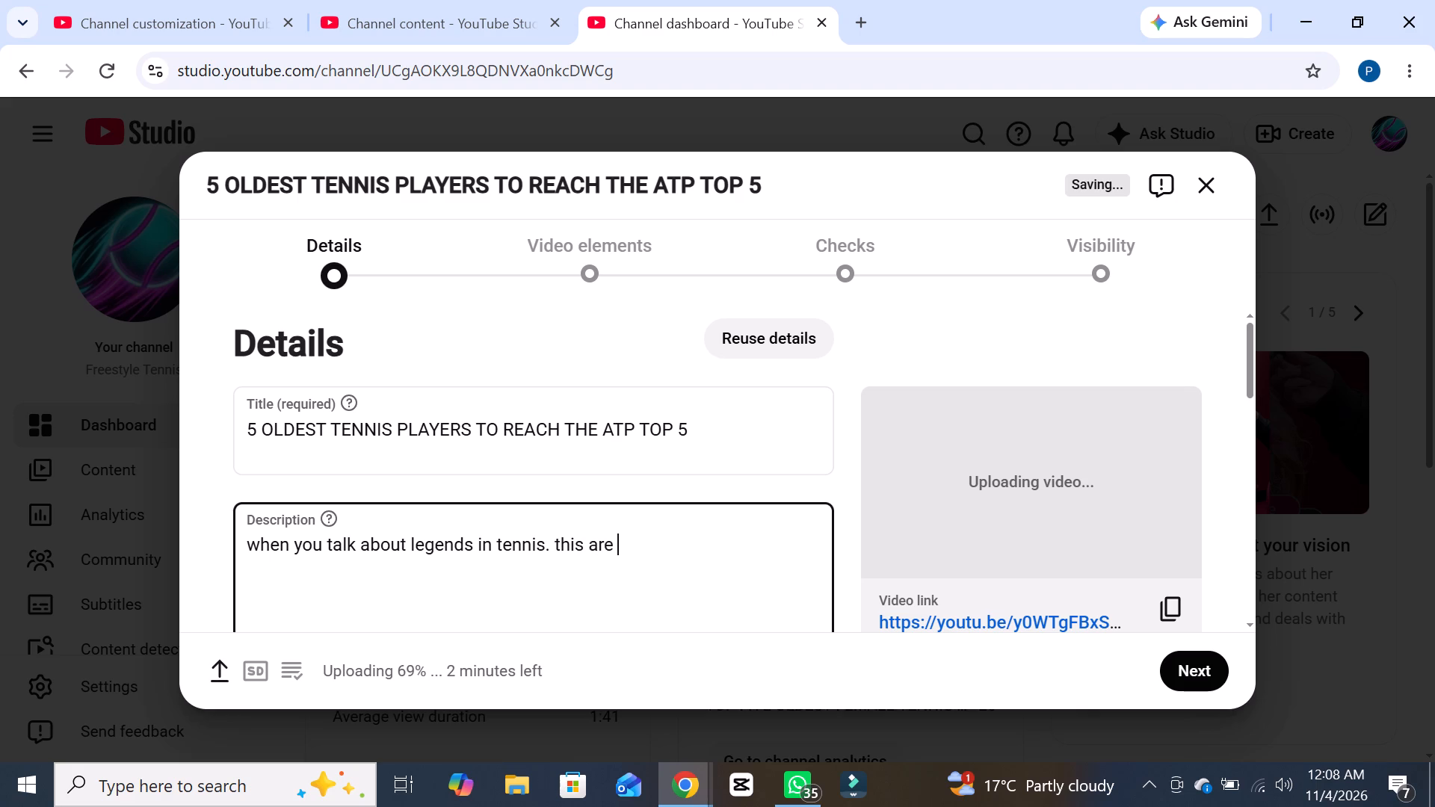
type("so")
type("me of")
key("space")
type("the")
key("space")
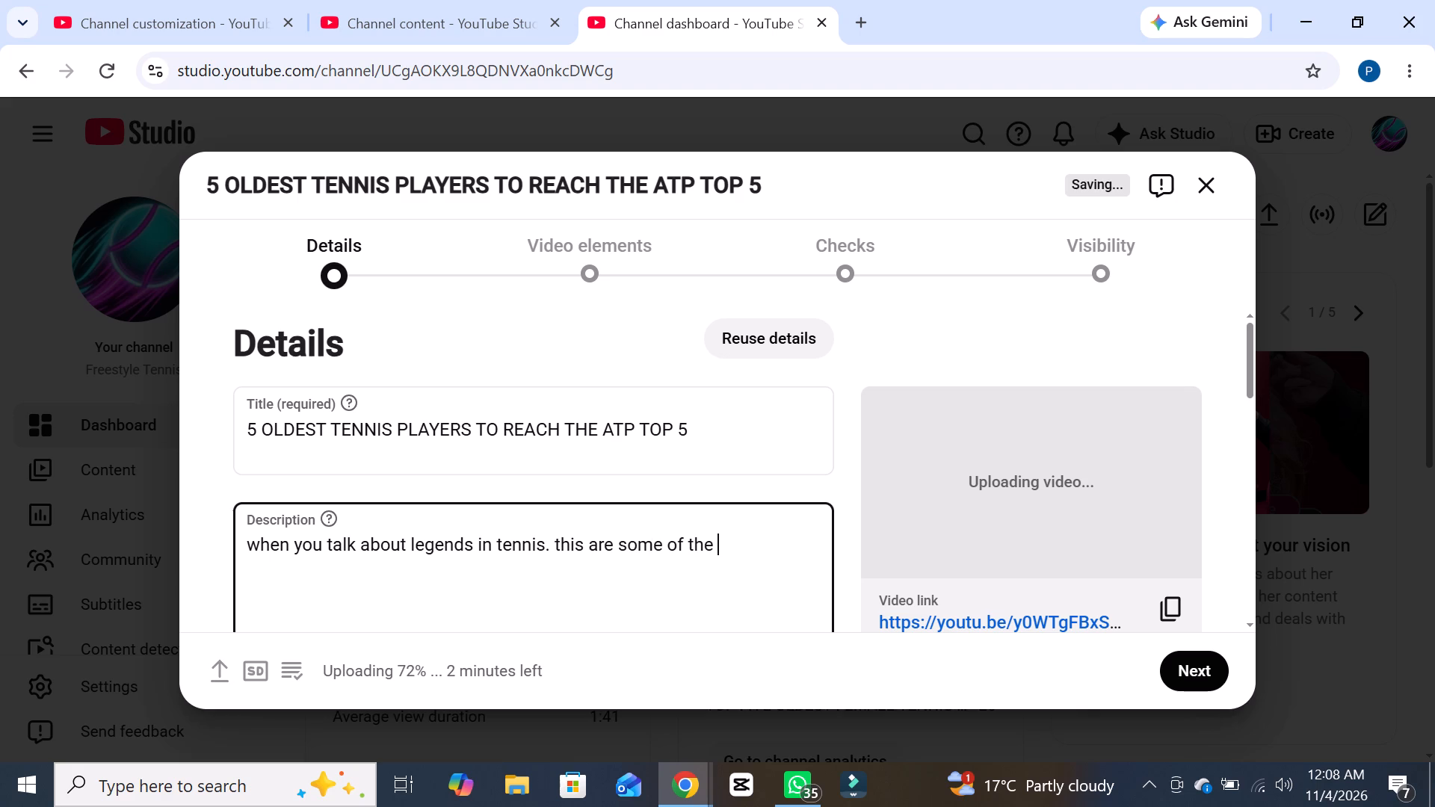
type("gr")
type("eat")
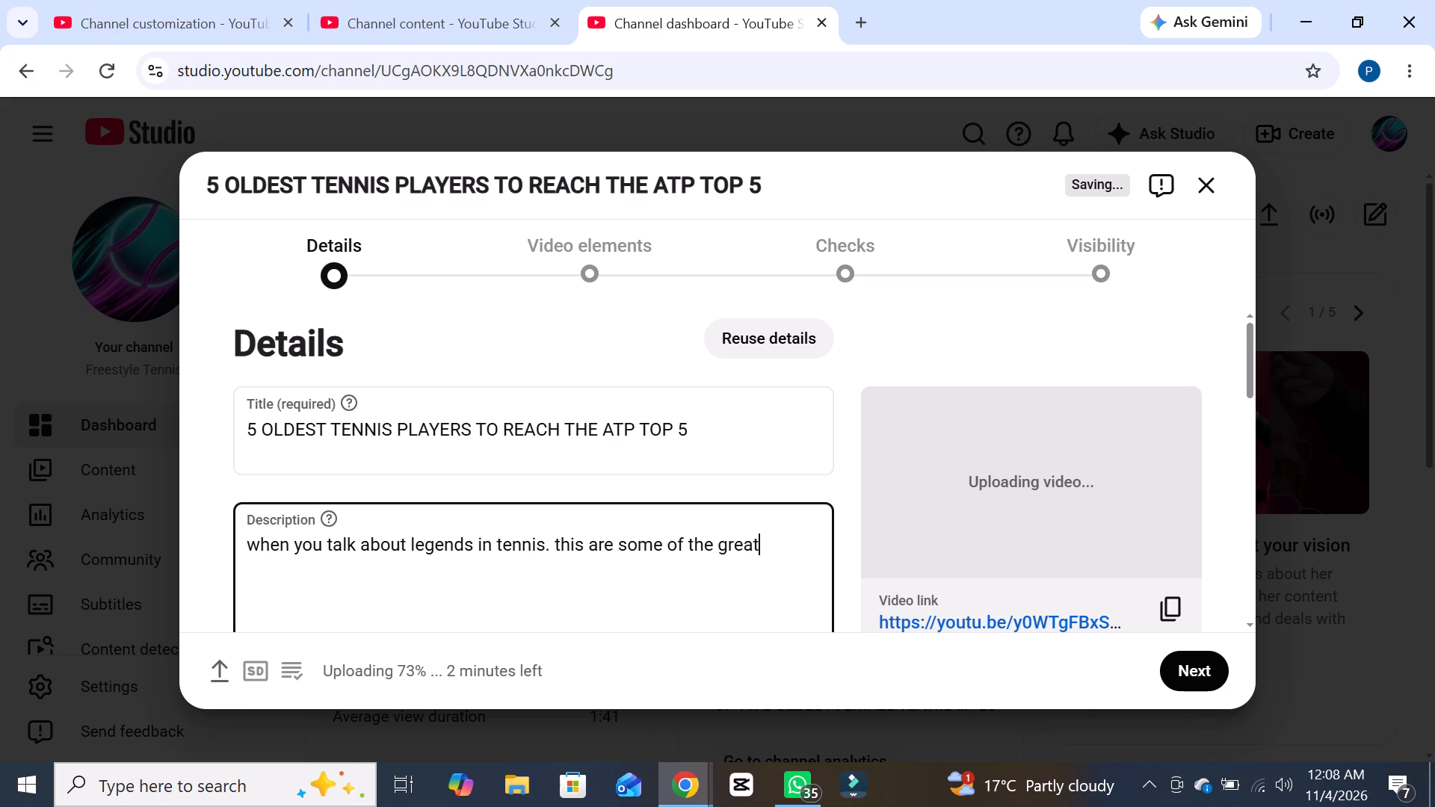
key("space")
type("names")
key("space")
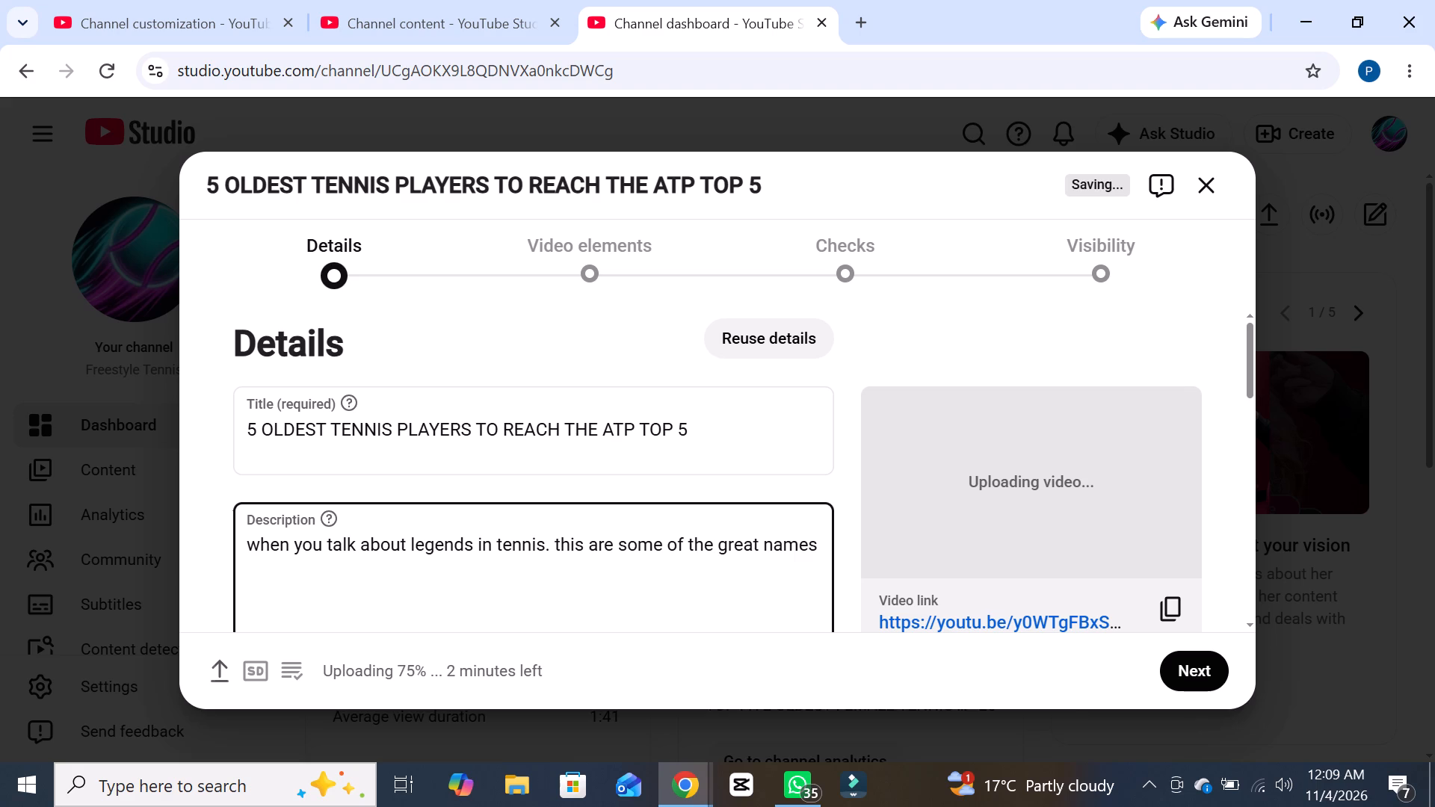
Complete the description's second sentence with "when it comes to long tennis.".
key("w")
key("h")
type("en")
key("space")
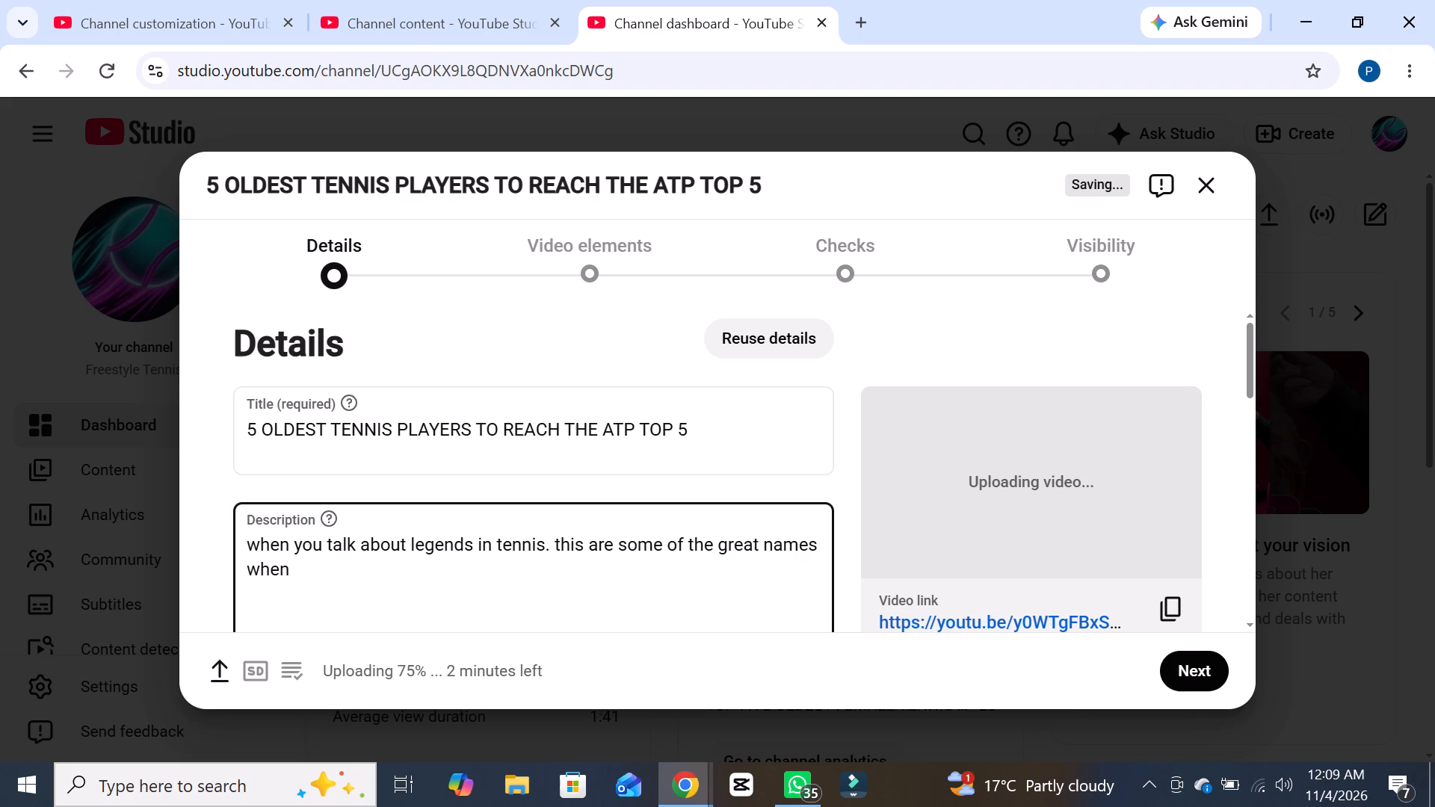
type("it comes to")
key("space")
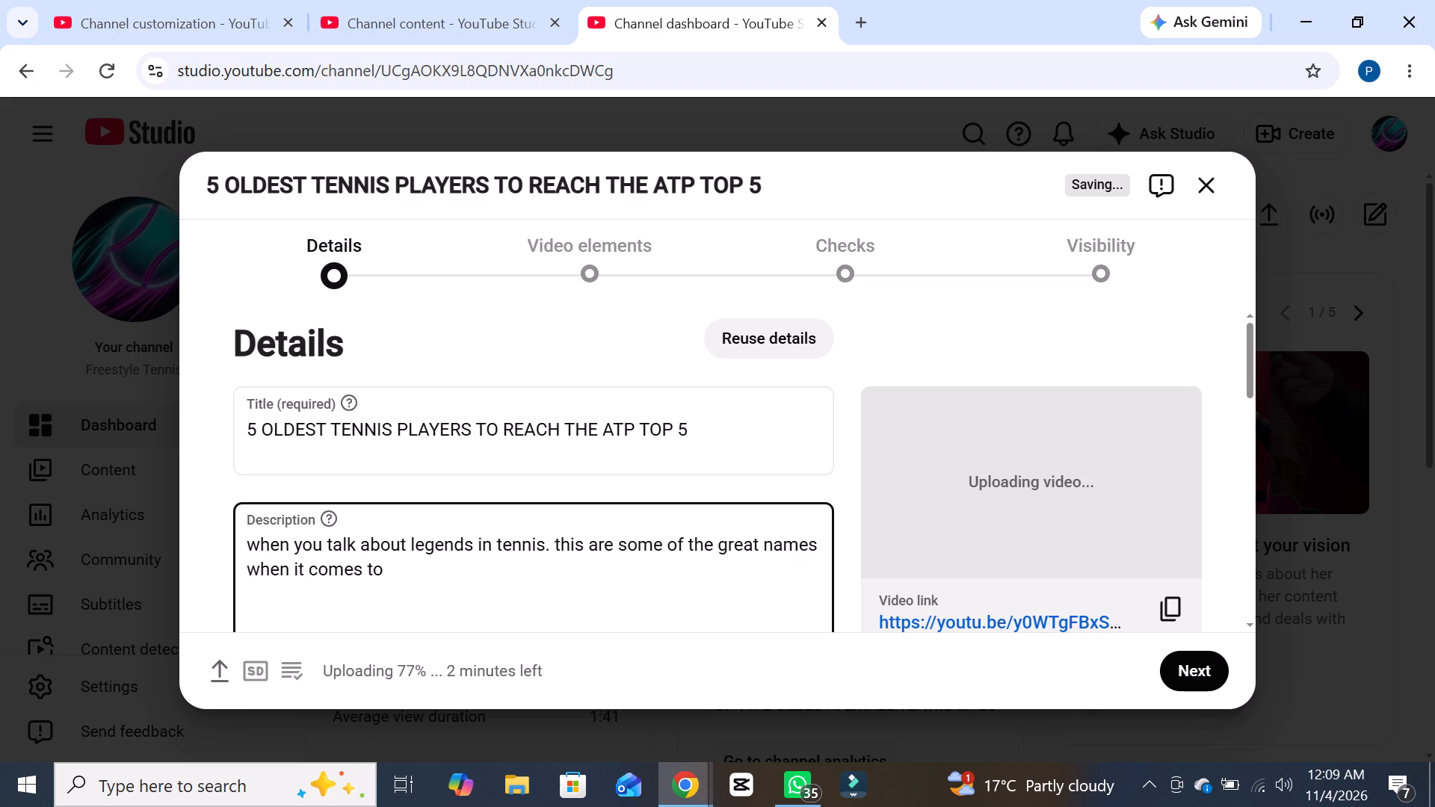
type("lon")
key("g")
key("space")
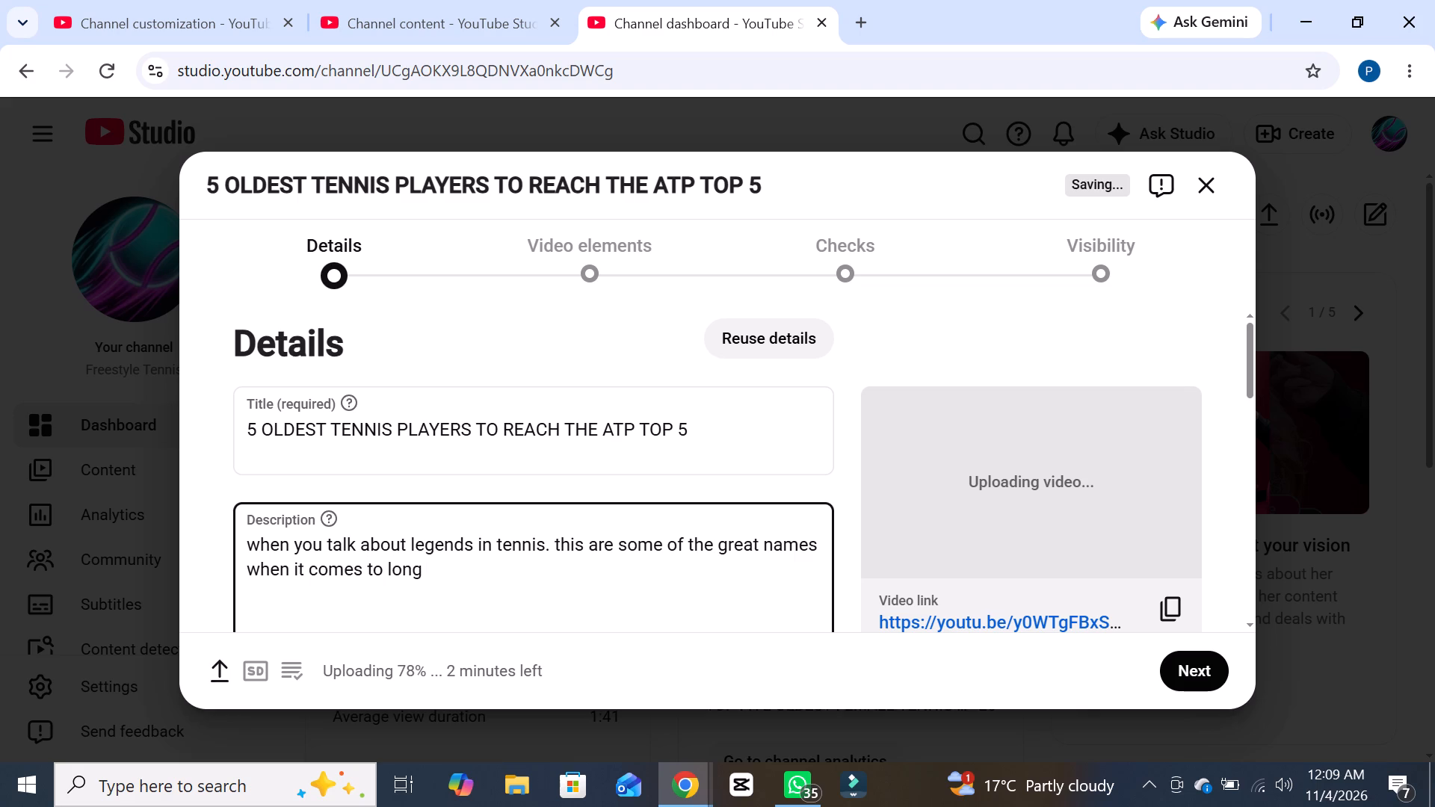
key("t")
type("enn")
type("is")
type(".")
key("space")
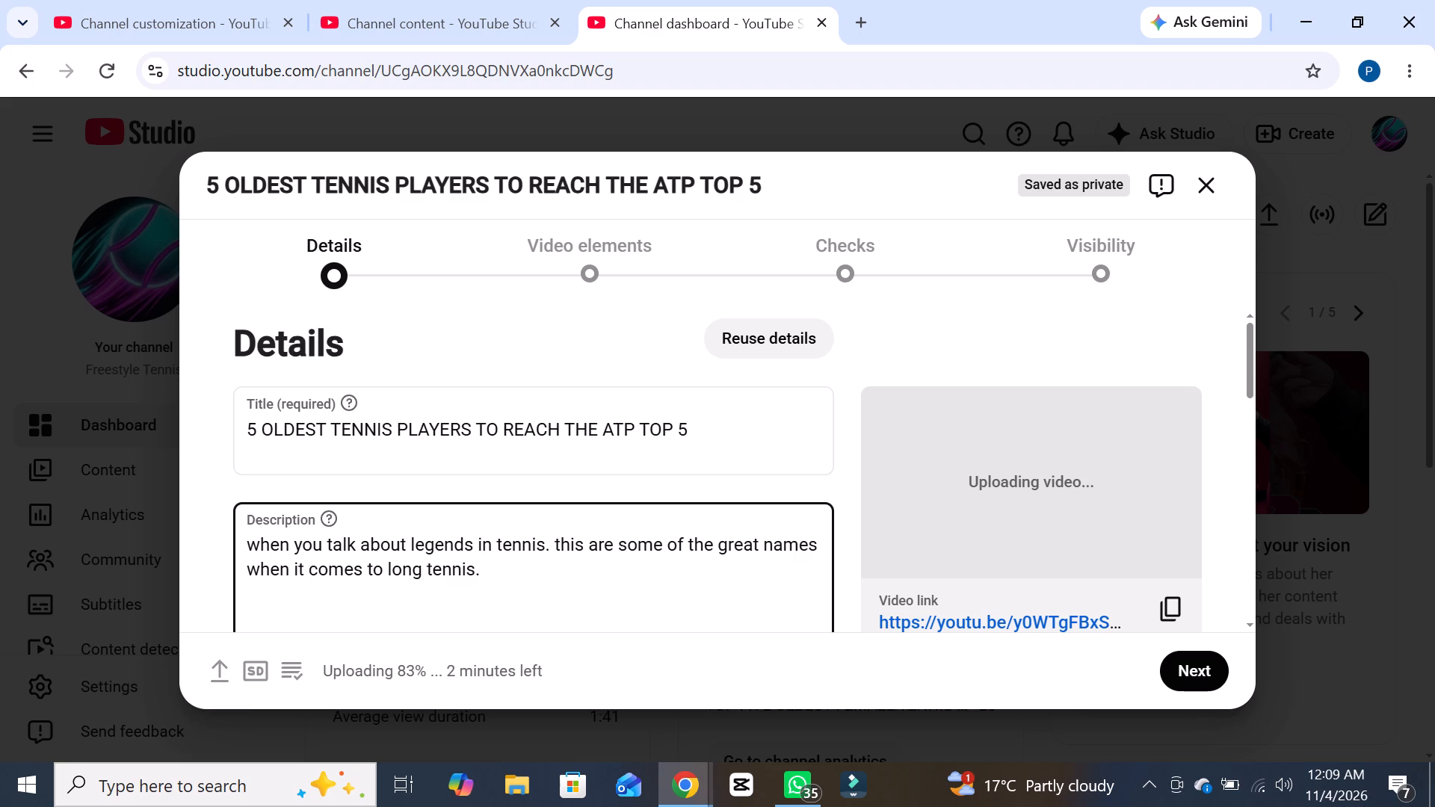
Replace the word "this" at the start of the description's second sentence with "These".
left_click(572, 546)
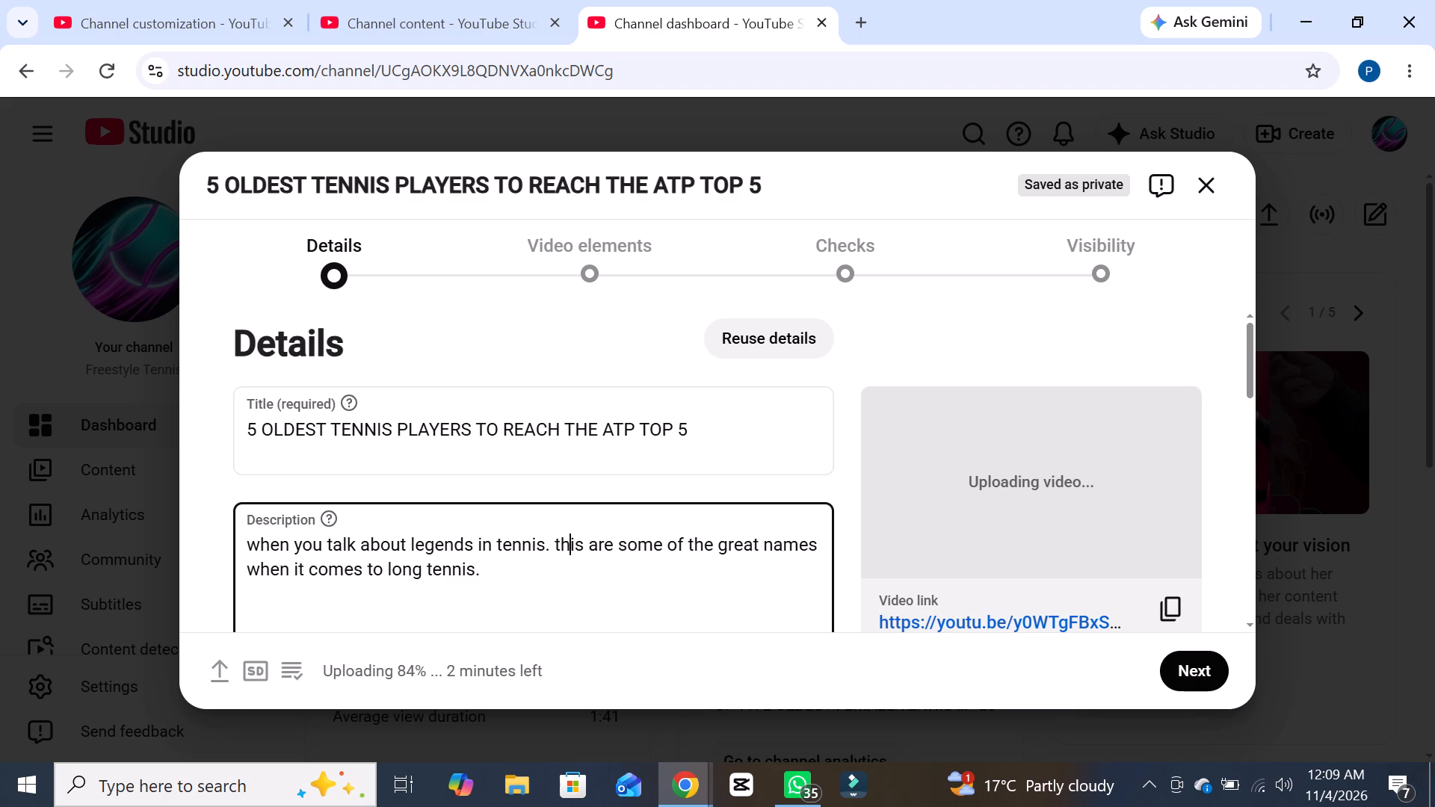
left_click(584, 546)
key("BackSpace")
key("BackSpace")
key("BackSpace")
key("BackSpace")
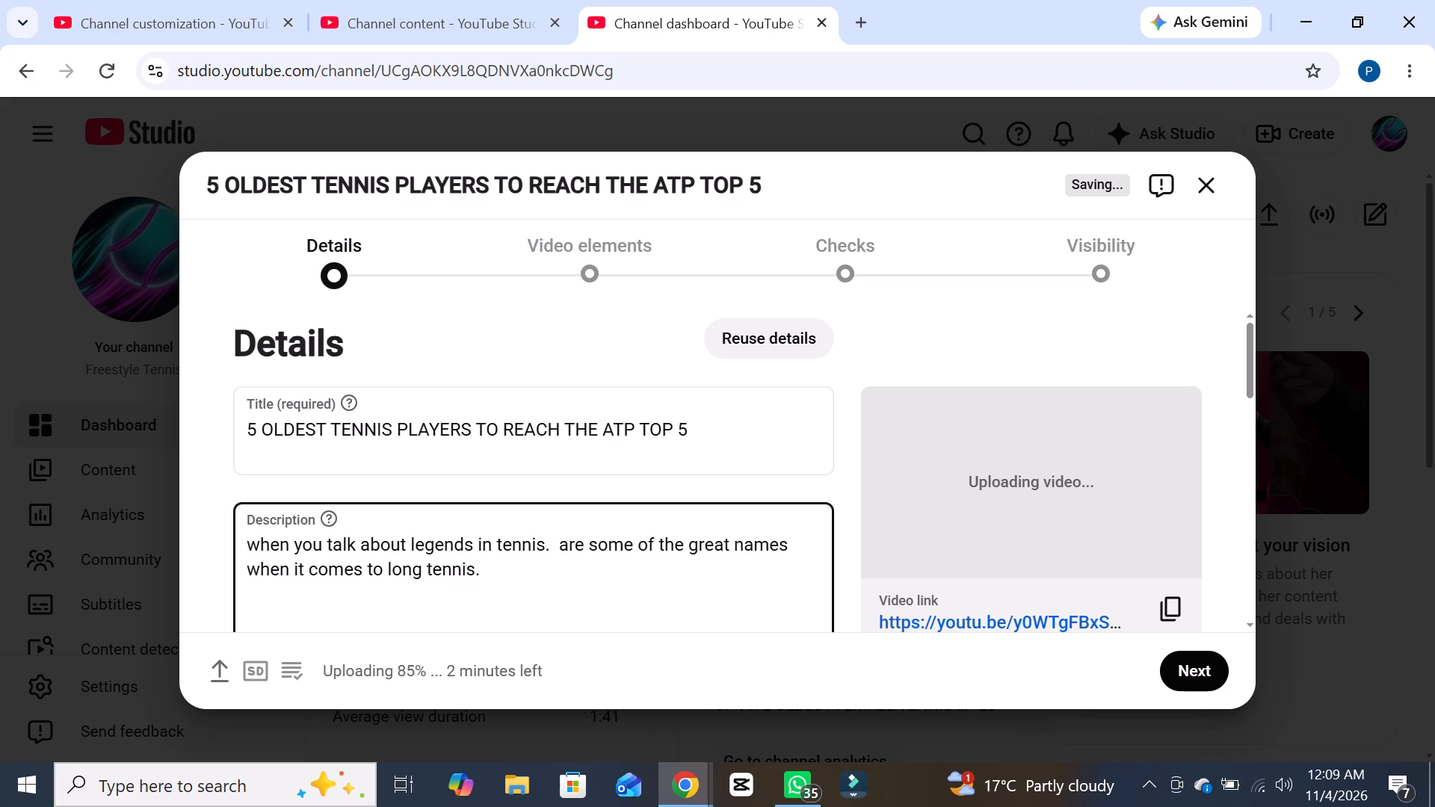
key("t")
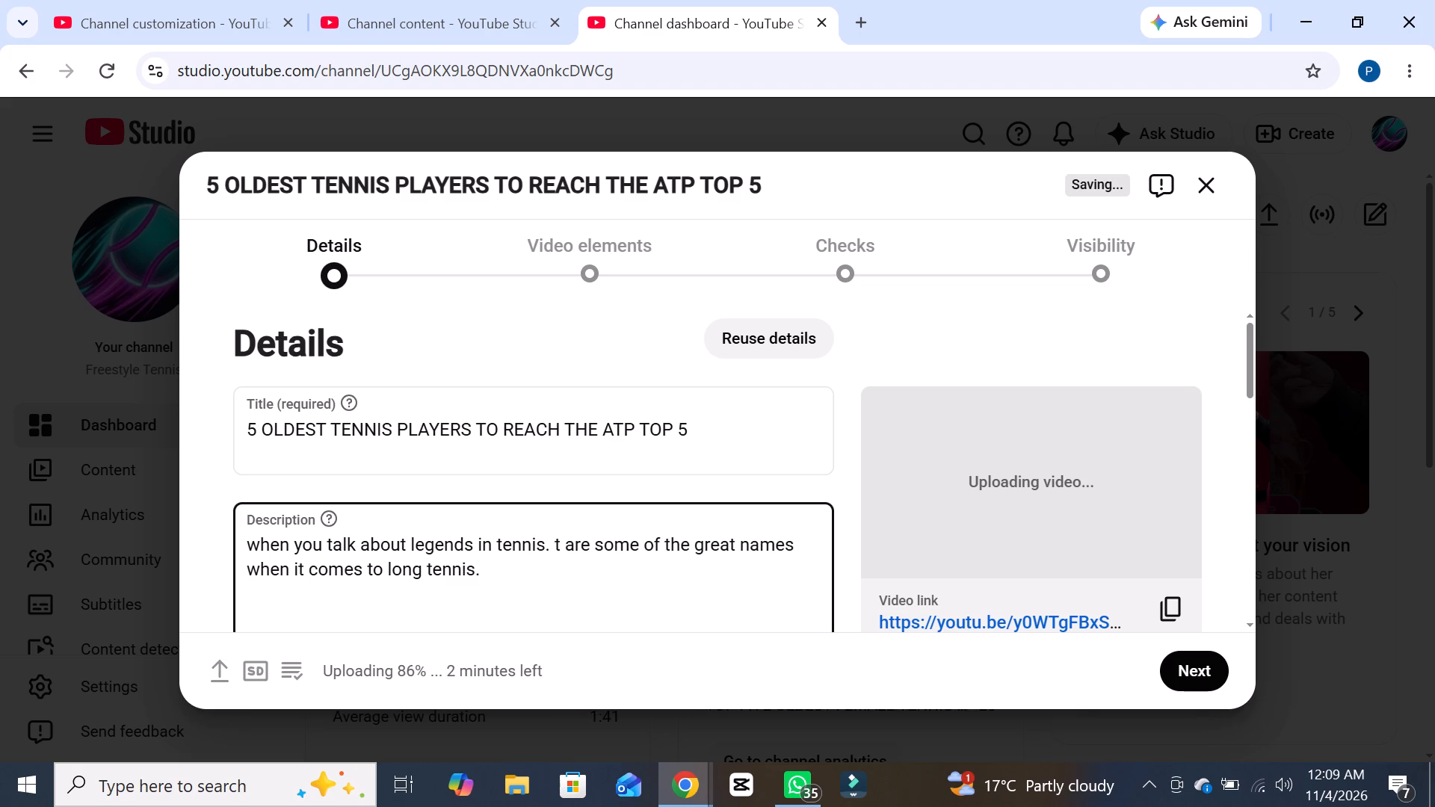
key("BackSpace")
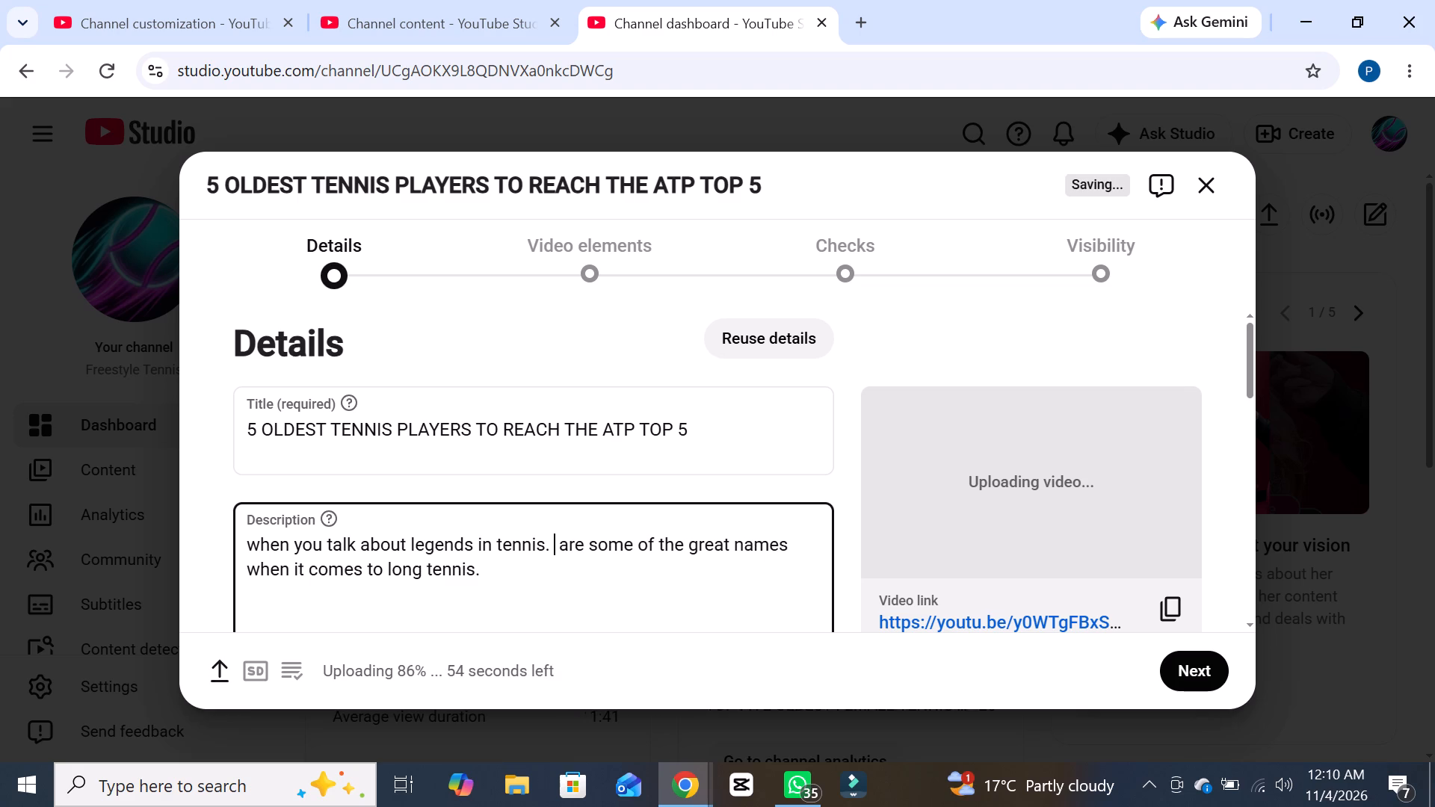
type("THE")
type("SE")
key("BackSpace")
key("BackSpace")
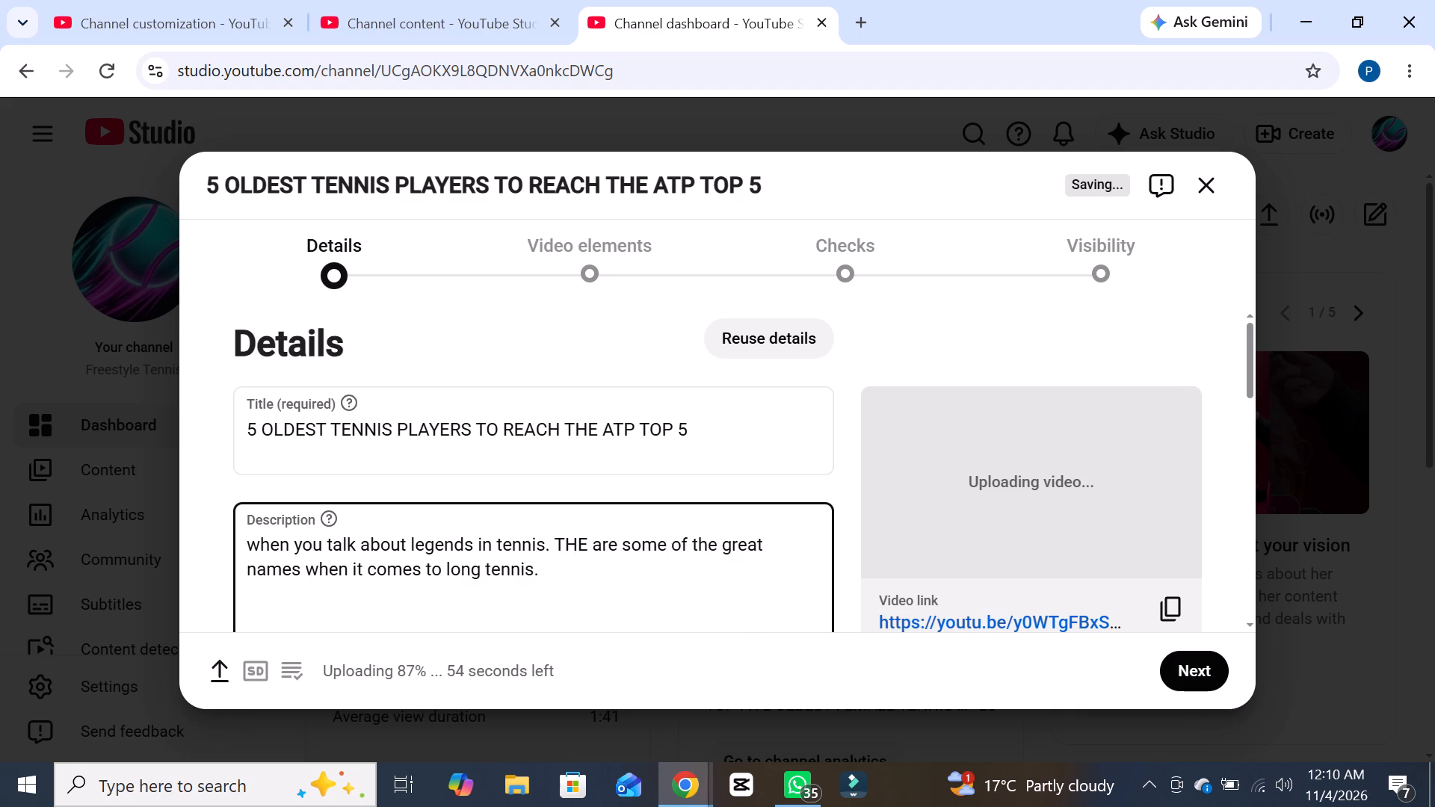
key("BackSpace")
key("BackSpace")
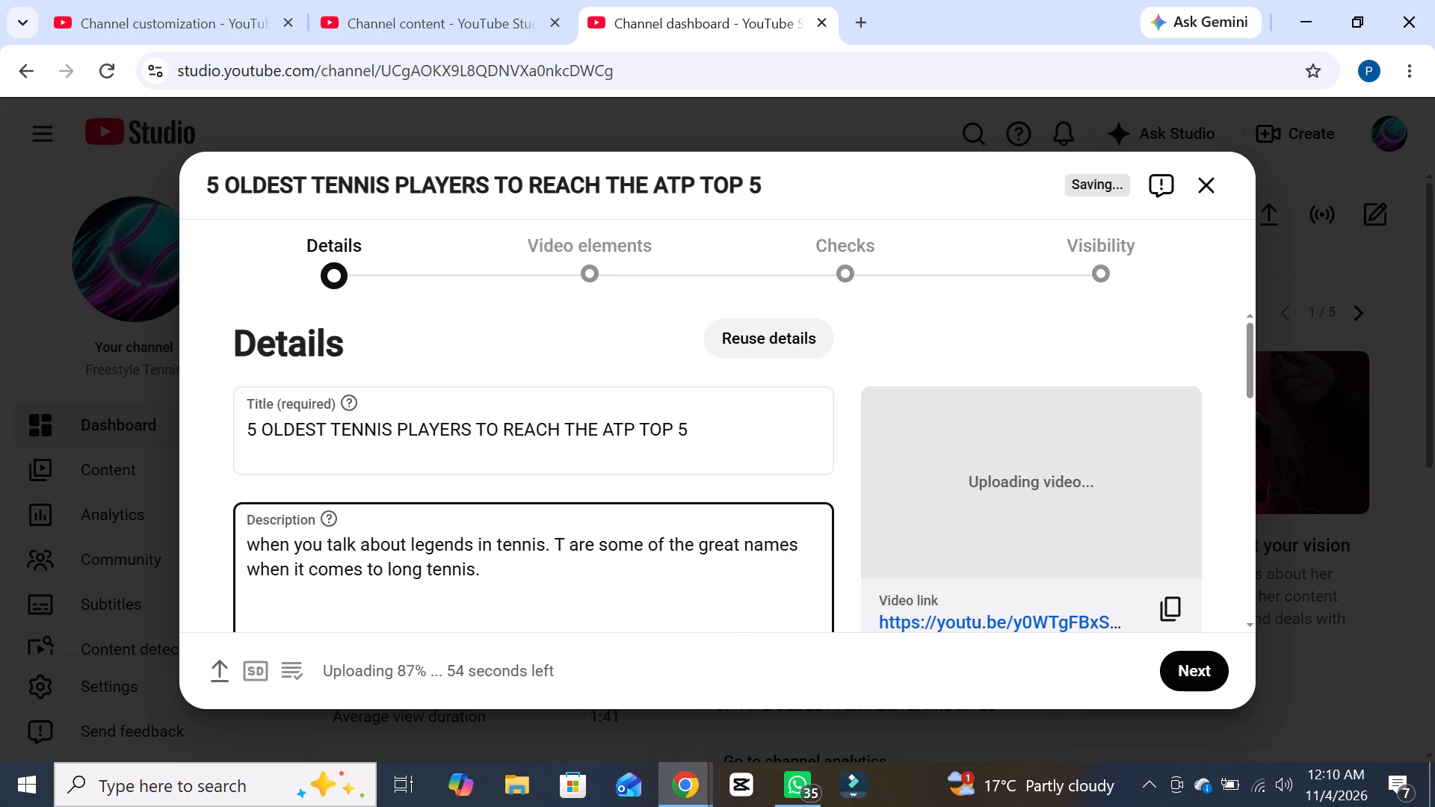
type("he")
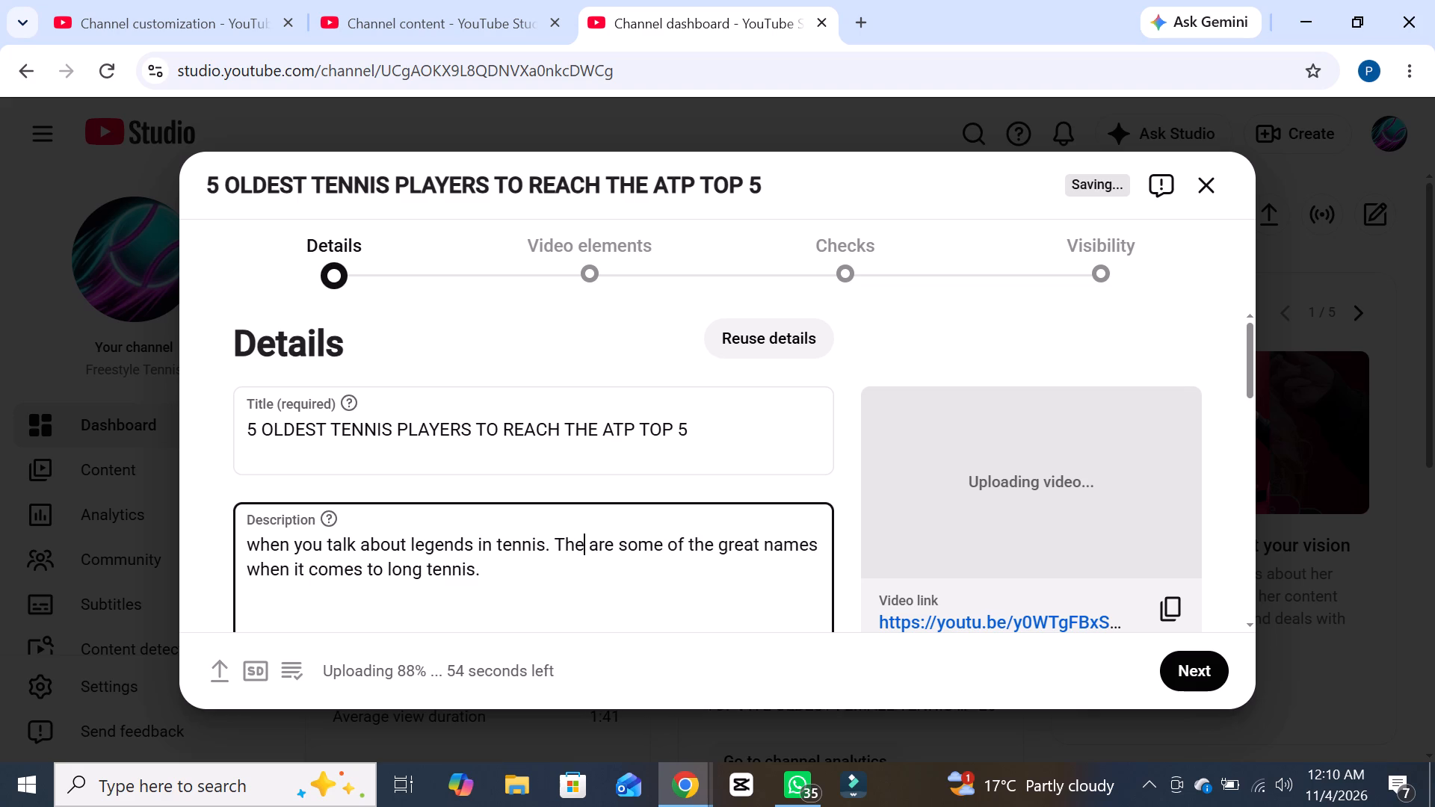
type("se")
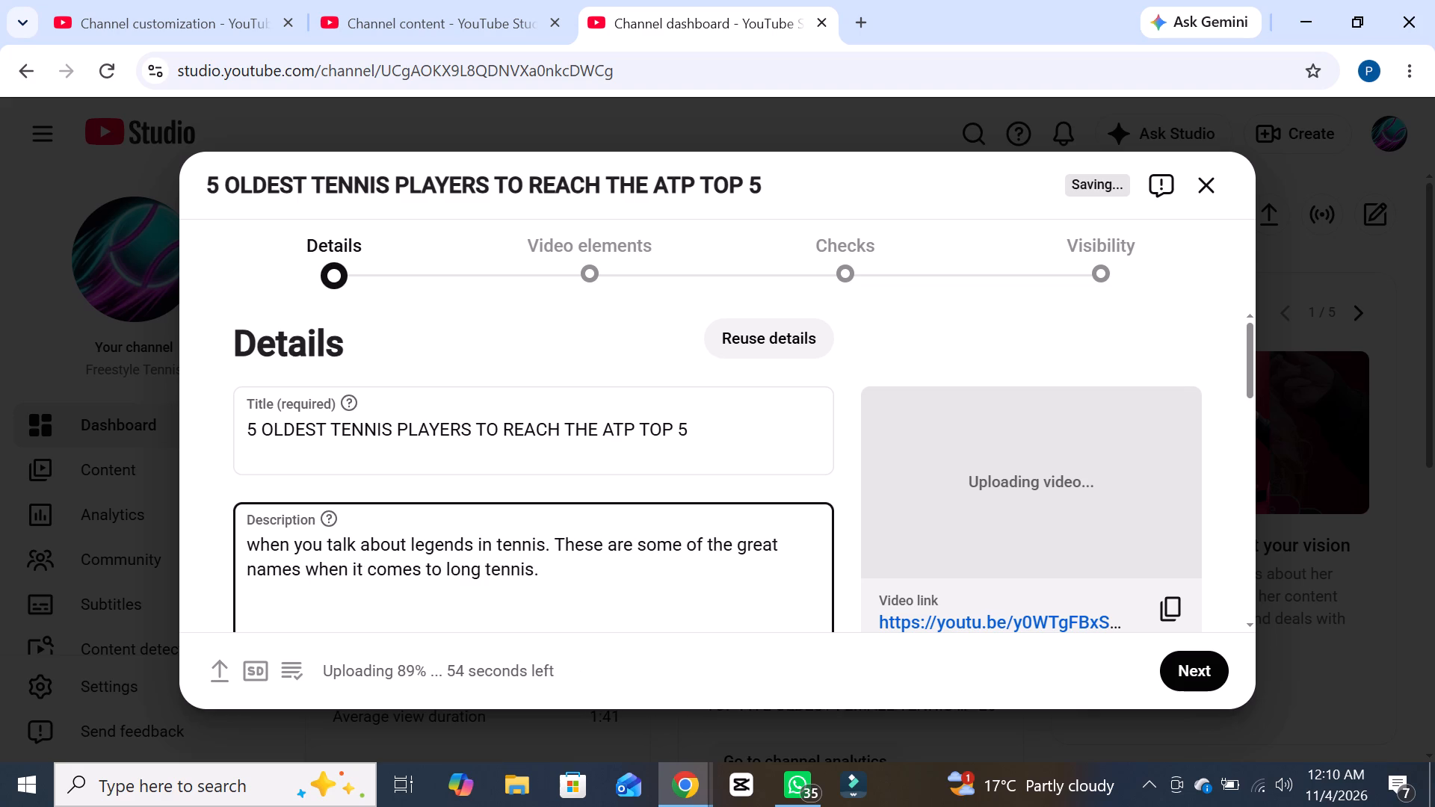
Add "history will never forget them" to the end of the video's description.
left_click(540, 566)
key("space")
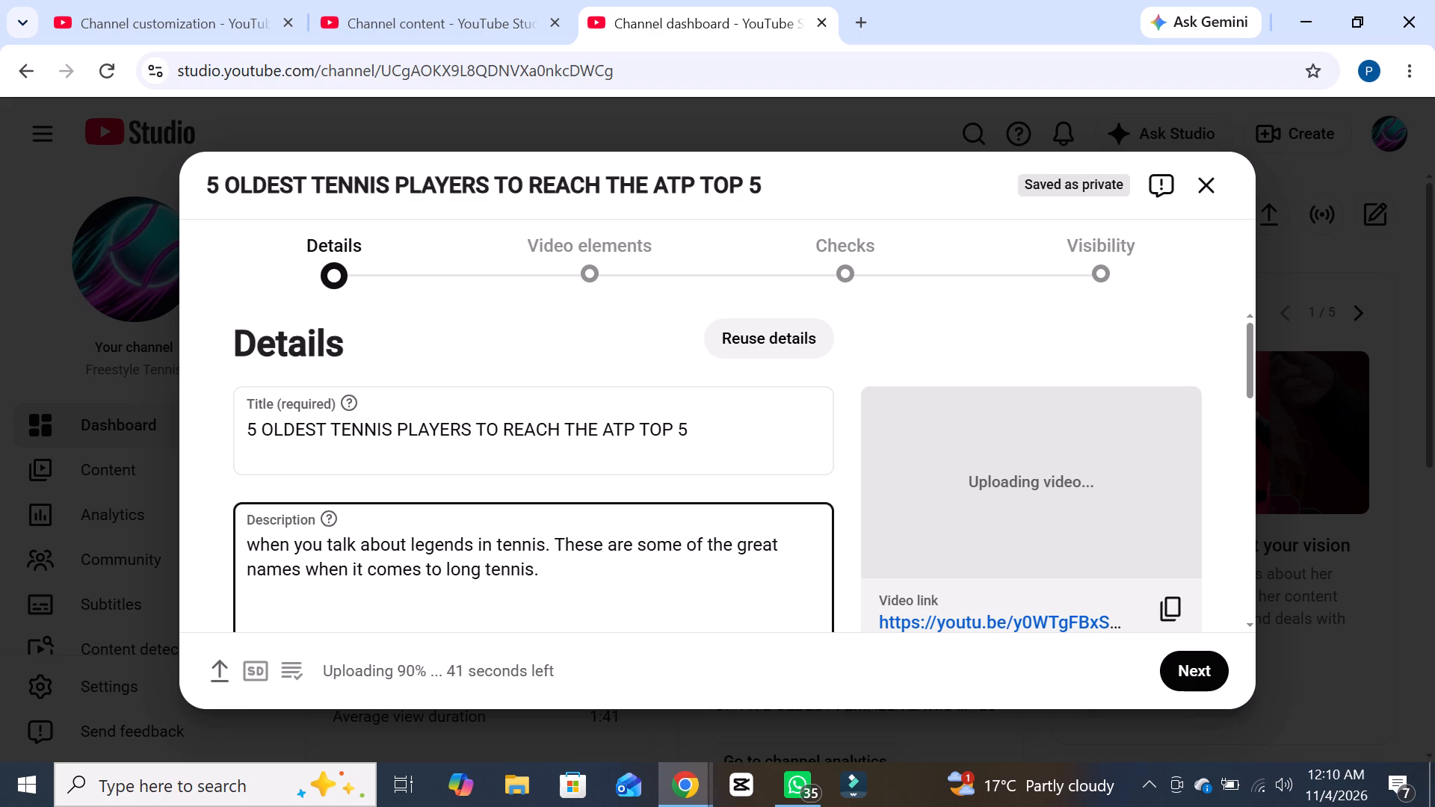
key("h")
type("ist")
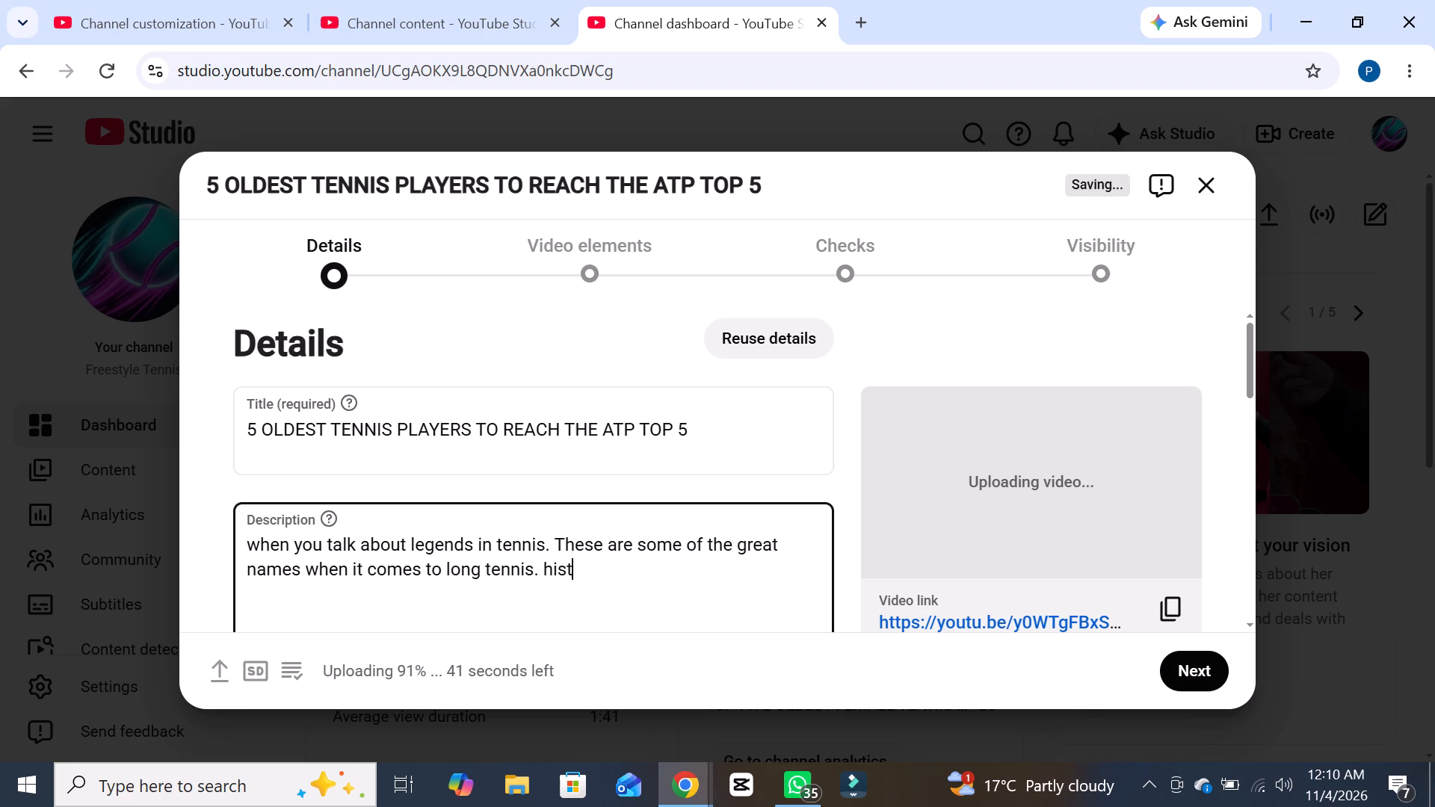
key("o")
type("ry")
key("space")
type("will")
key("space")
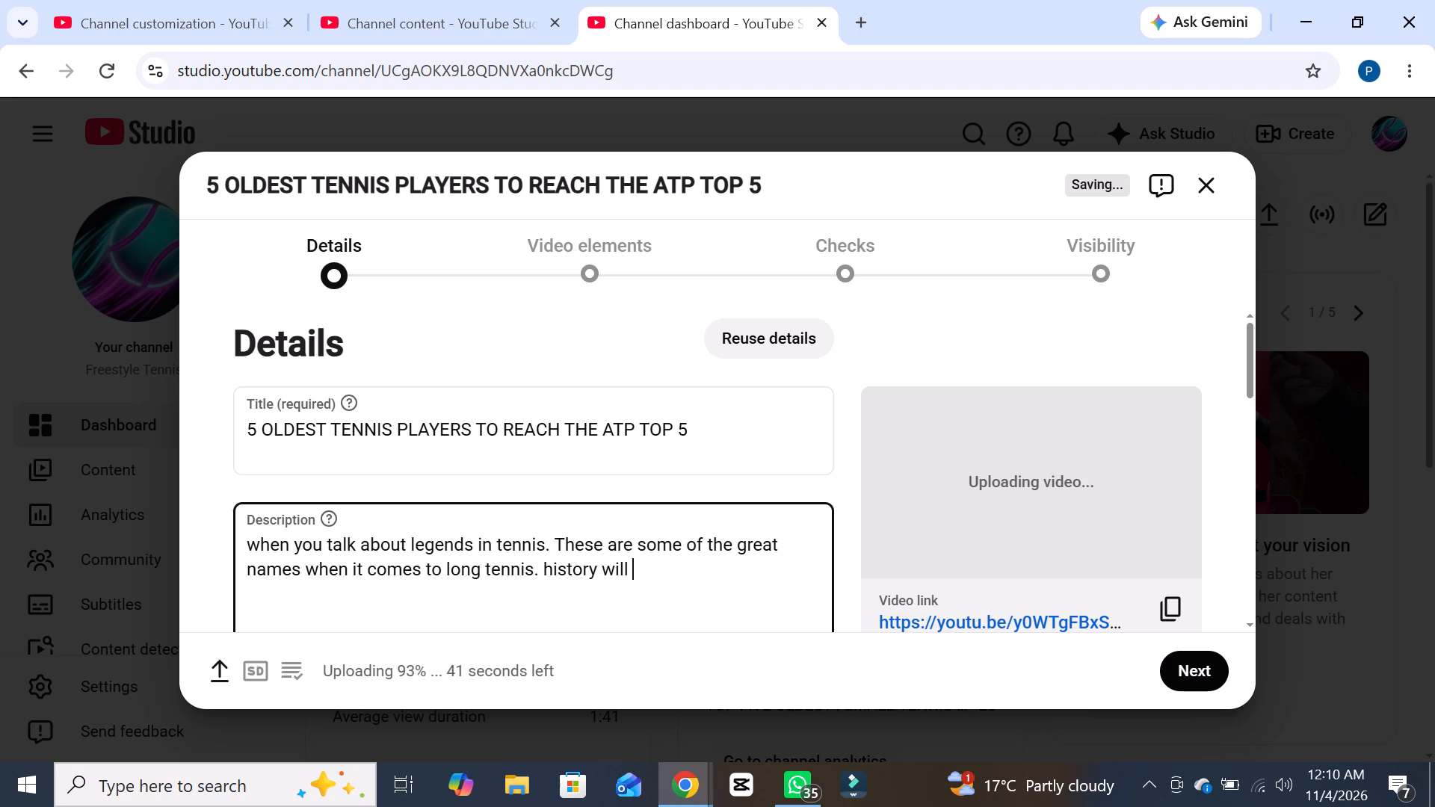
type("neve")
key("r")
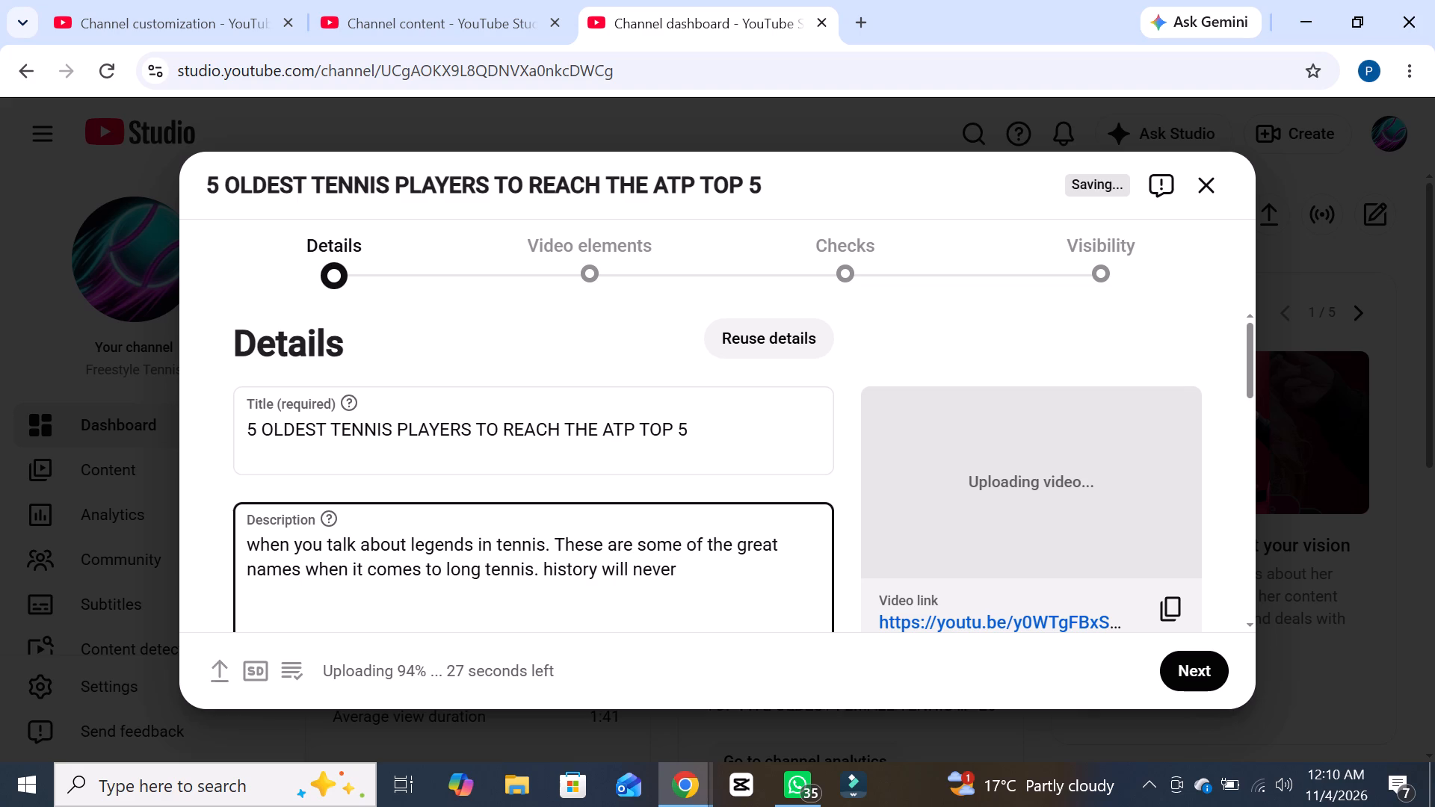
key("space")
type("forget")
key("space")
type("th")
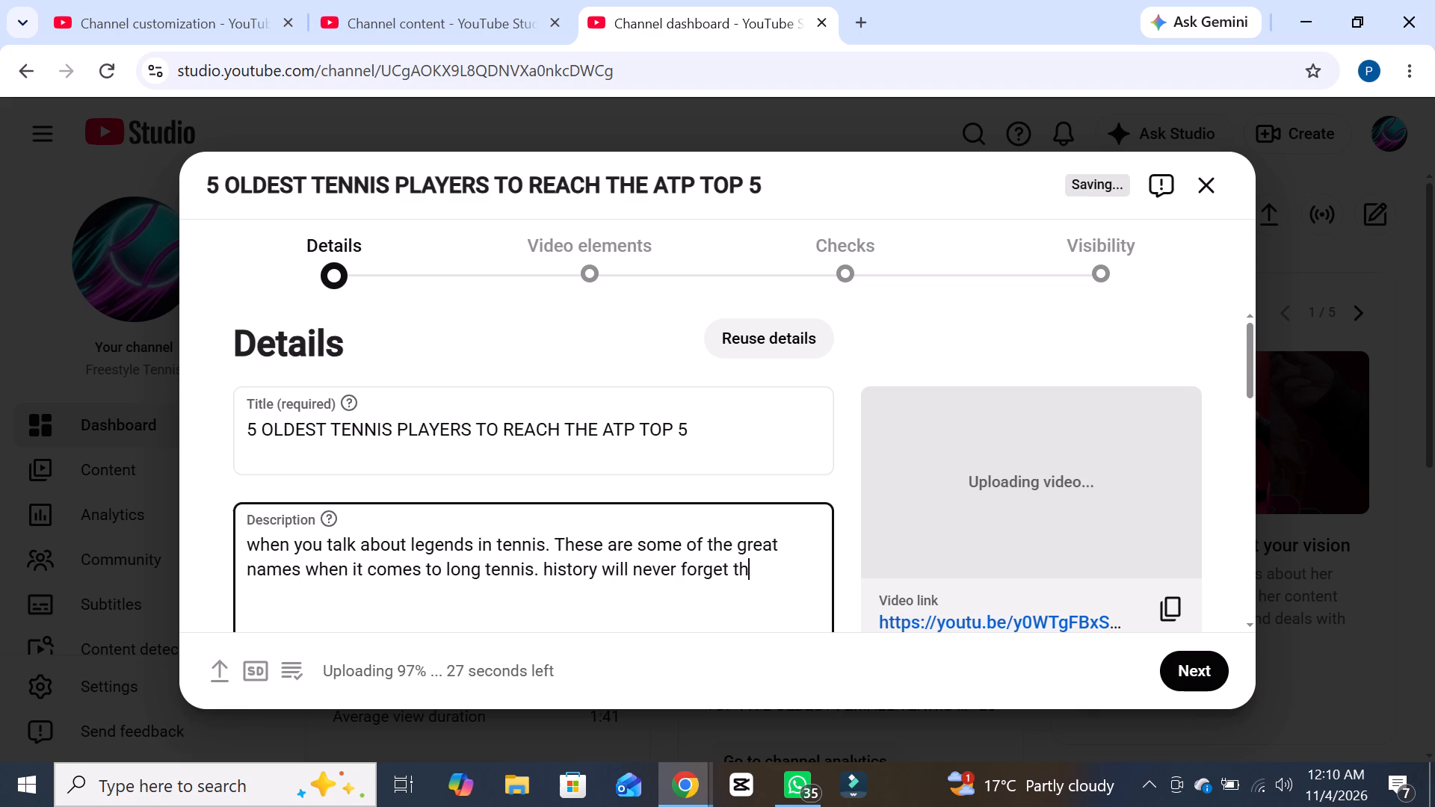
type("em")
Copy the uploaded video's link and paste it at the end of the description, following "history will never forget them".
left_click(1164, 611)
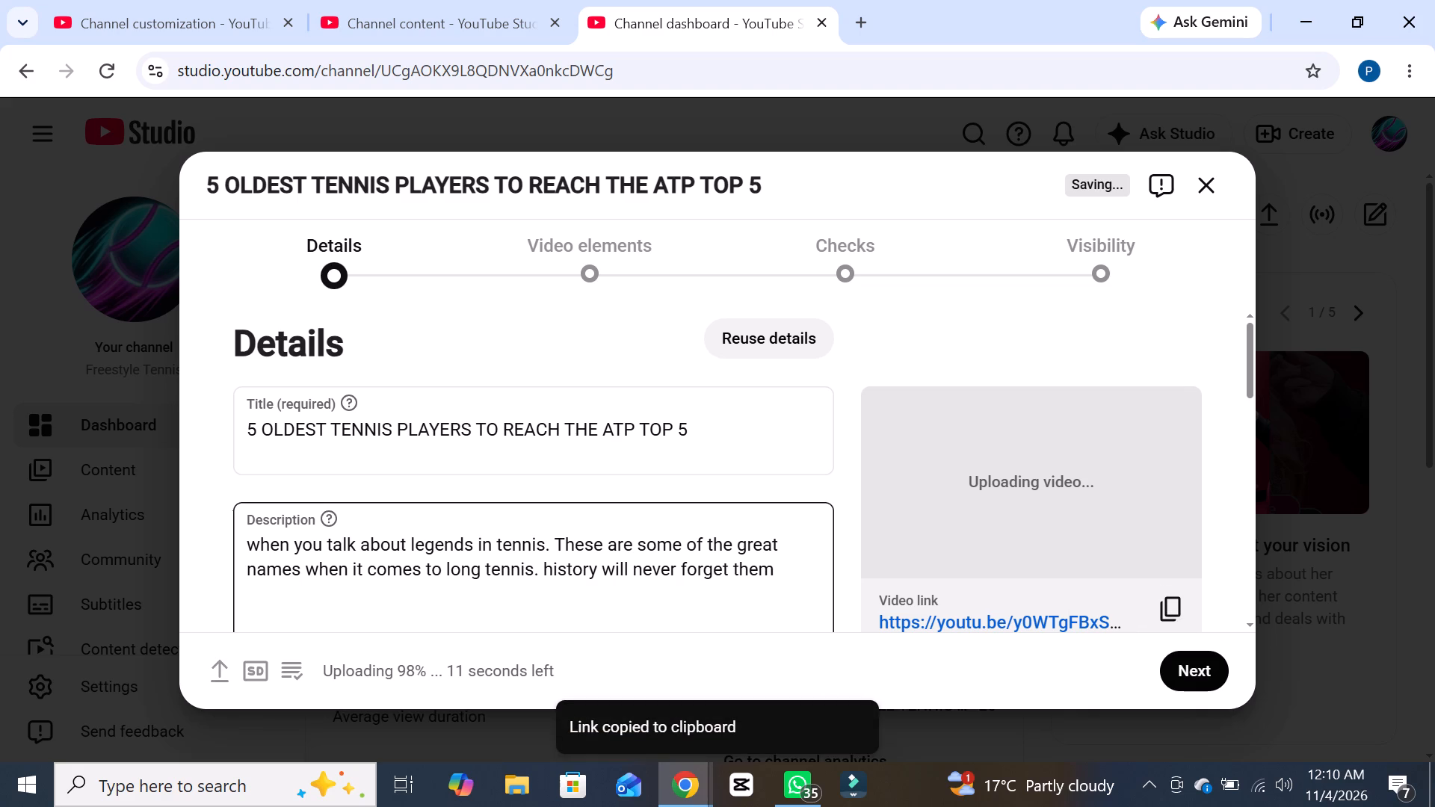
left_click(789, 566)
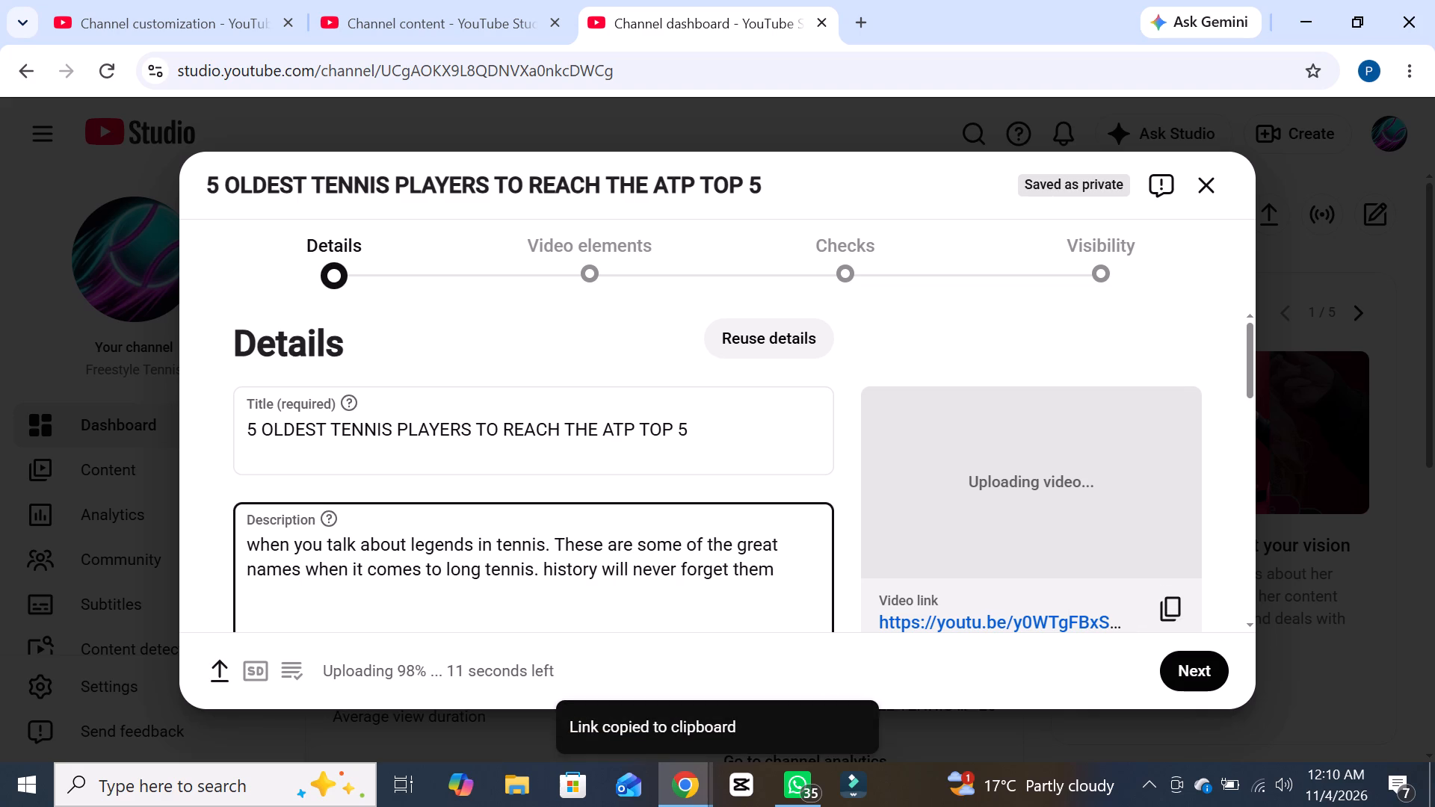
right_click(789, 566)
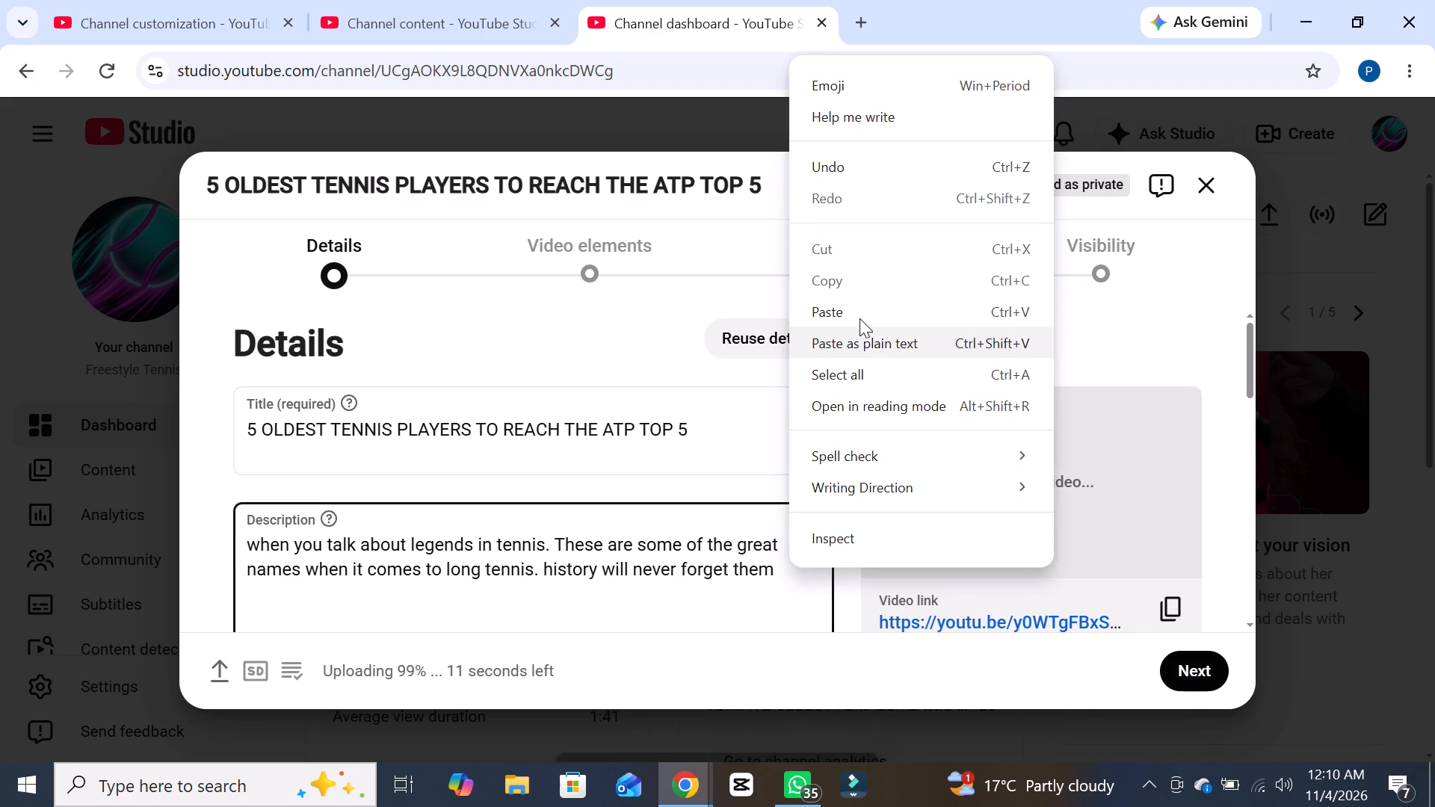
left_click(851, 313)
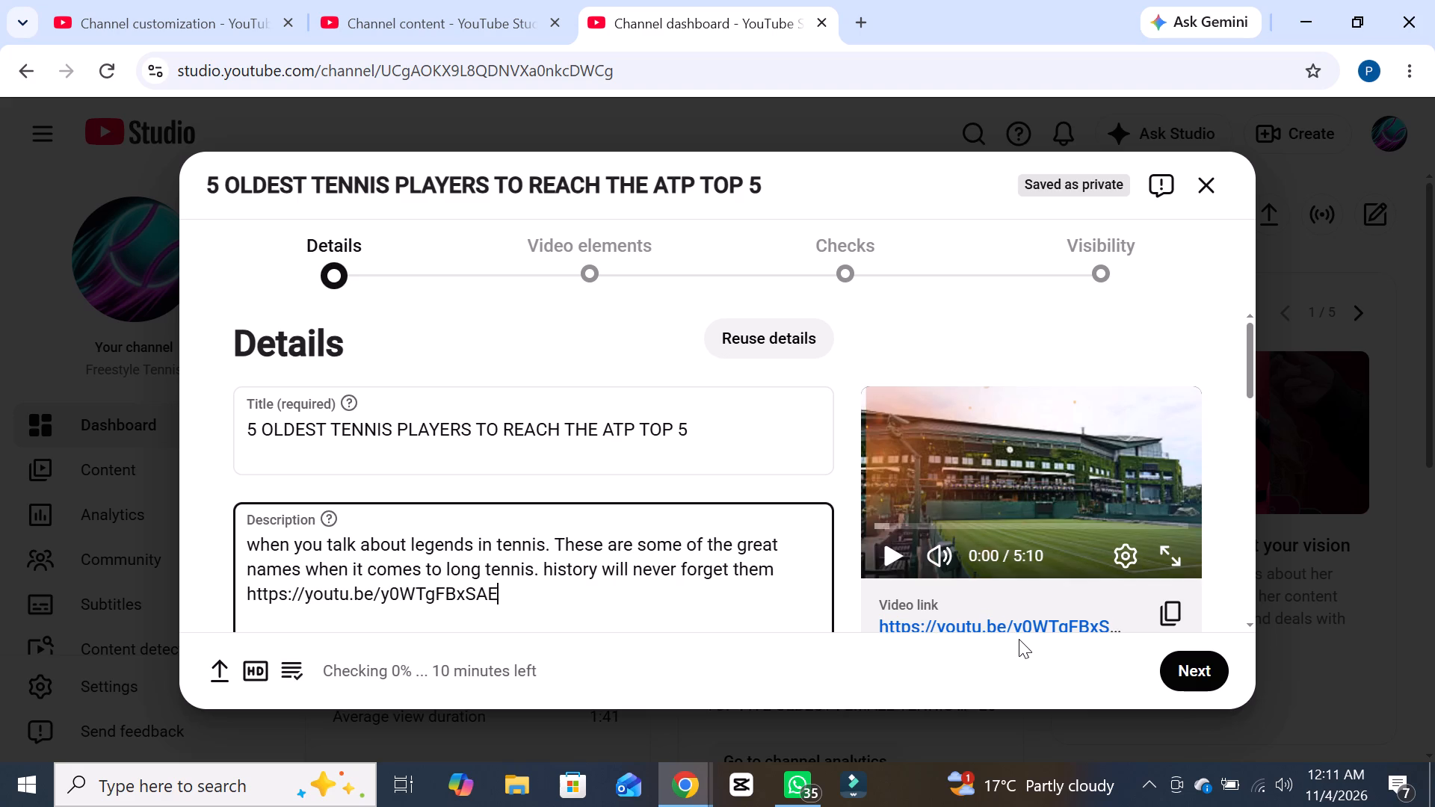
Play the preview of the uploaded video to check it.
left_click(886, 559)
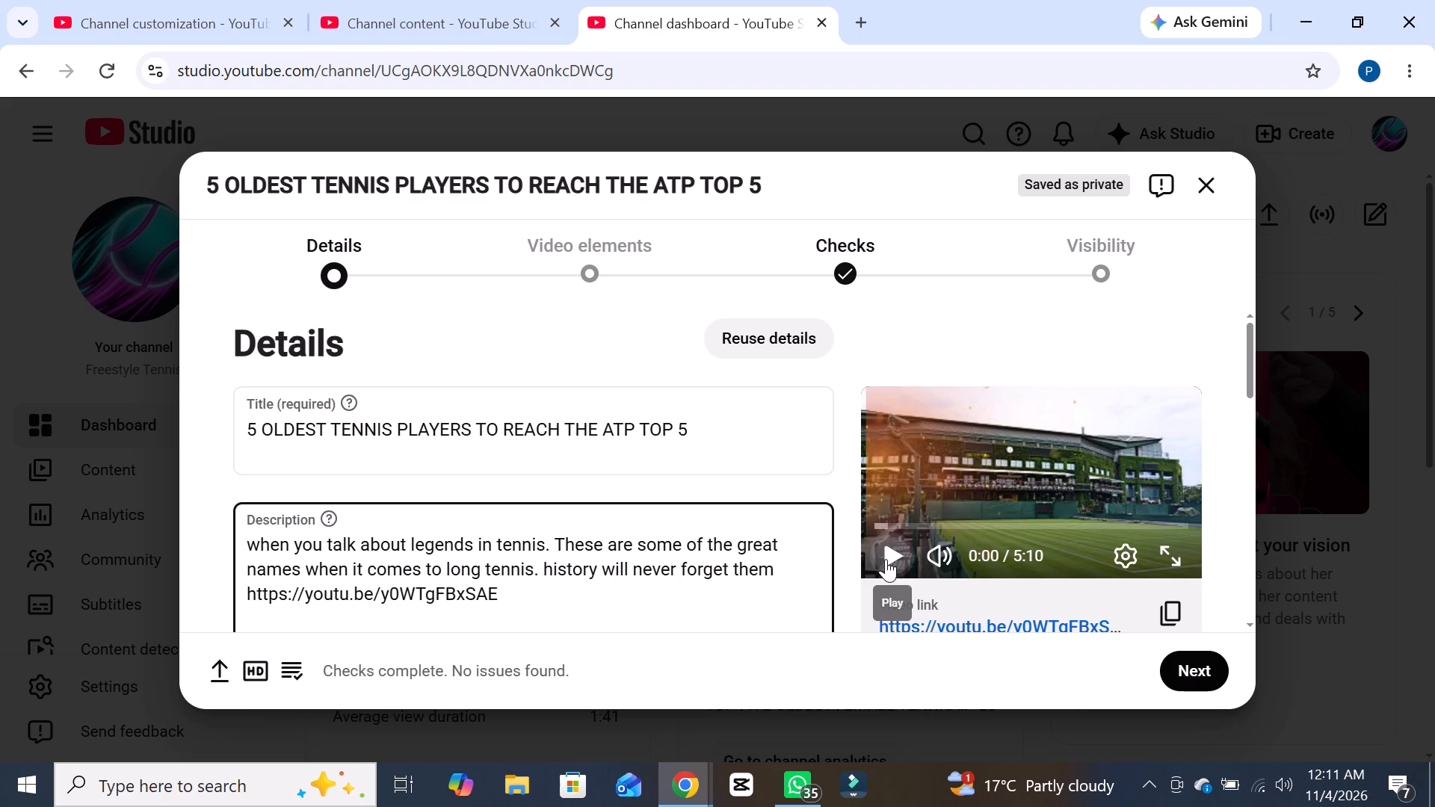
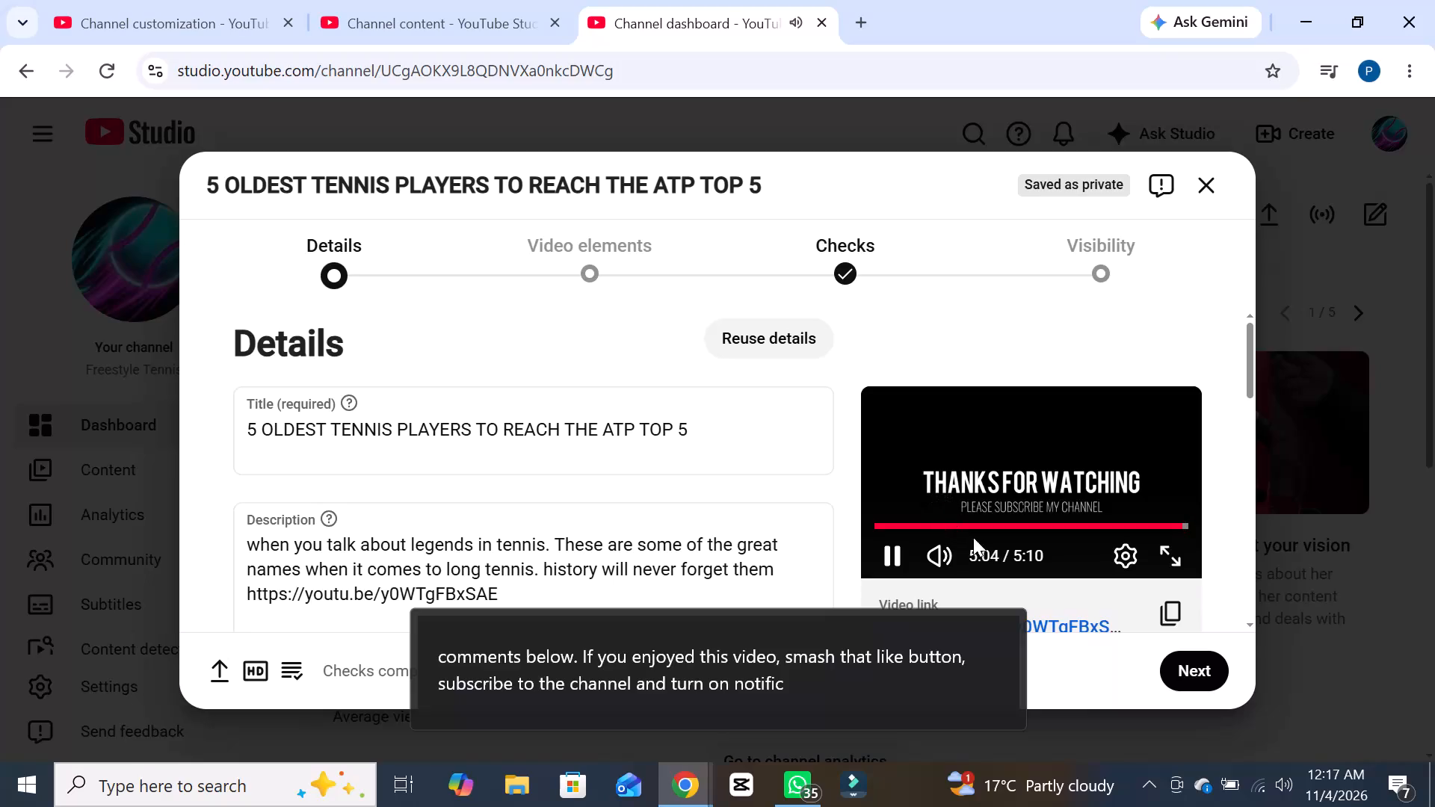
Mark the video as not made for kids and continue to the video elements stage.
left_click(1185, 672)
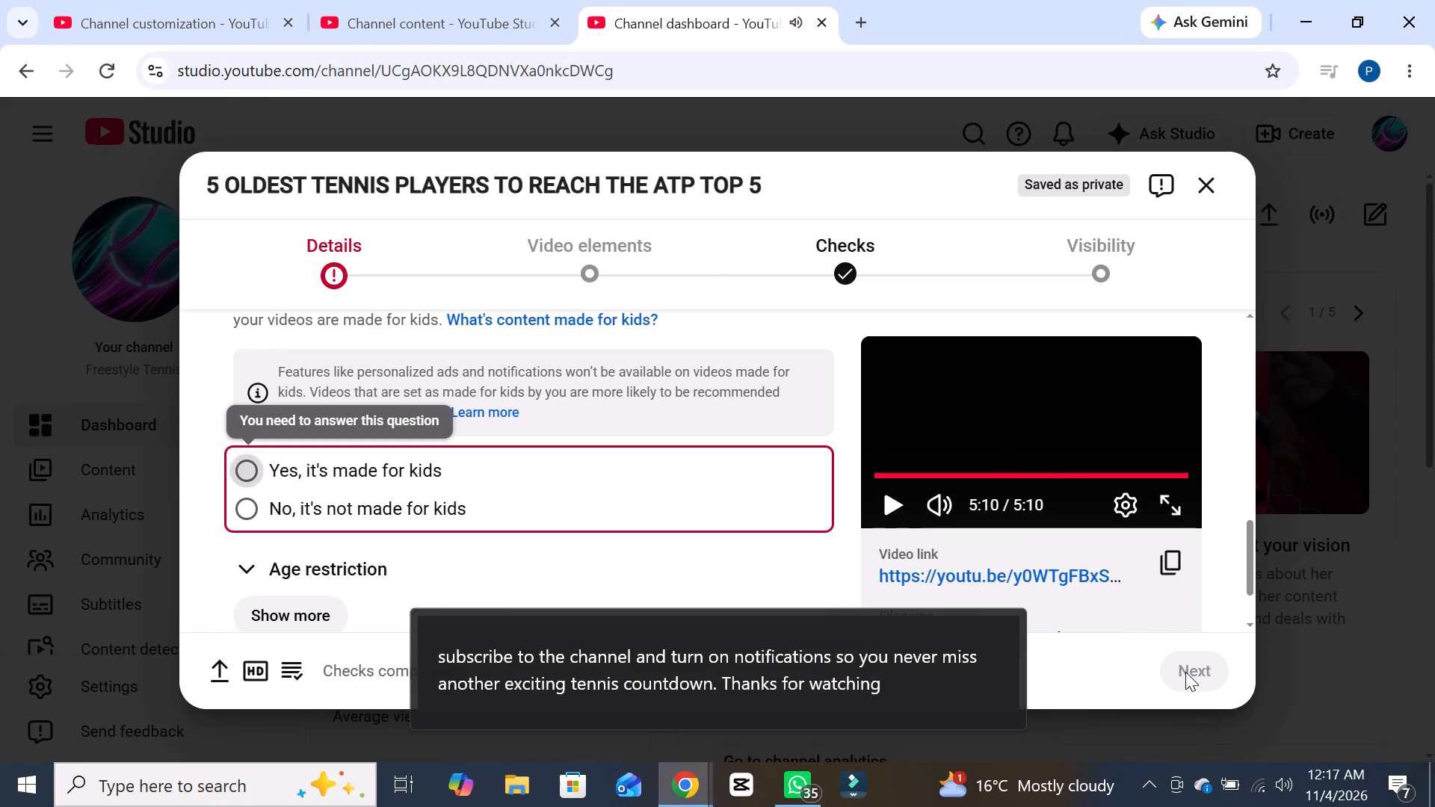
left_click(1246, 613)
double_click(1246, 613)
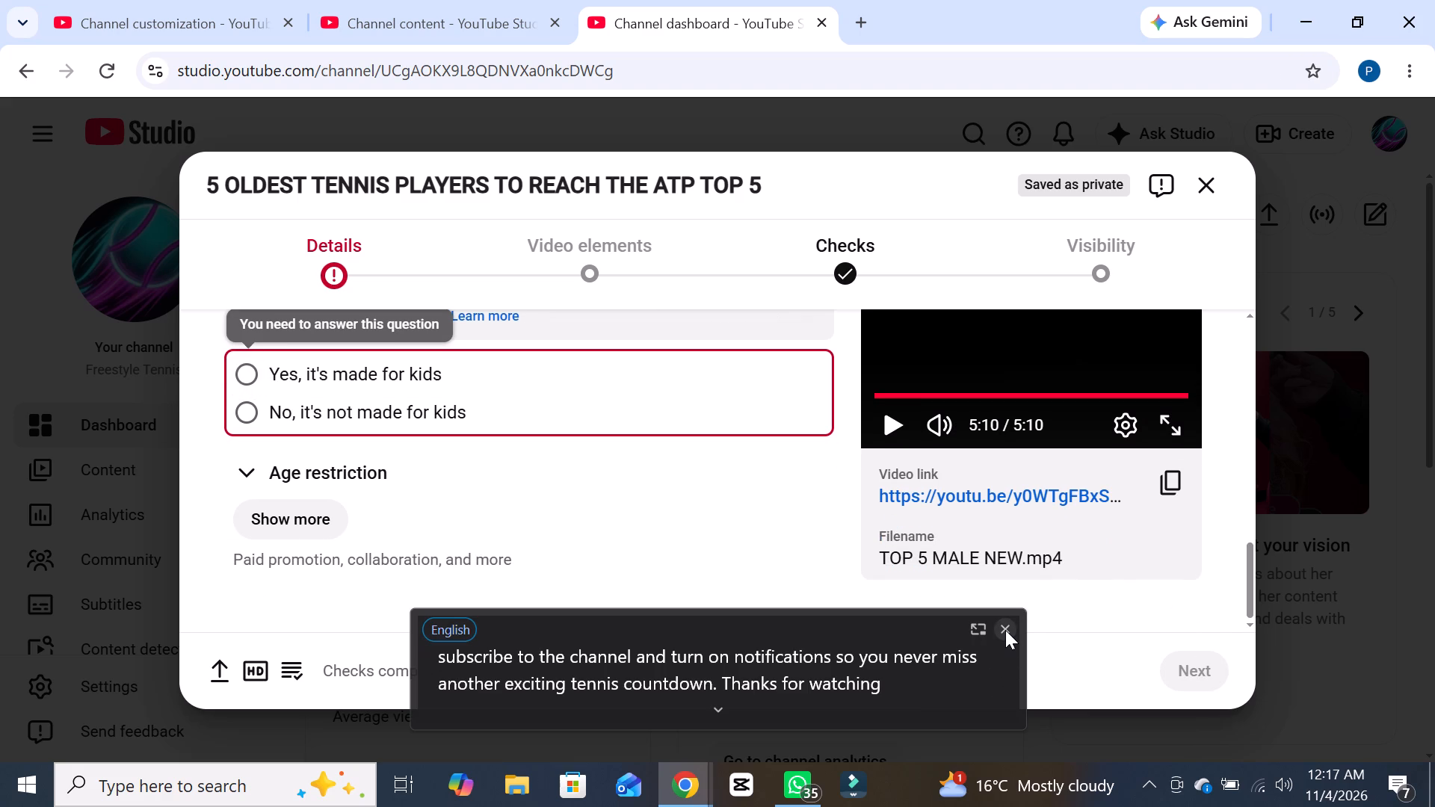
left_click(1005, 630)
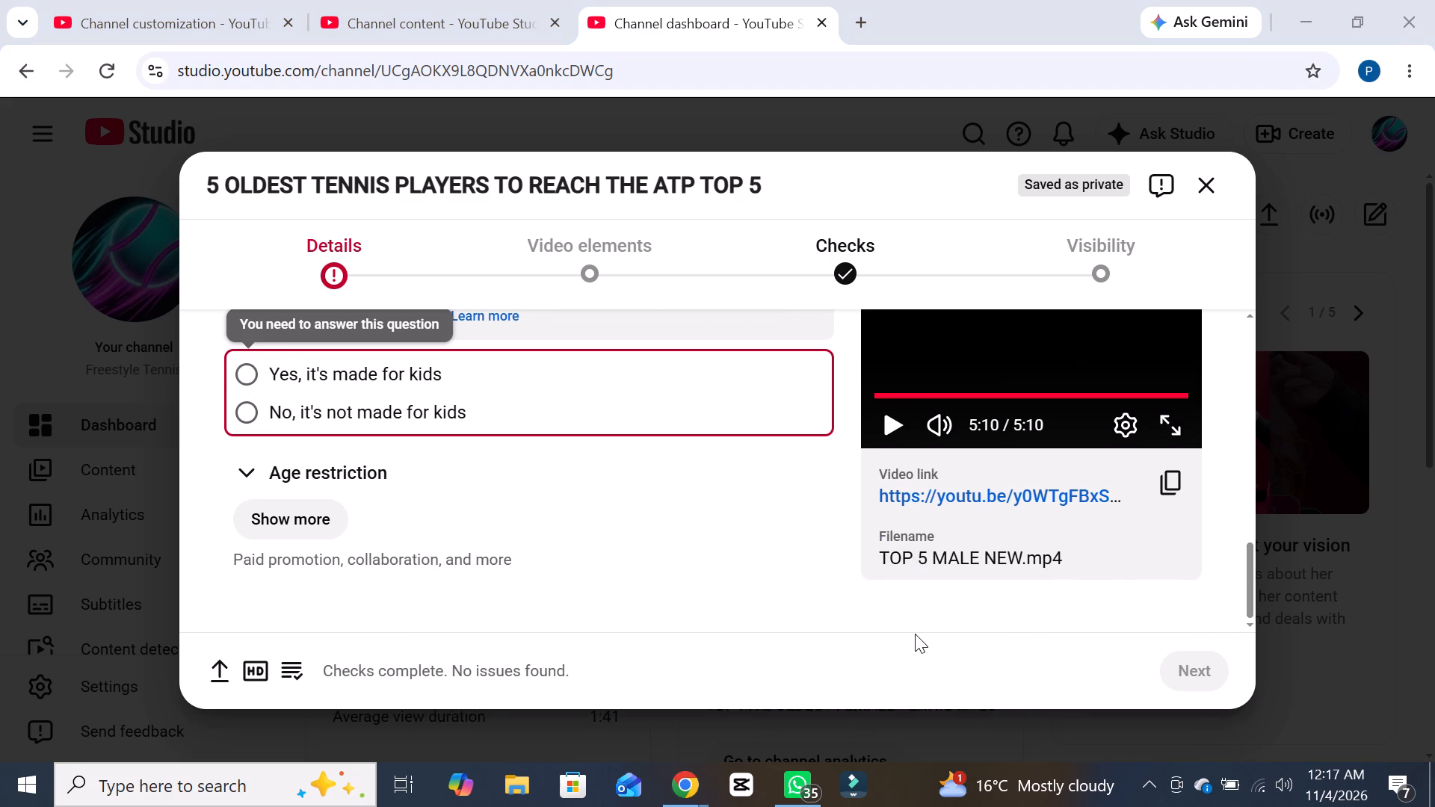
left_click(241, 412)
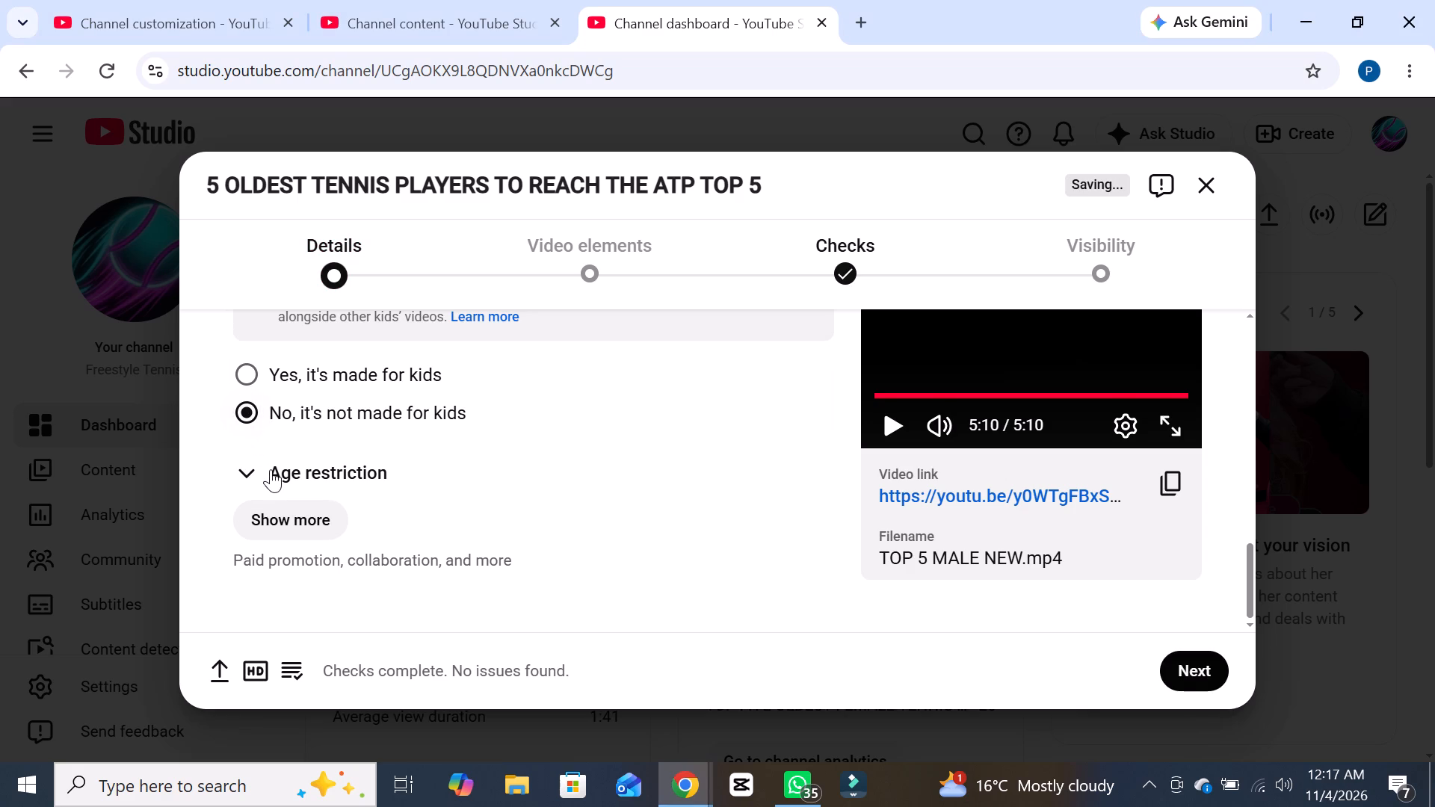
triple_click(1253, 624)
left_click(1253, 624)
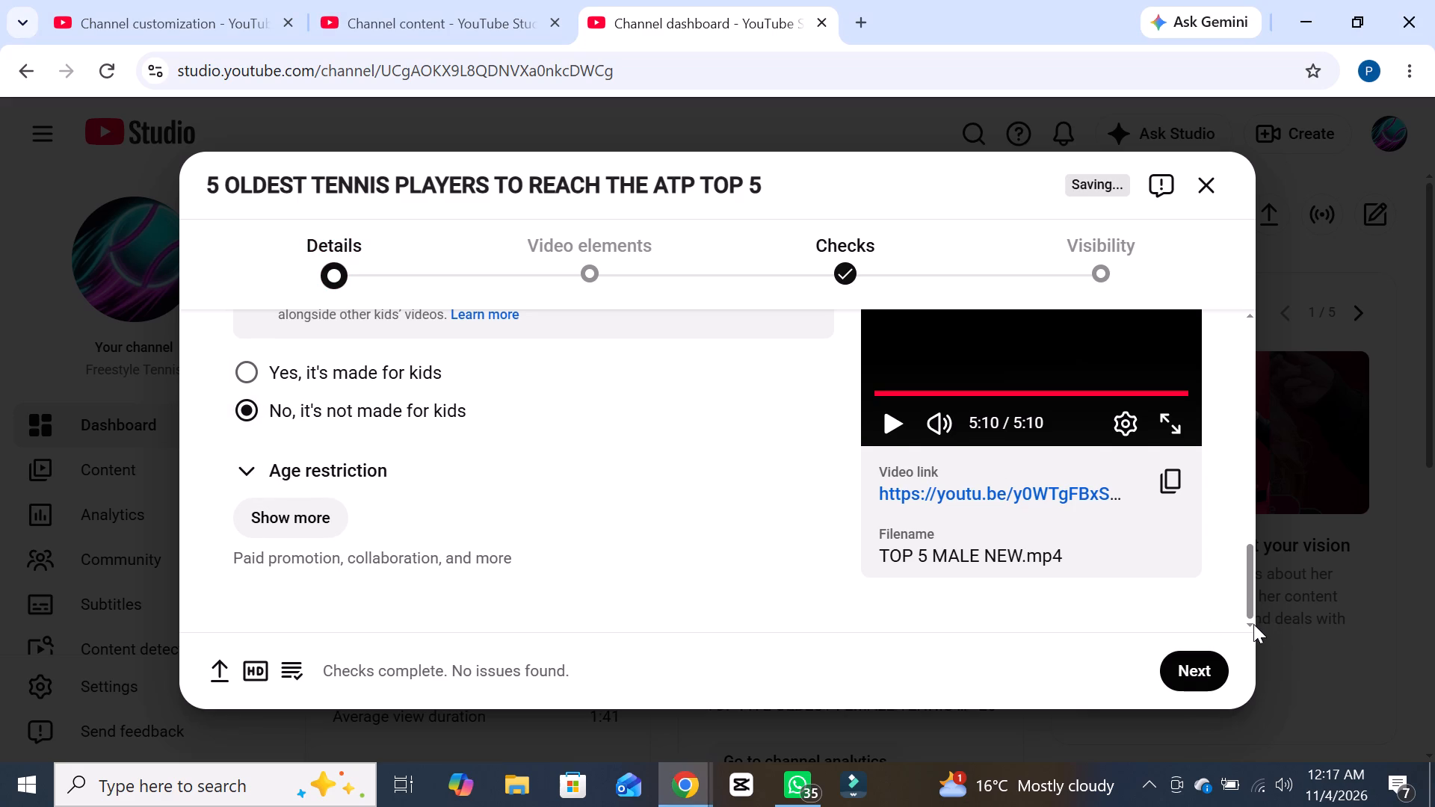
left_click(1183, 672)
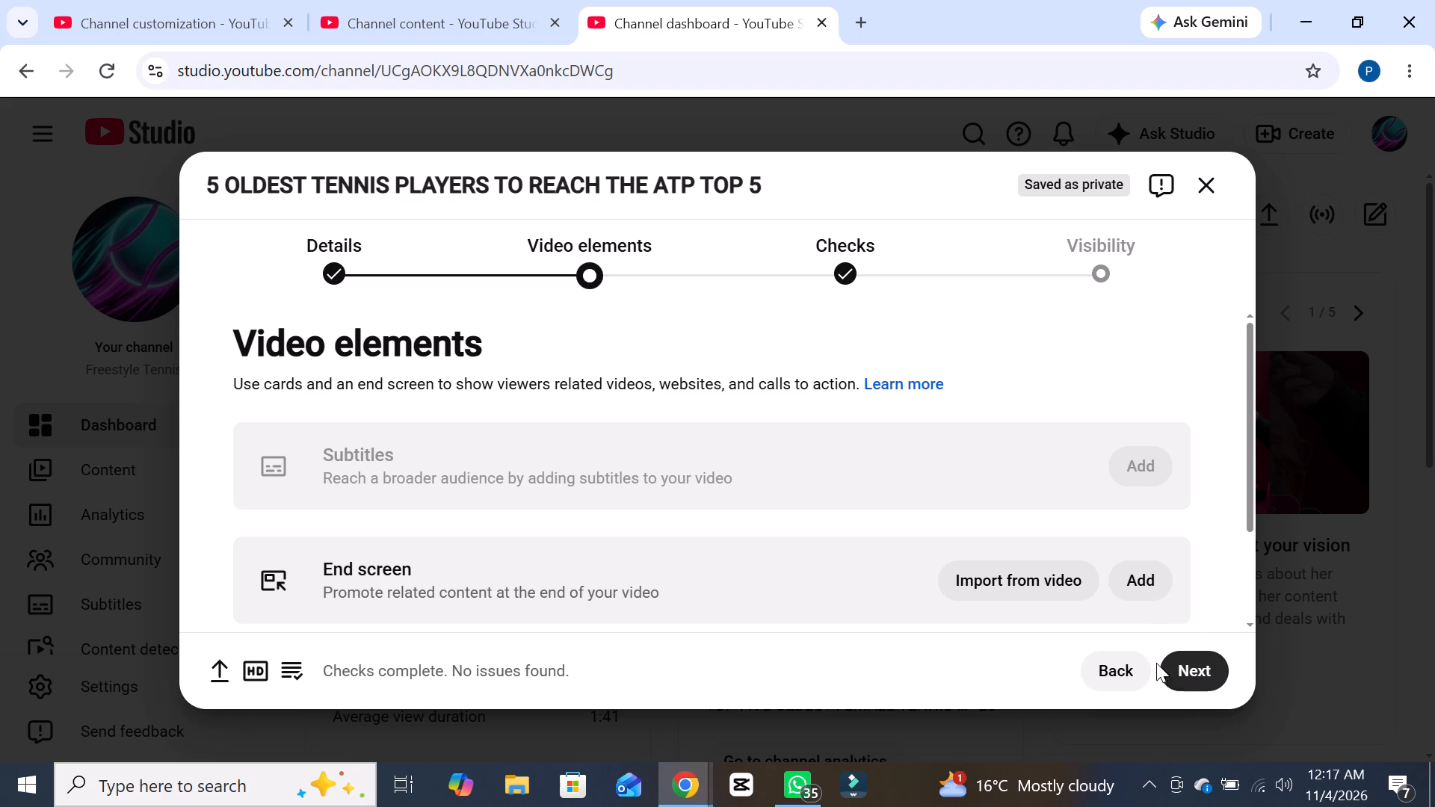
Play the video's closing segment in the end screen editor, then leave the editor without adding any elements.
left_click(1138, 578)
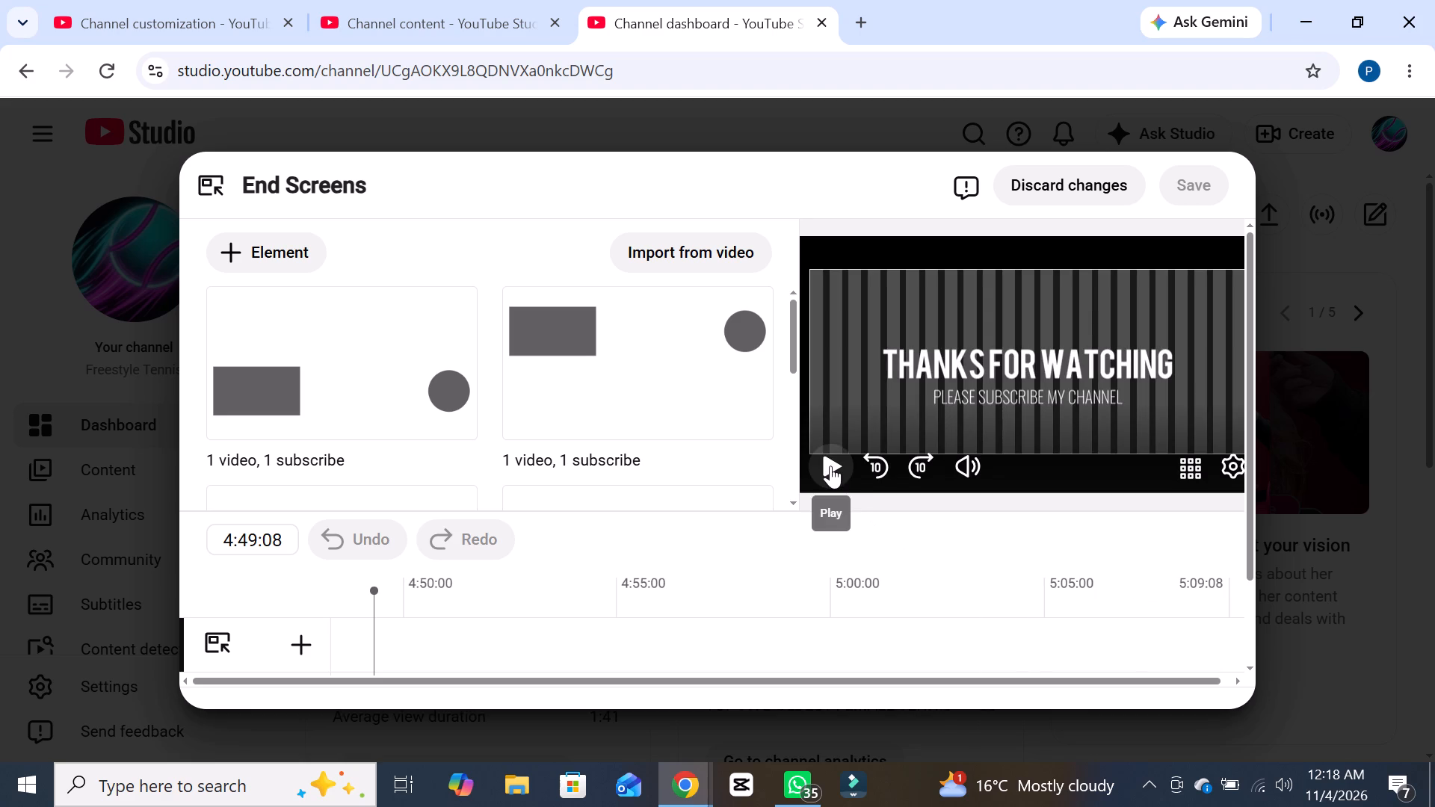
left_click(830, 466)
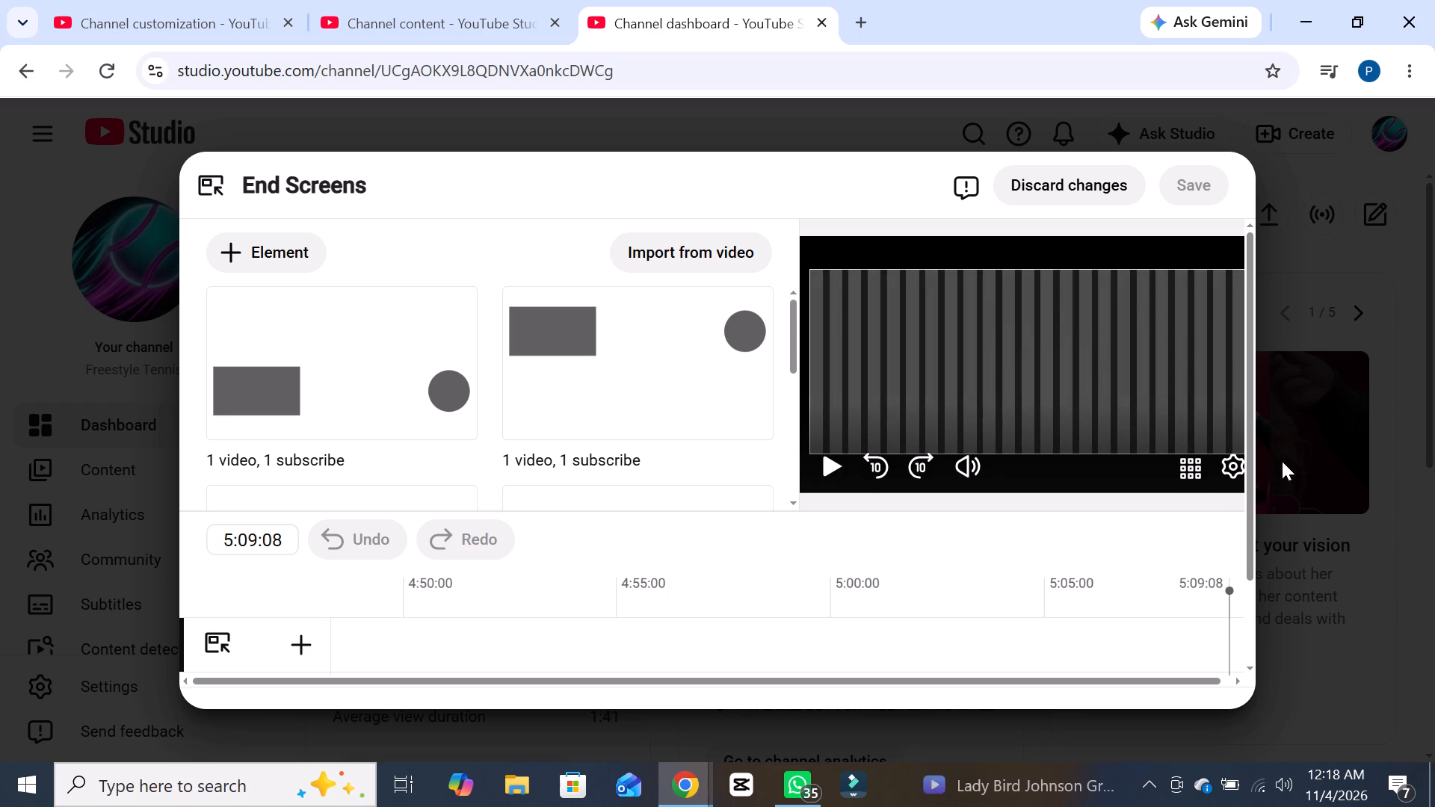
left_click(1415, 458)
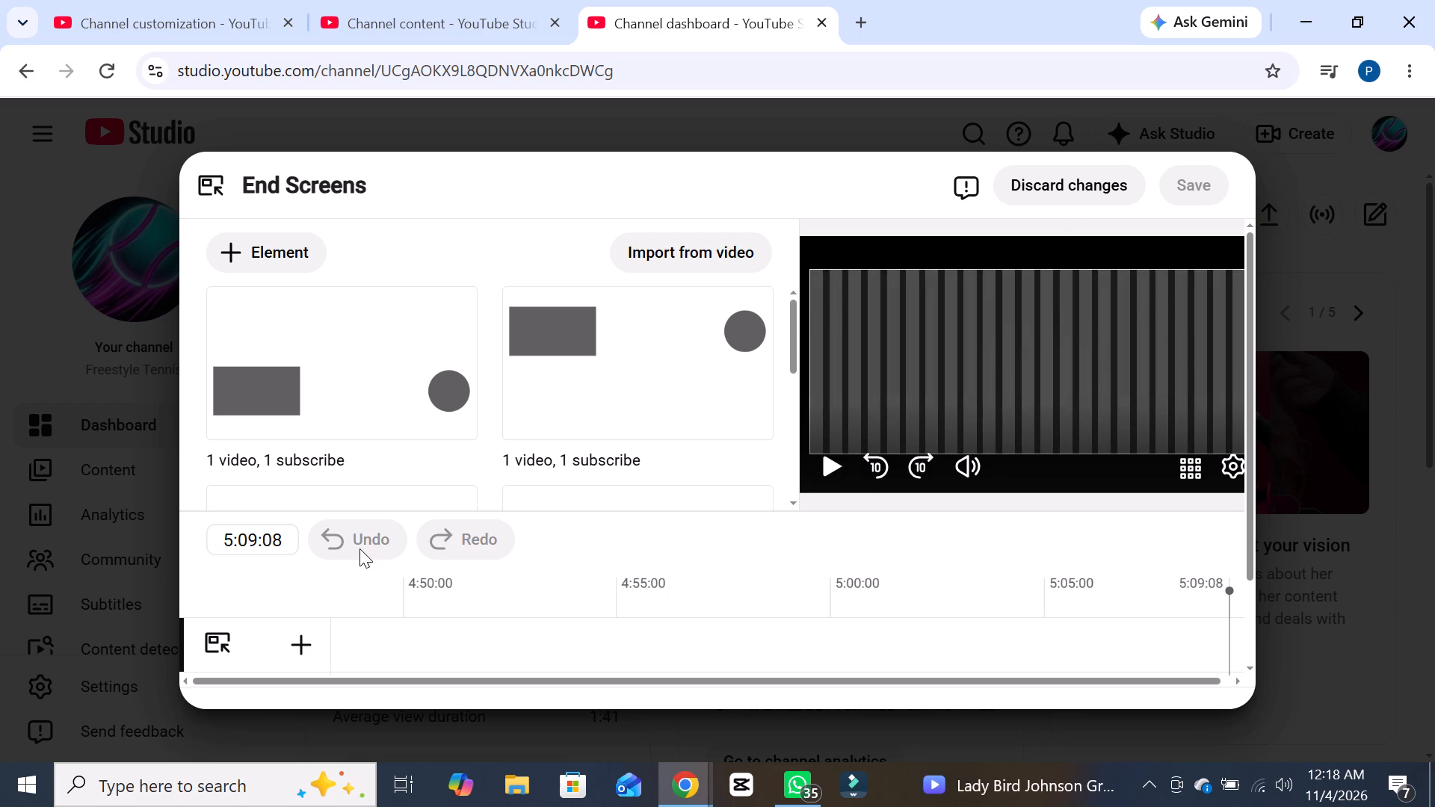
double_click(231, 727)
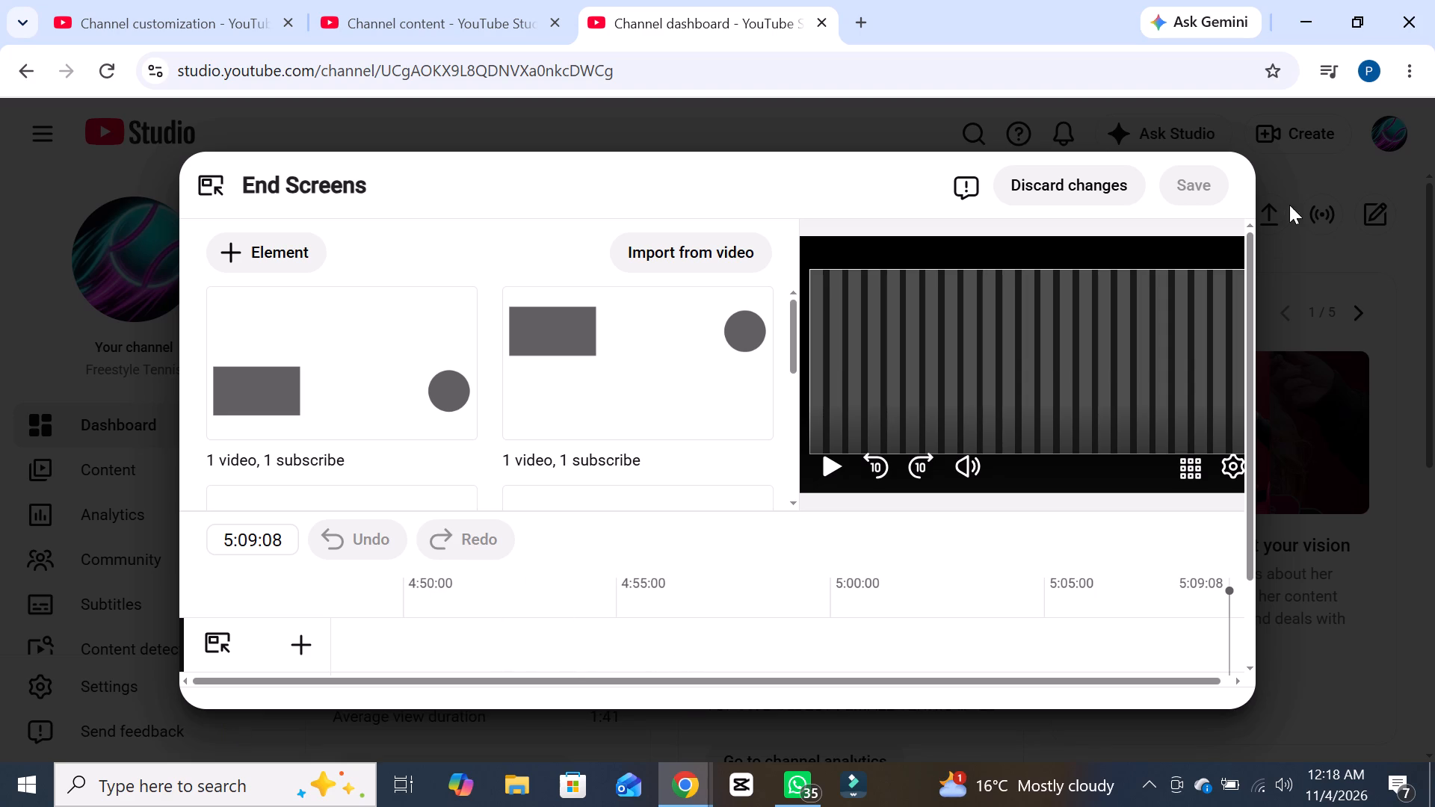
left_click(1280, 166)
left_click(1178, 184)
left_click(508, 726)
left_click(1085, 197)
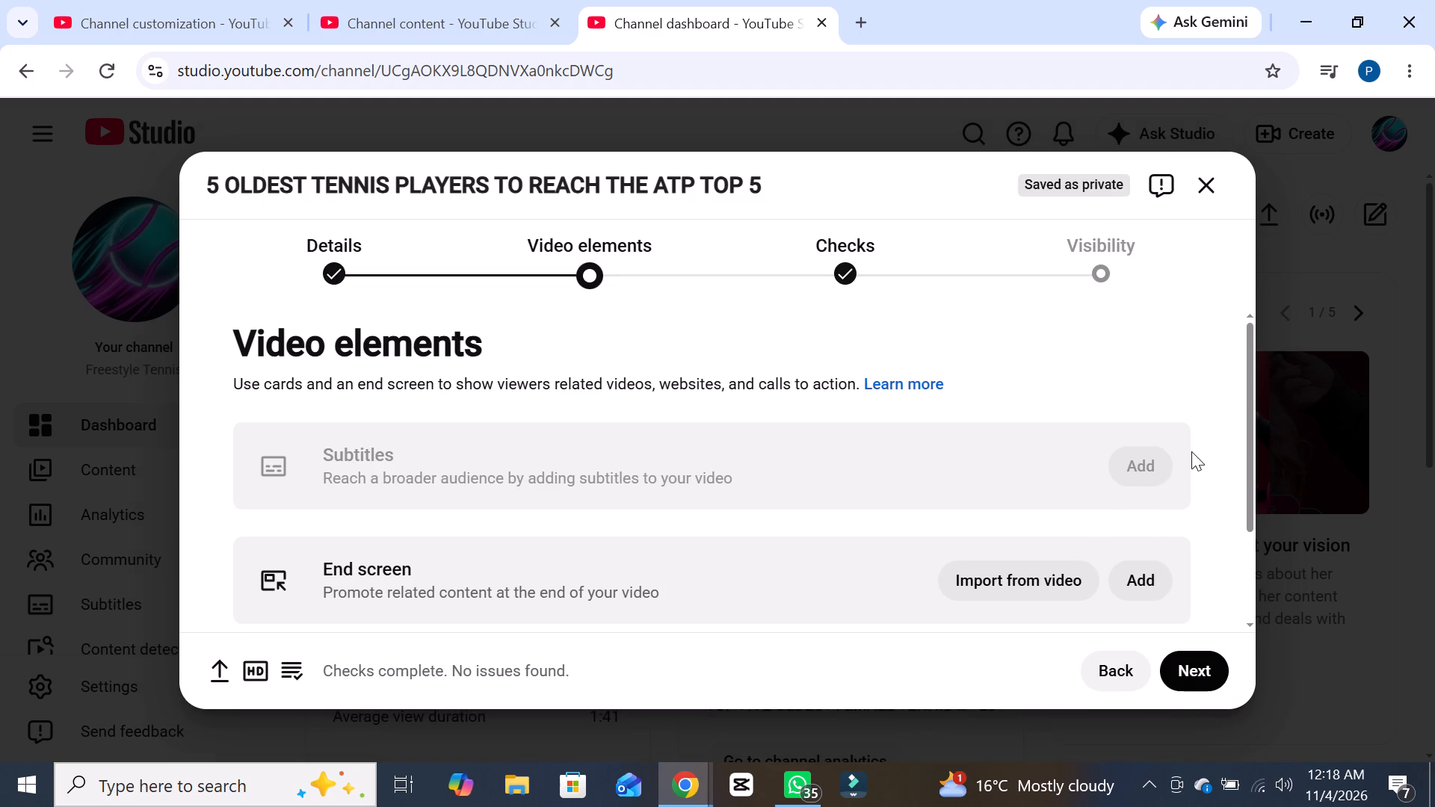
Proceed past the checks, set the video's visibility to Public, and publish it.
left_click(1176, 660)
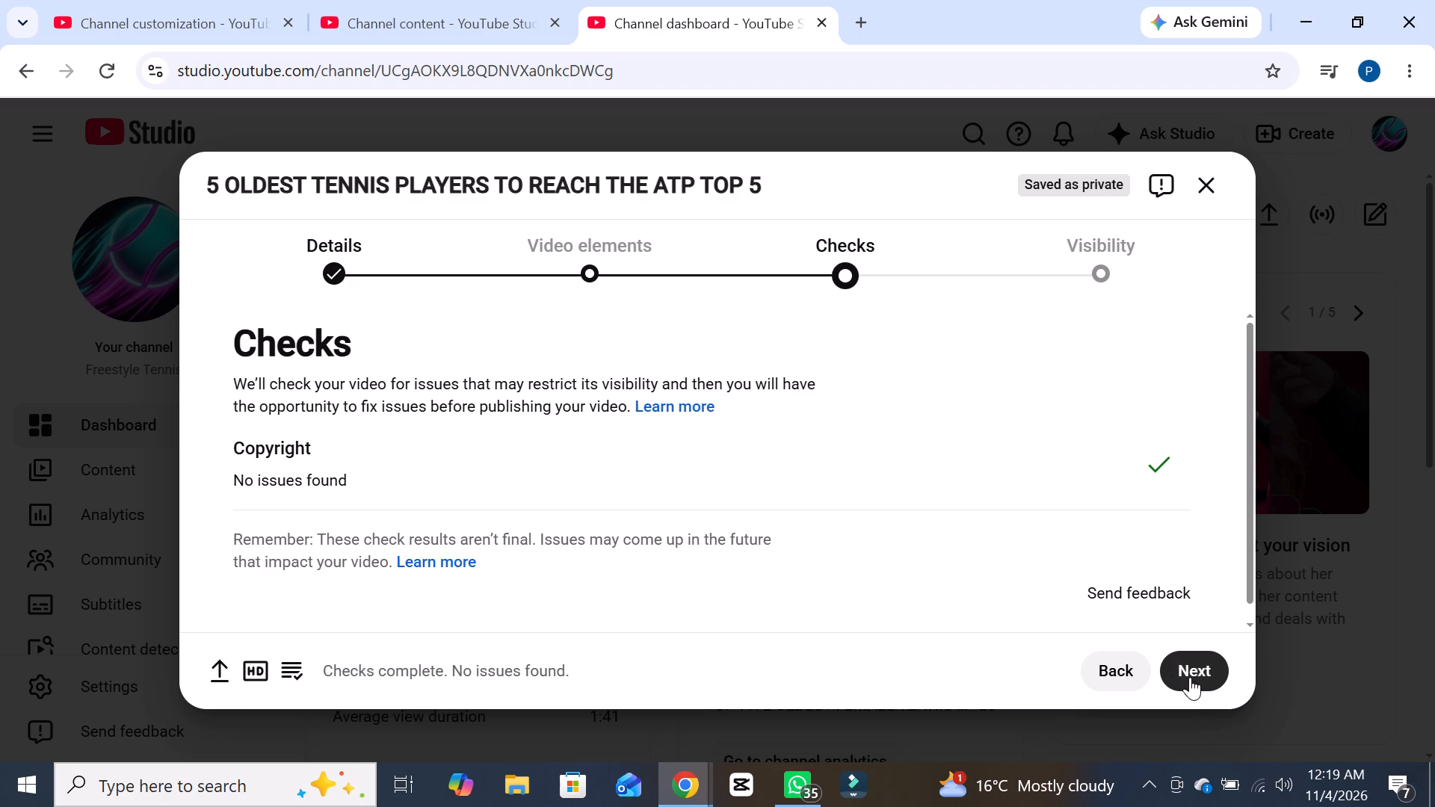
left_click(1190, 677)
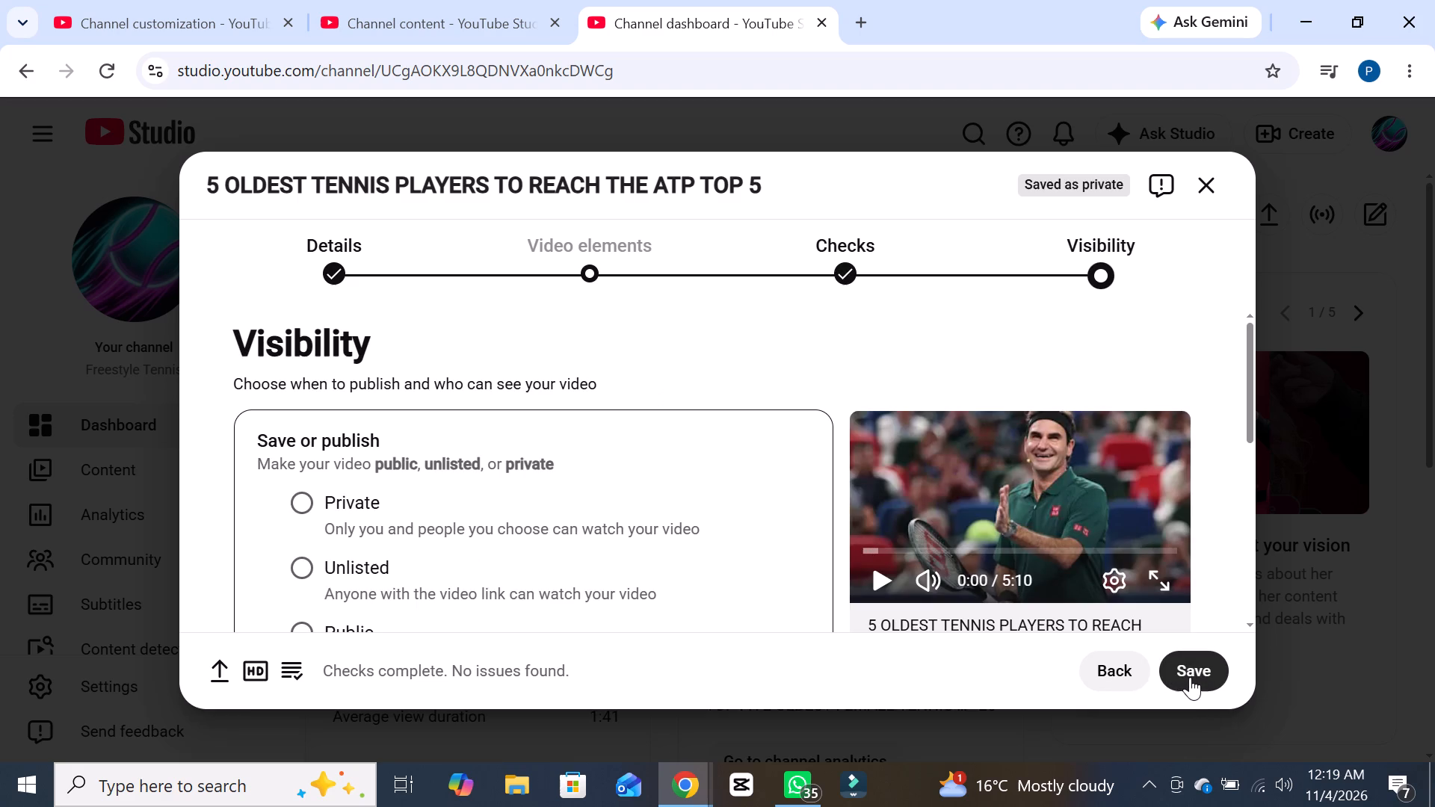
double_click(1253, 625)
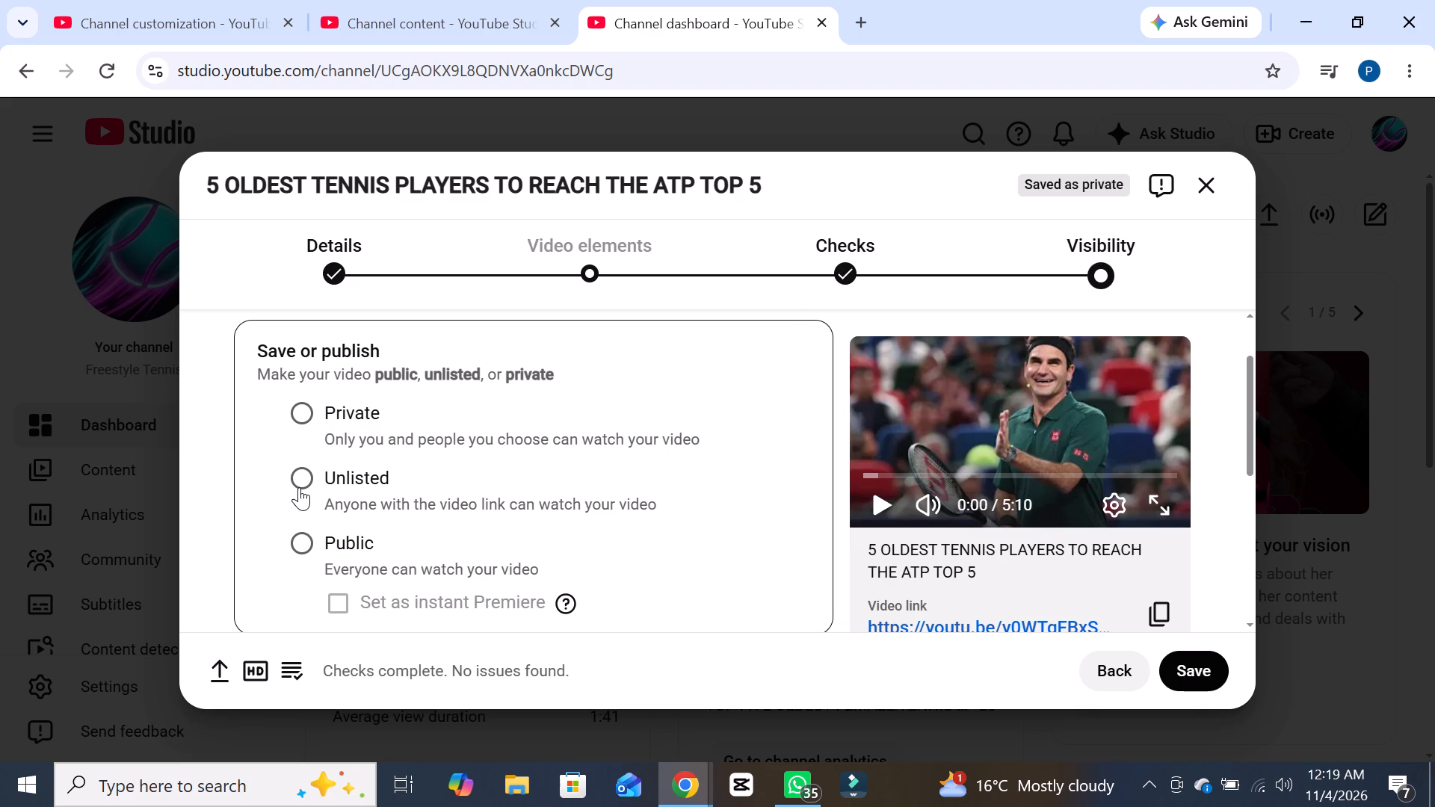
left_click(305, 419)
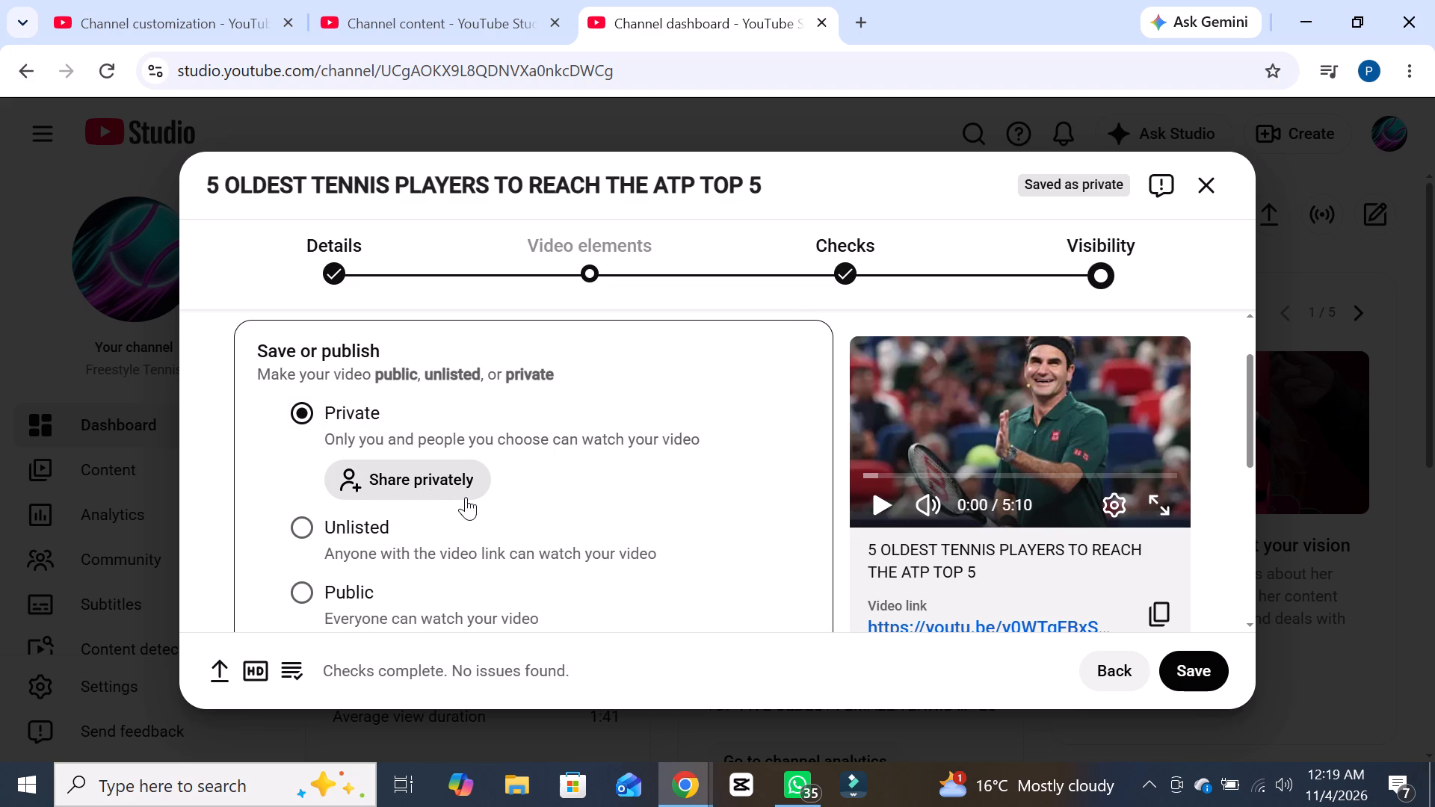
left_click(310, 593)
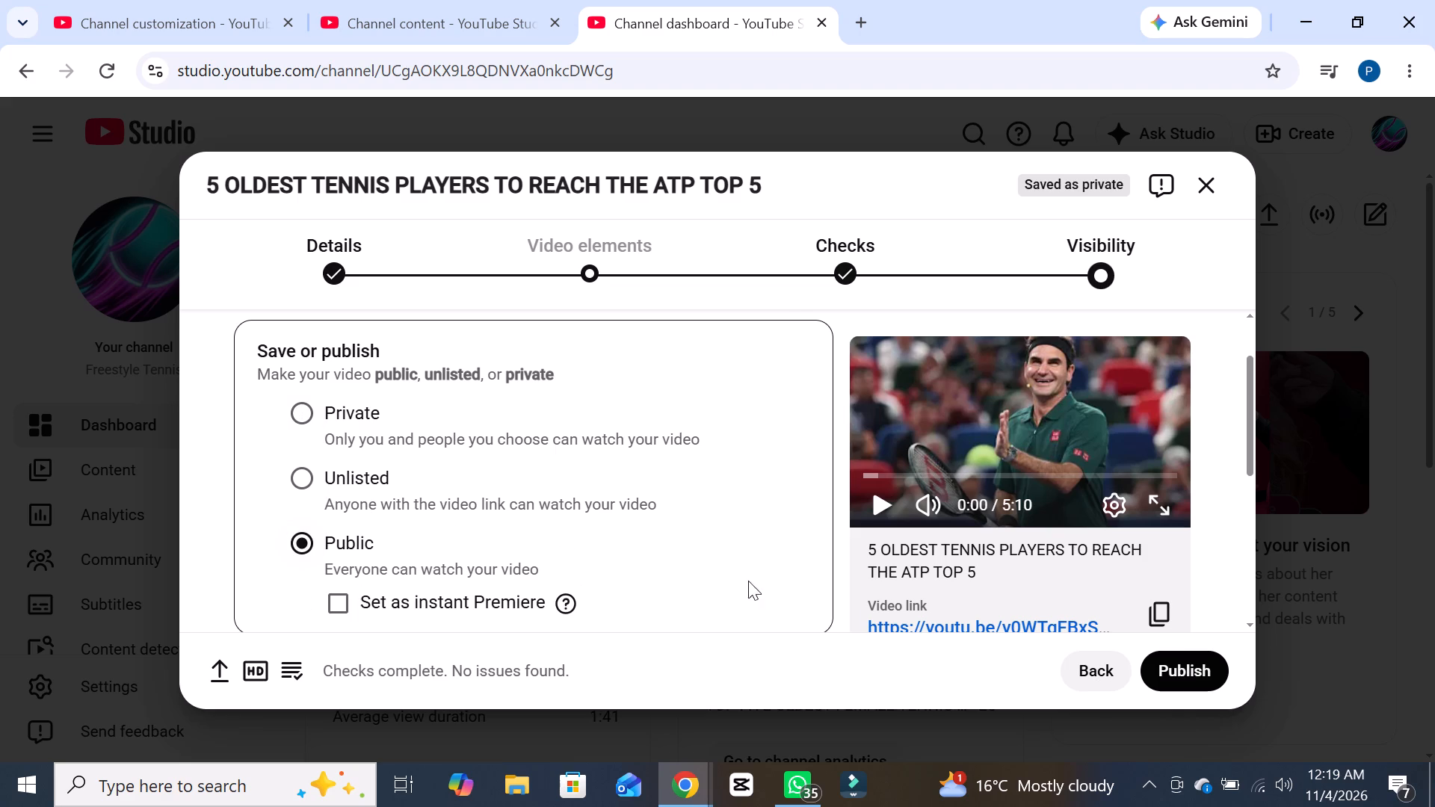
left_click(1171, 673)
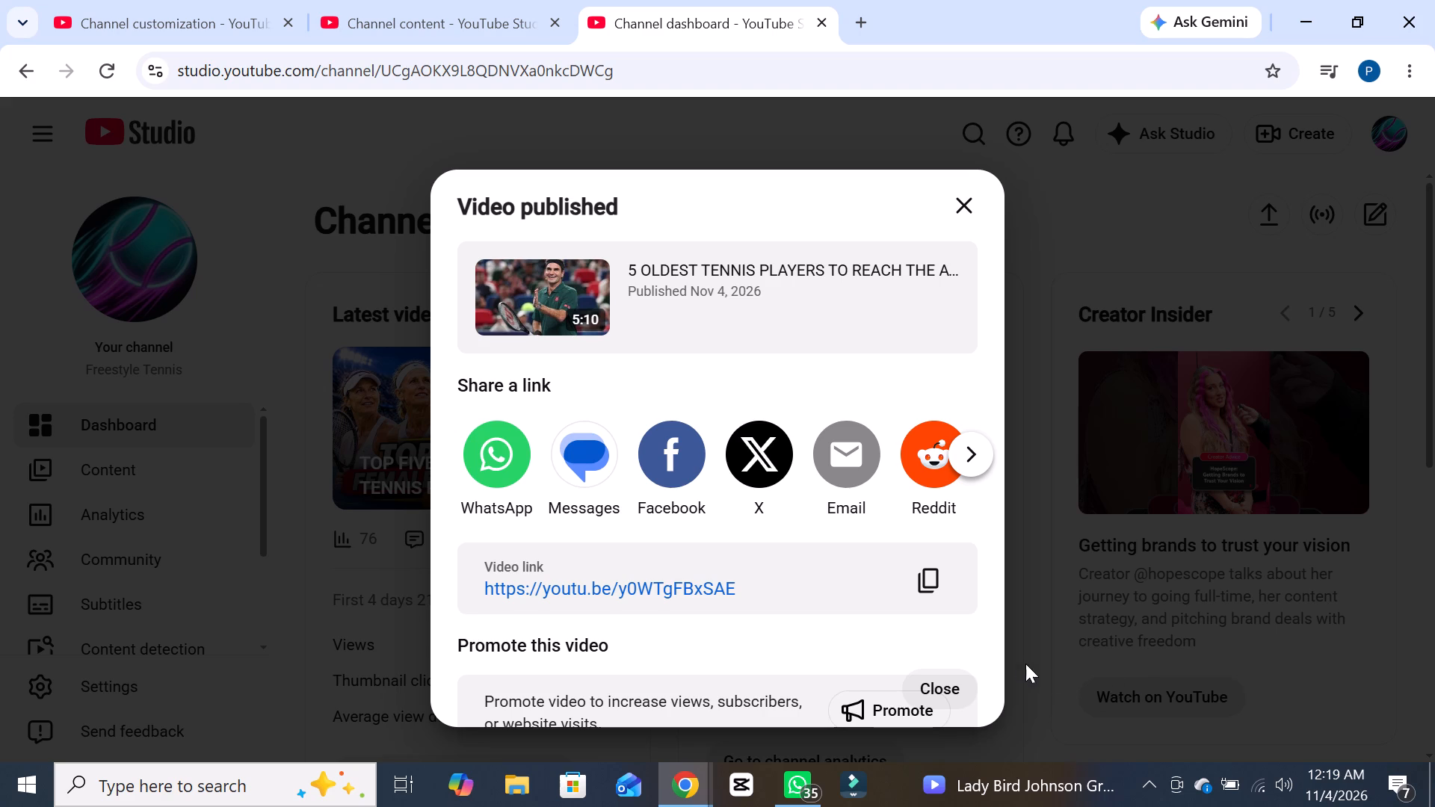
Copy the link of the published video about the oldest tennis players.
left_click(925, 595)
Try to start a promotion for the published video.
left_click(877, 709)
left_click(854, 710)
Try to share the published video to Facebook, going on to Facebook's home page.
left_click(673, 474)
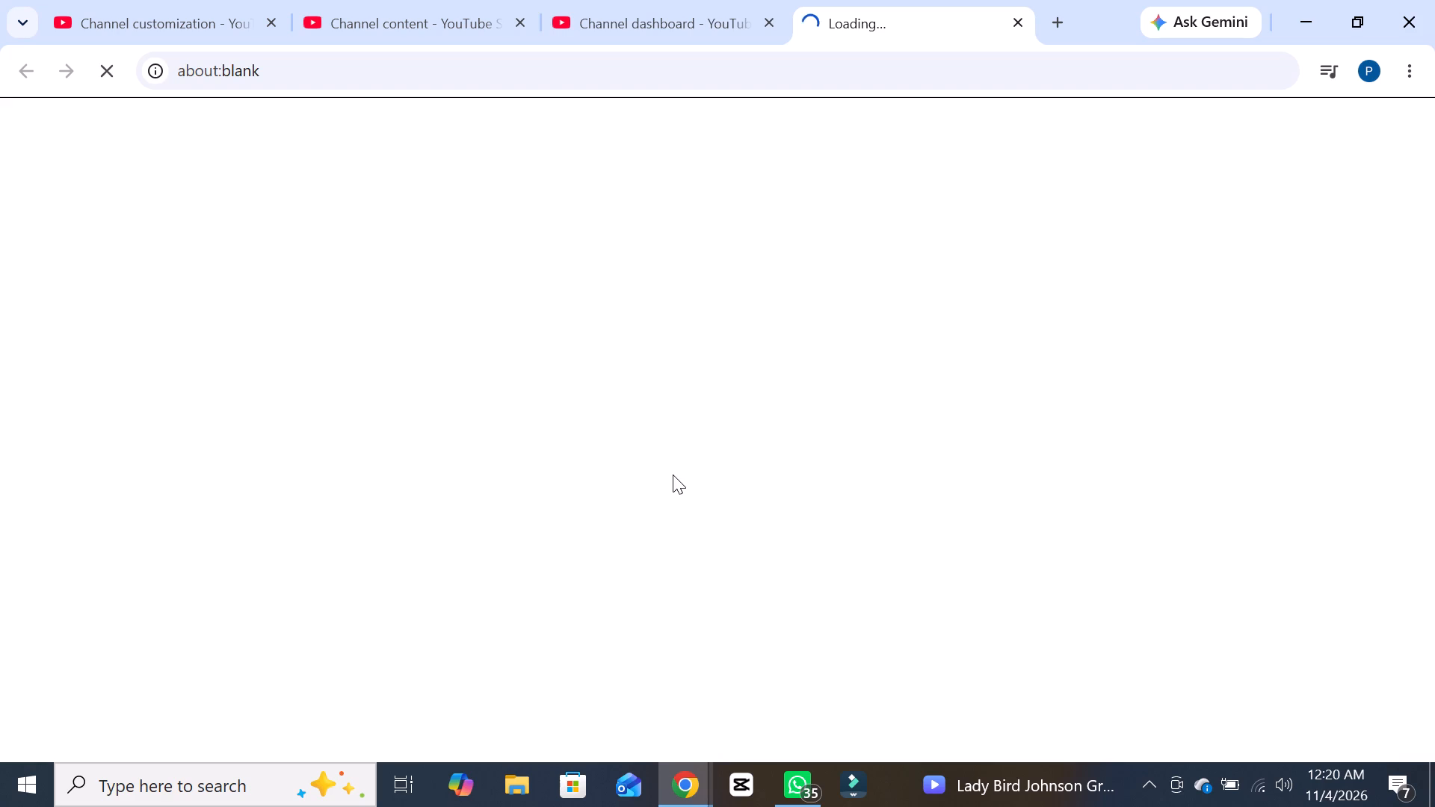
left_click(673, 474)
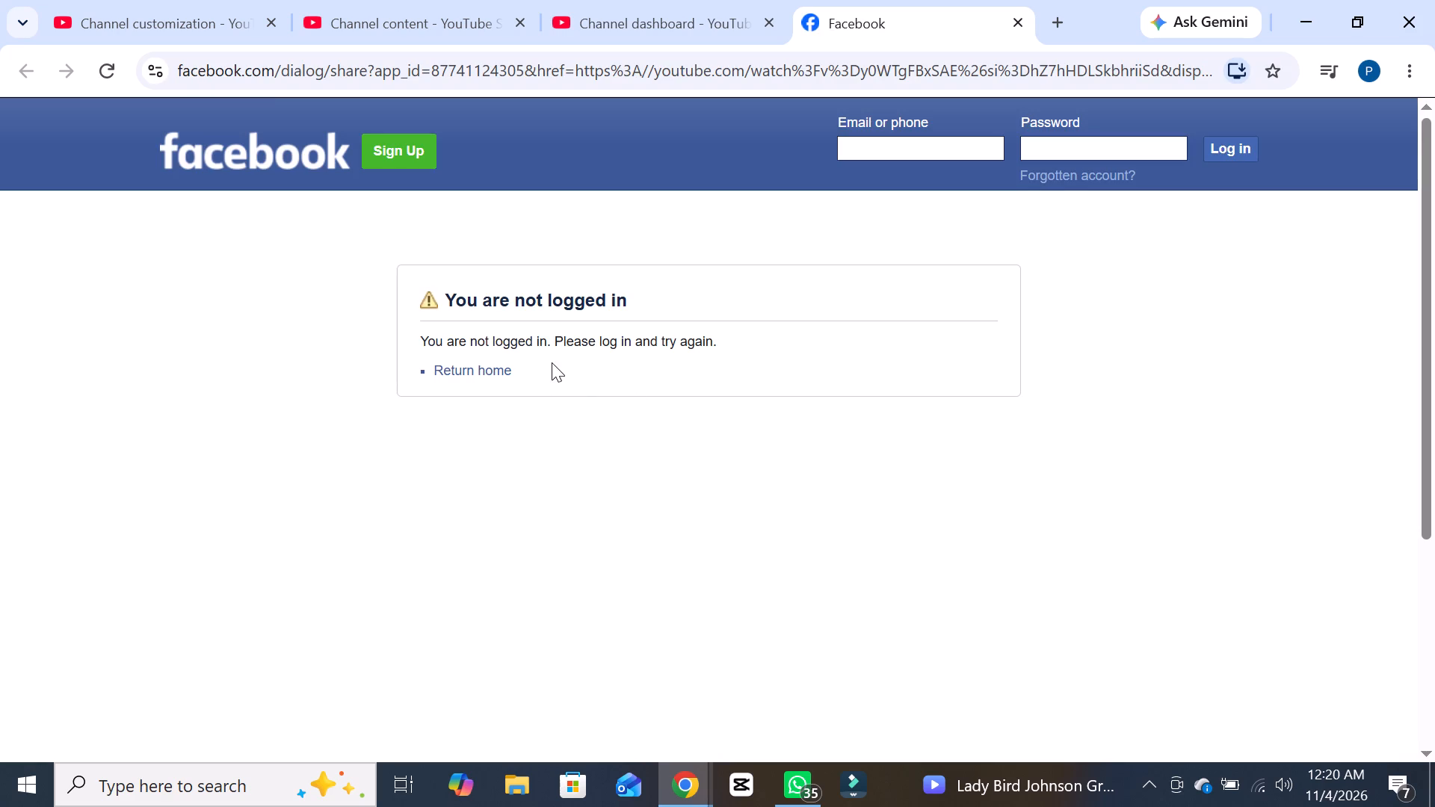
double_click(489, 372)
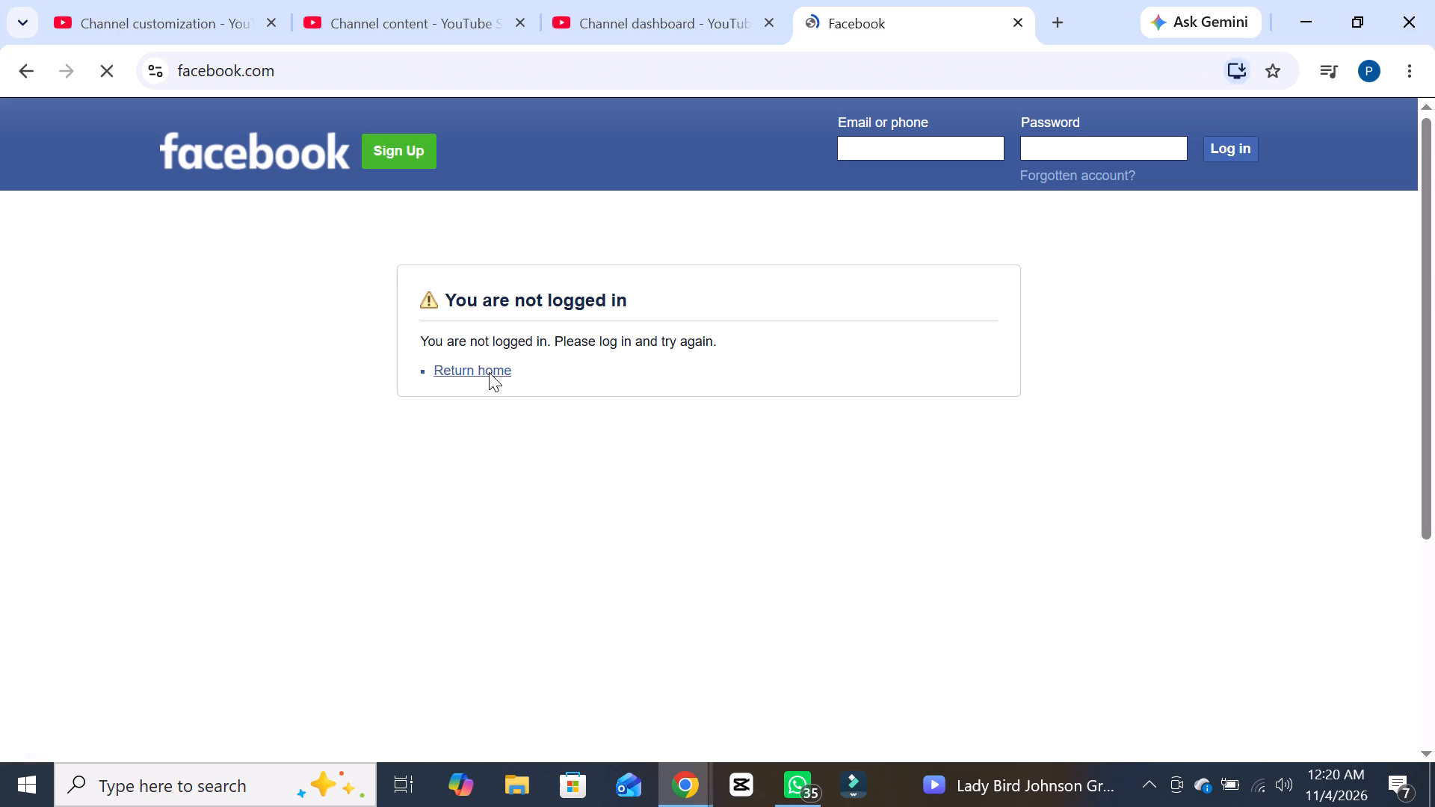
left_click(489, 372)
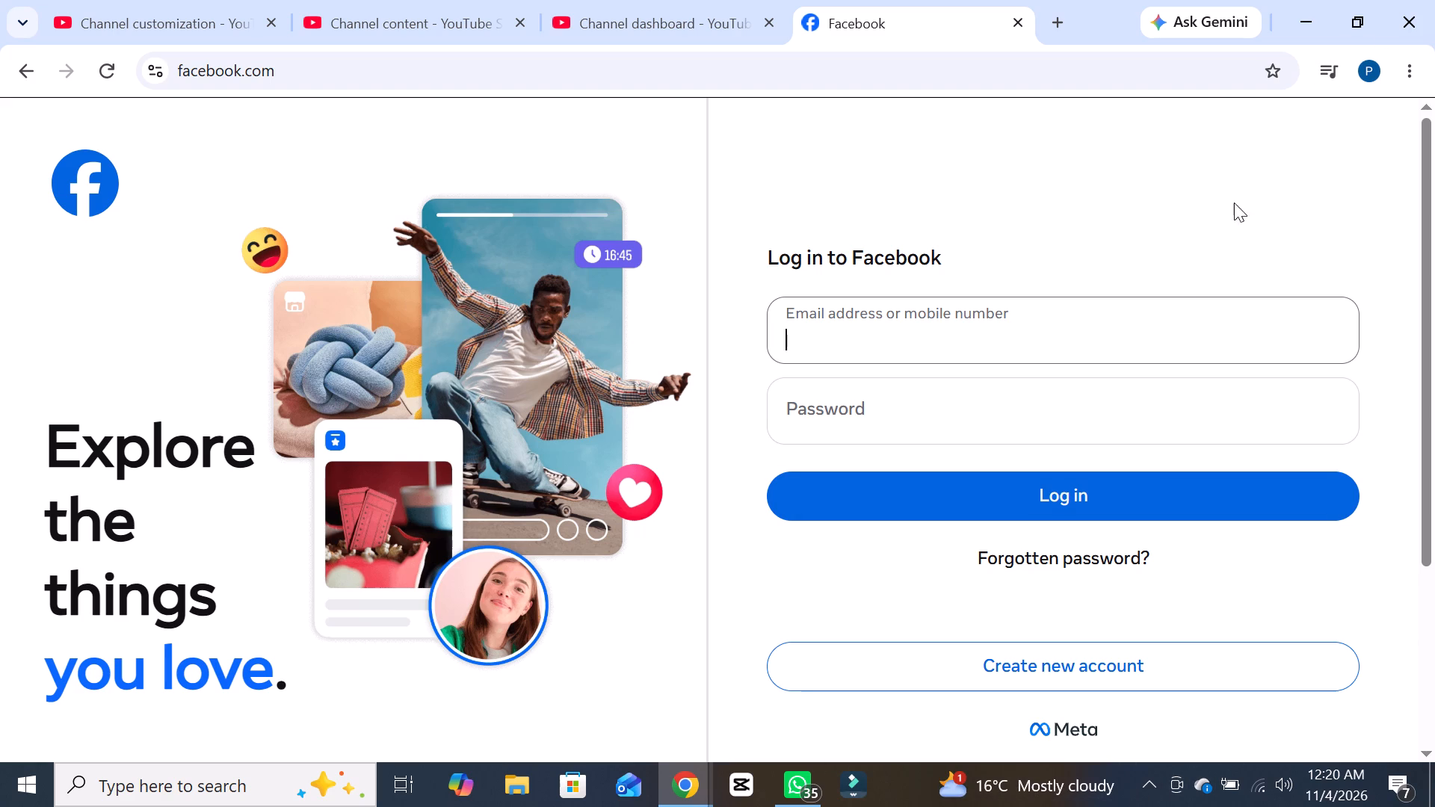
Close the browser window with all its open pages.
left_click(1410, 13)
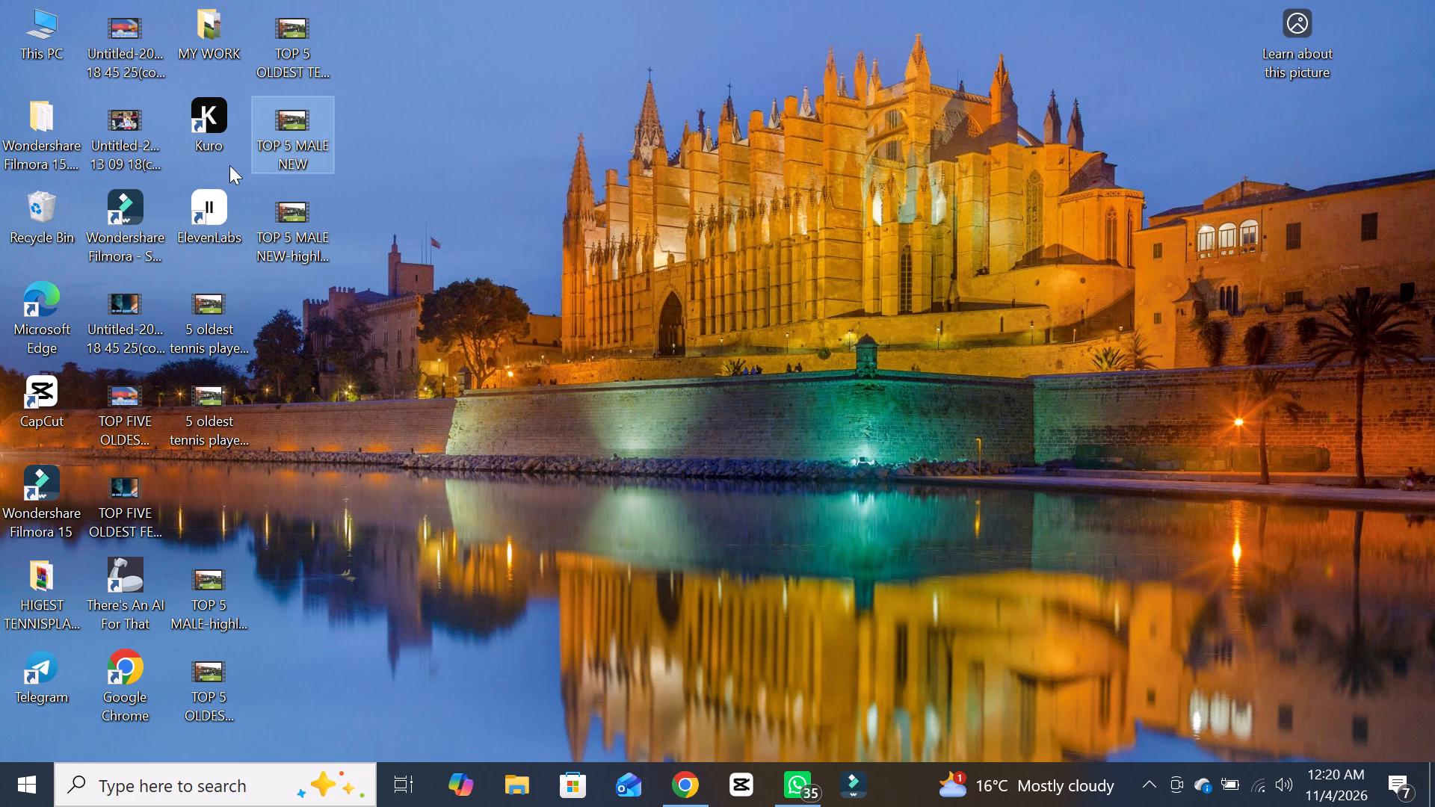
Launch the Kuro application from the desktop.
double_click(215, 149)
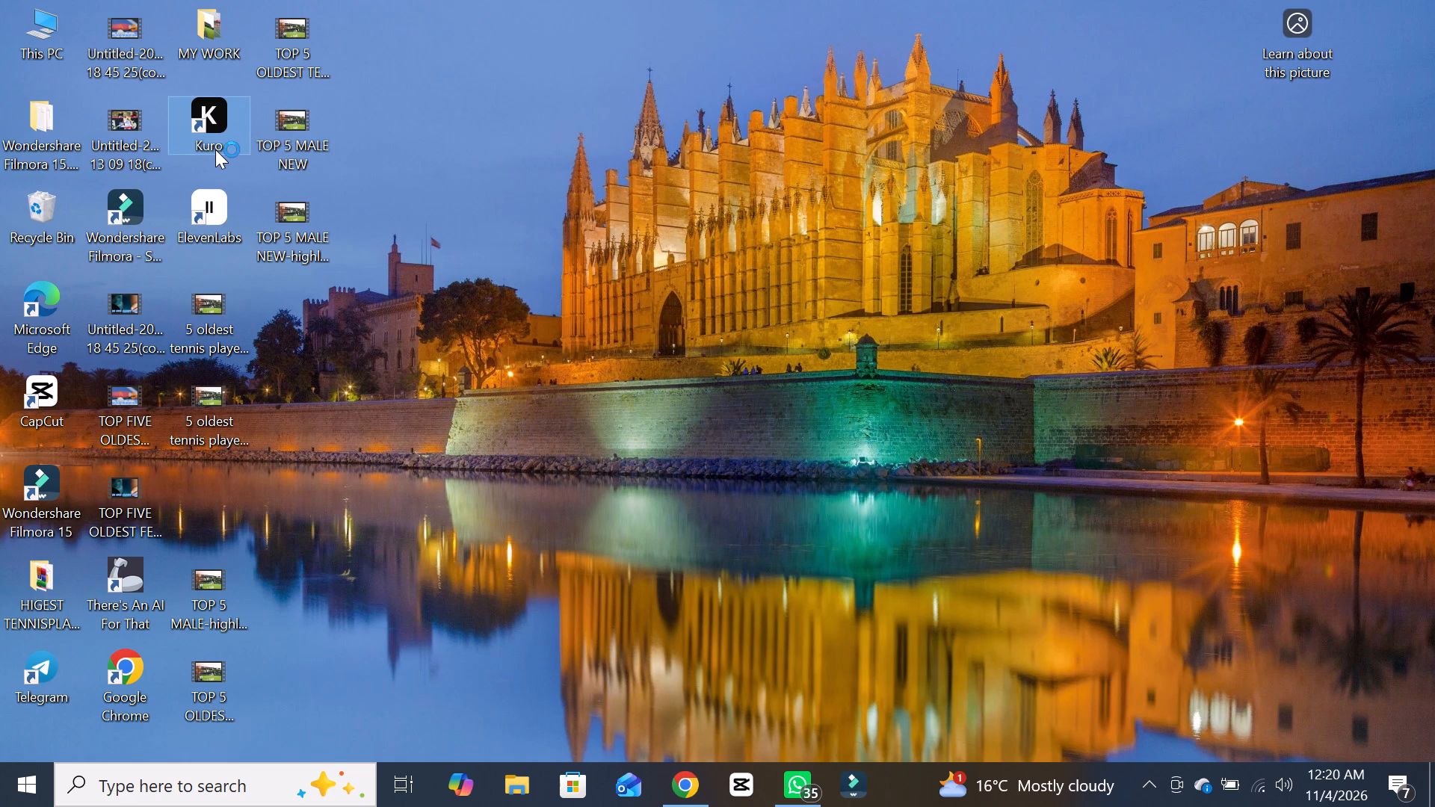
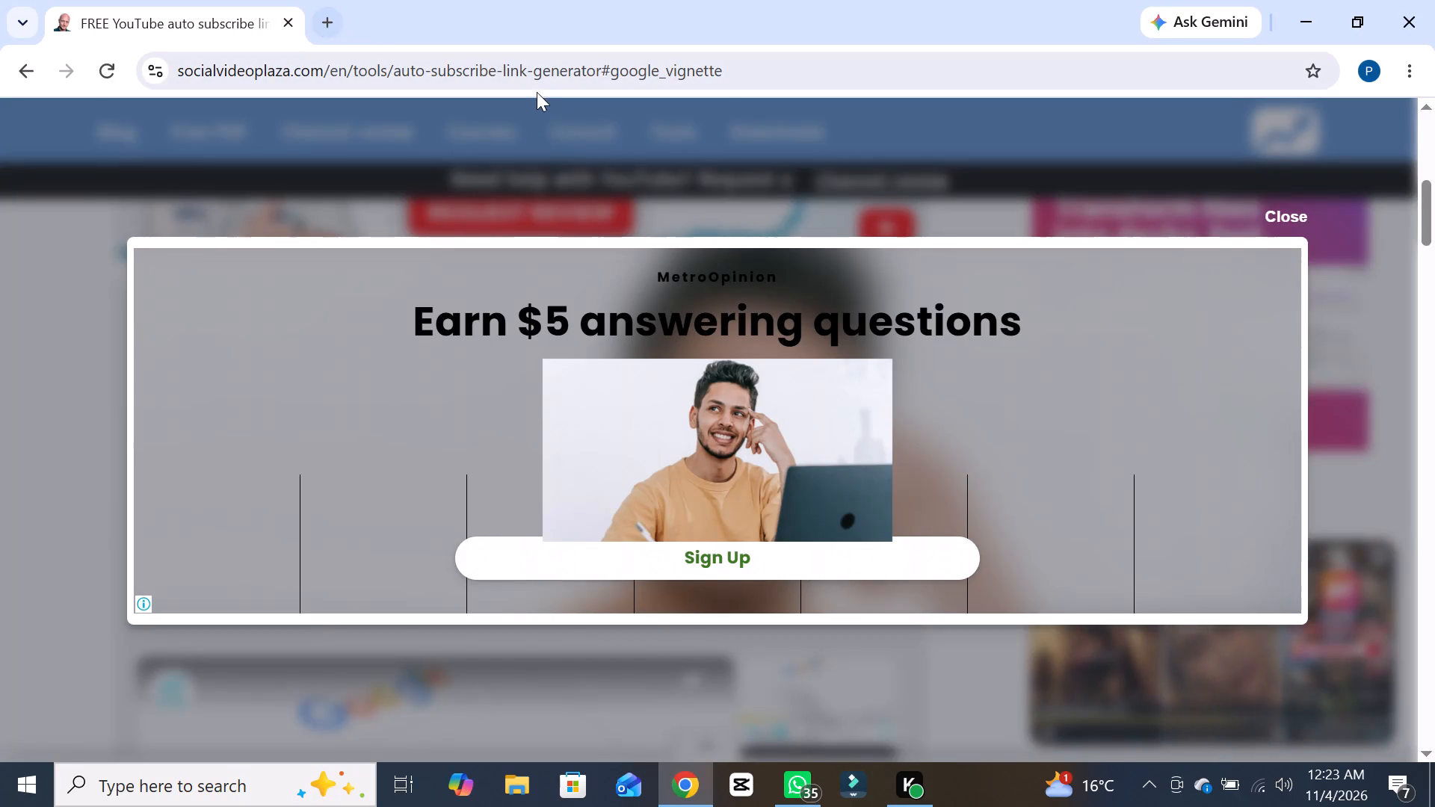
Leave the auto-subscribe link generator page and open the YouTube home page at youtube.com.
left_click(729, 78)
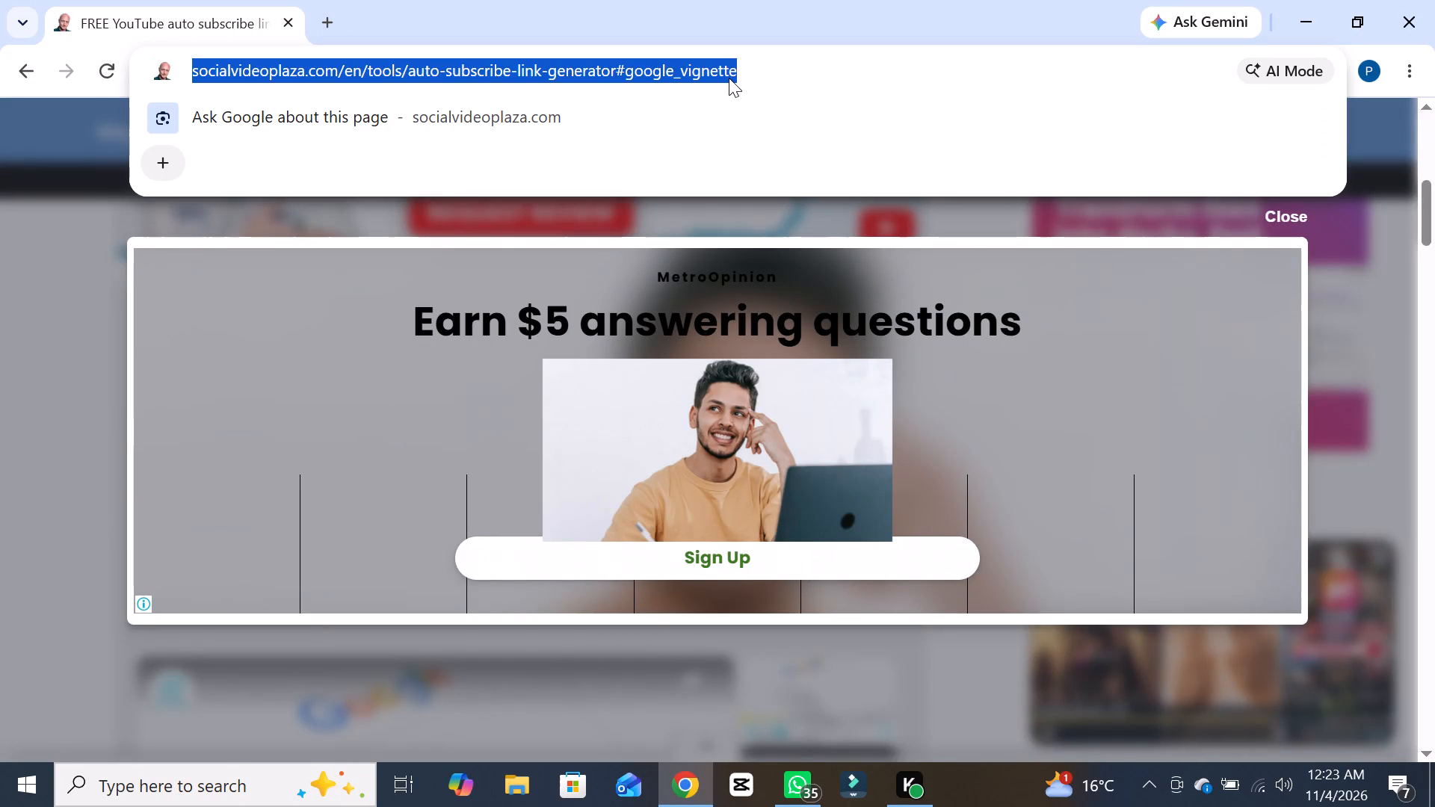
key("BackSpace")
key("BackSpace")
key("BackSpace")
key("BackSpace")
key("BackSpace")
key("BackSpace")
key("BackSpace")
key("BackSpace")
key("BackSpace")
key("BackSpace")
key("BackSpace")
key("BackSpace")
key("BackSpace")
key("BackSpace")
key("BackSpace")
key("BackSpace")
key("BackSpace")
key("BackSpace")
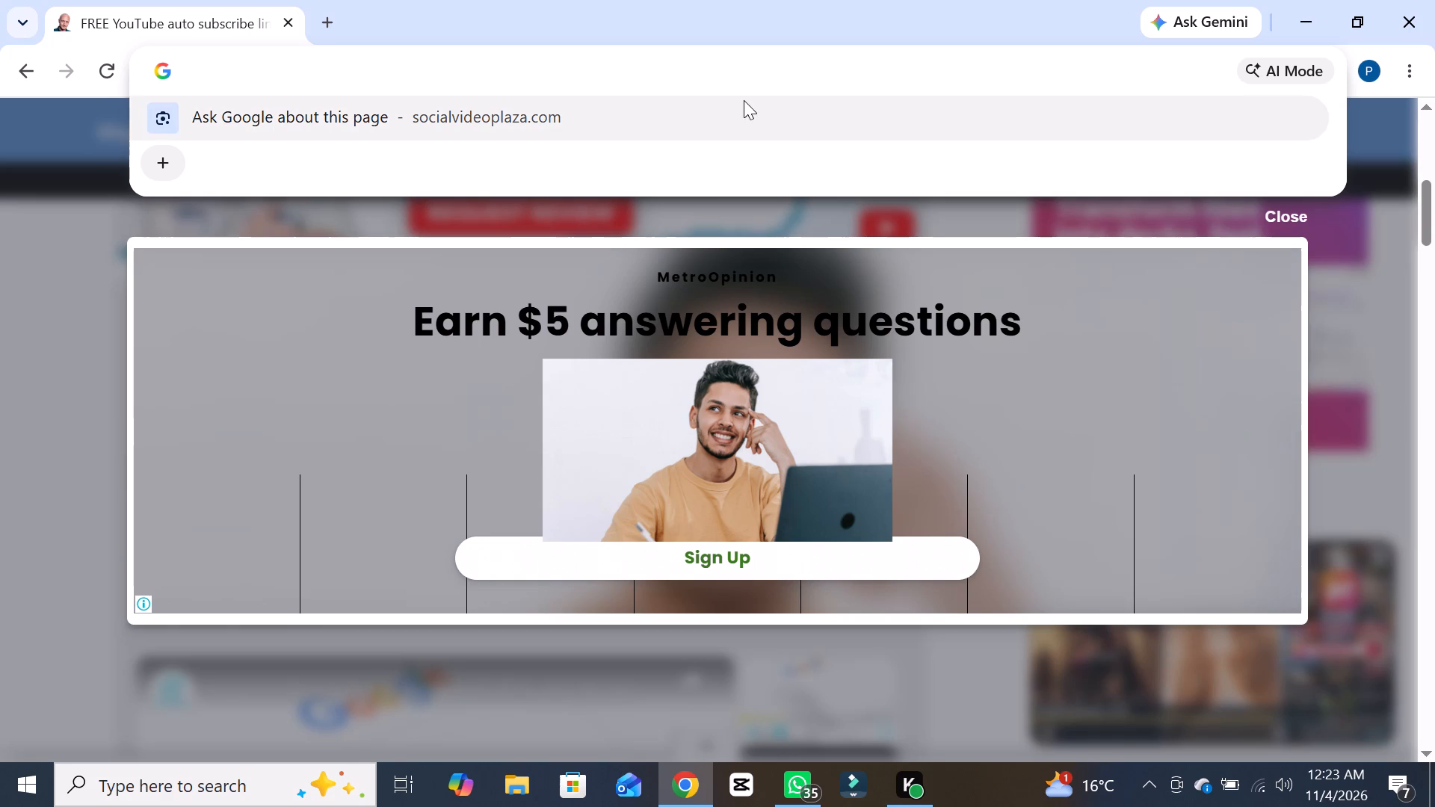
left_click(324, 69)
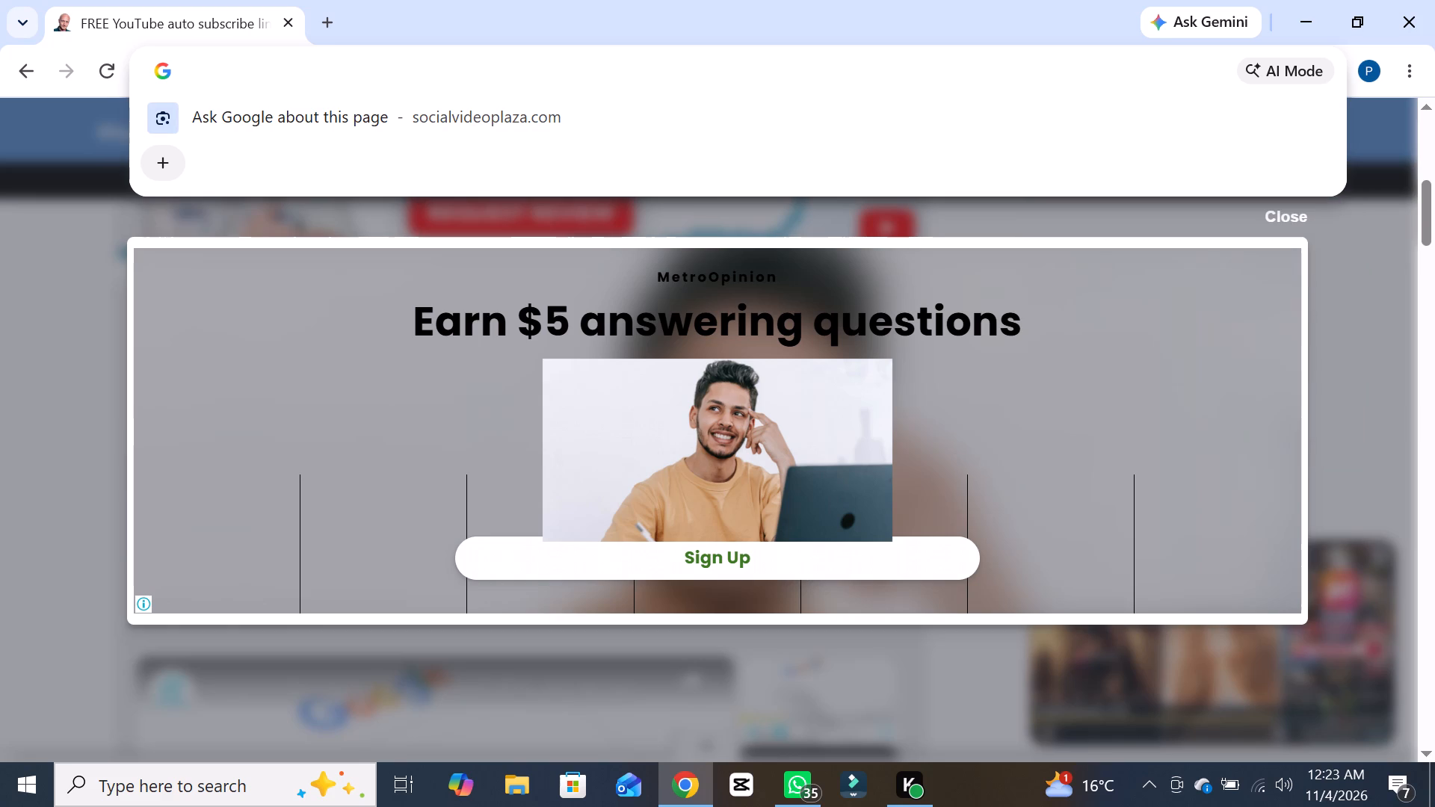
key("y")
type("ou")
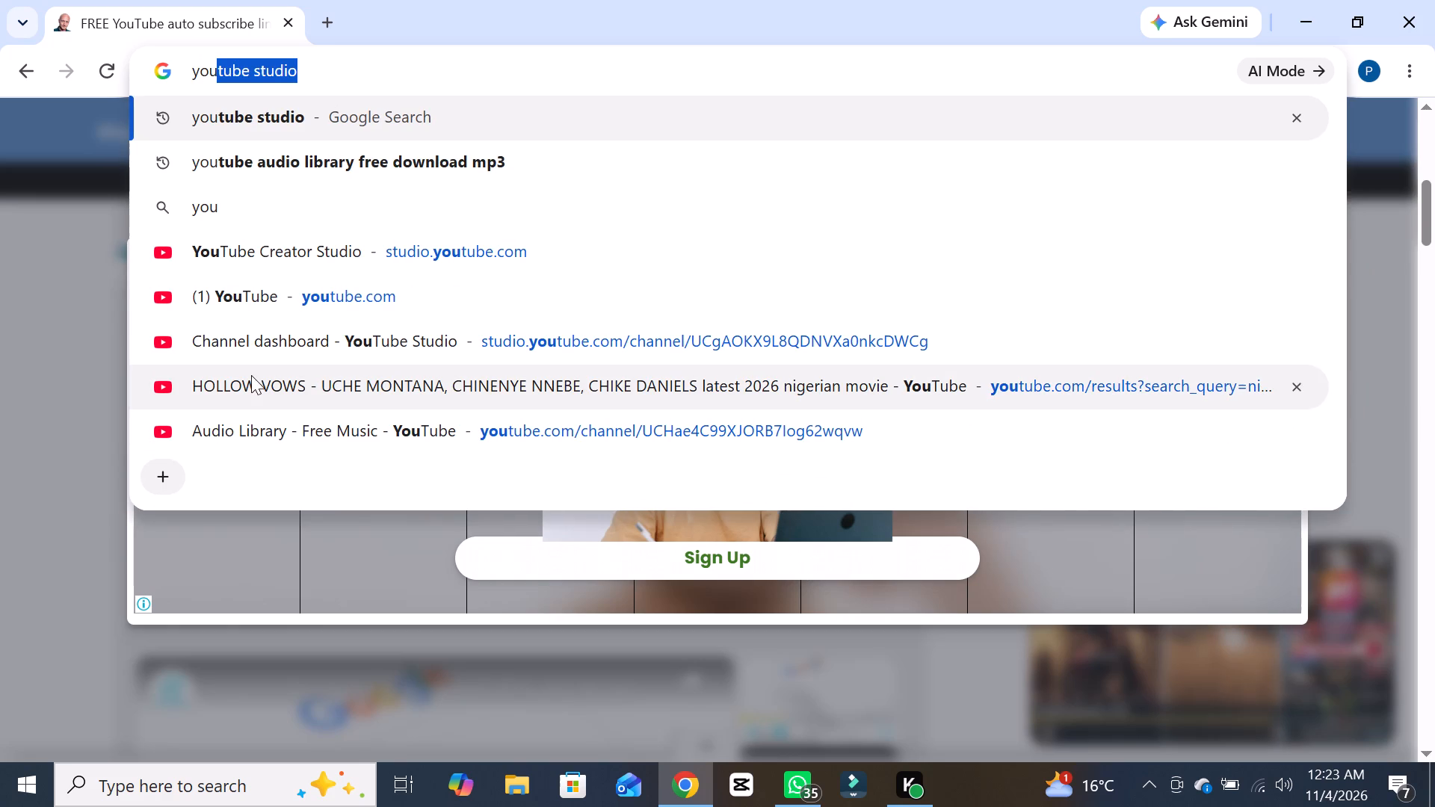
double_click(318, 288)
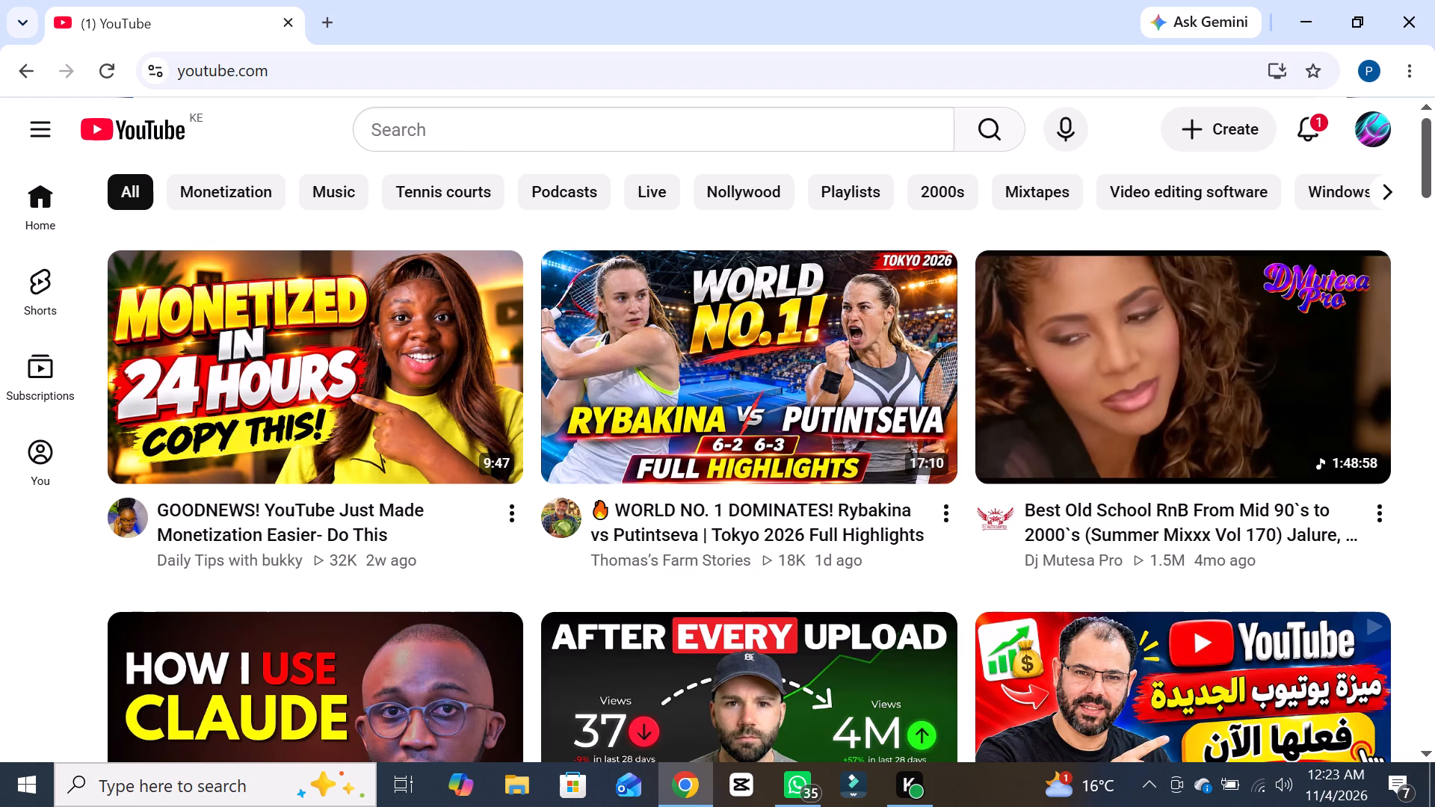
Open the Freestyle Tennis channel page and look over its list of published videos.
triple_click(1380, 124)
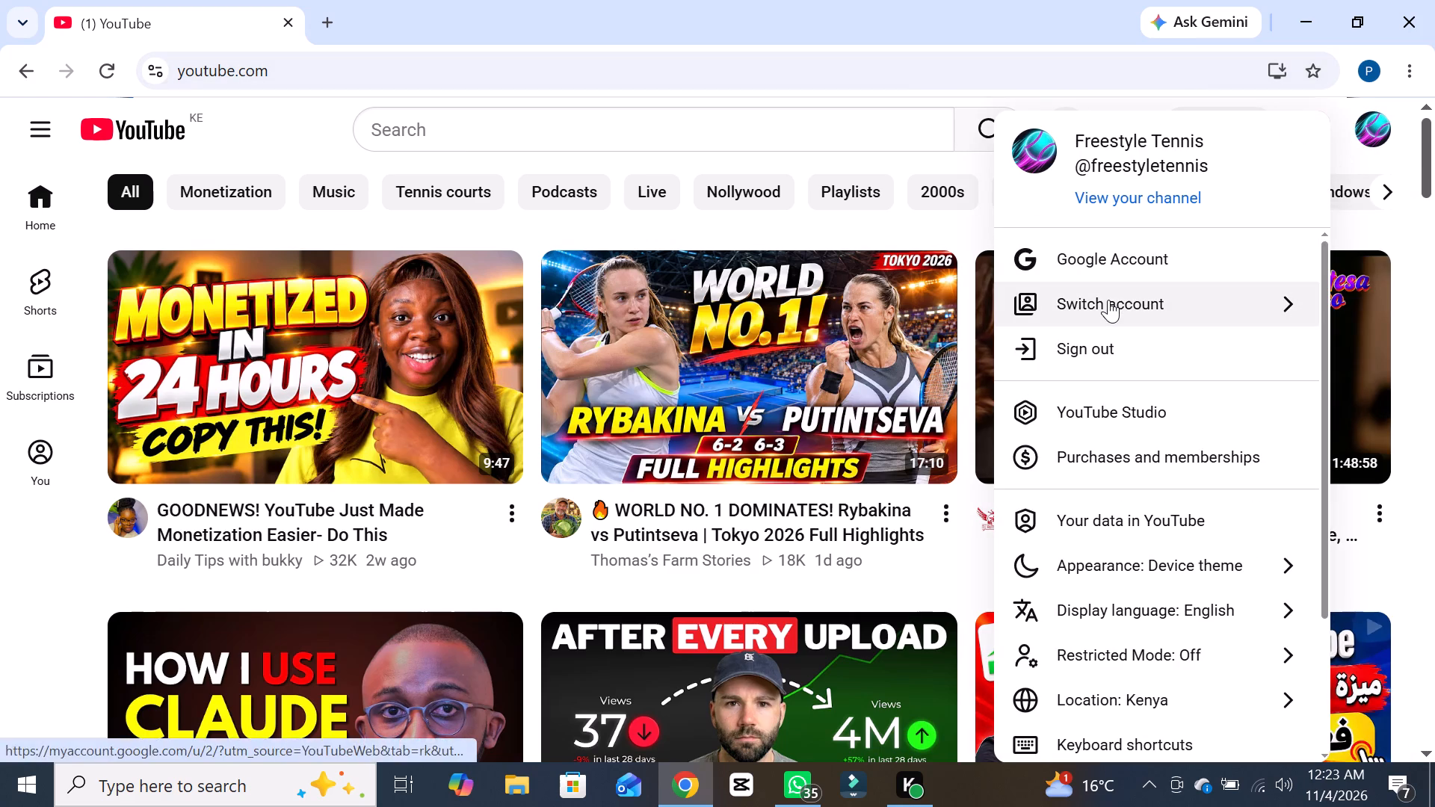
double_click(1141, 203)
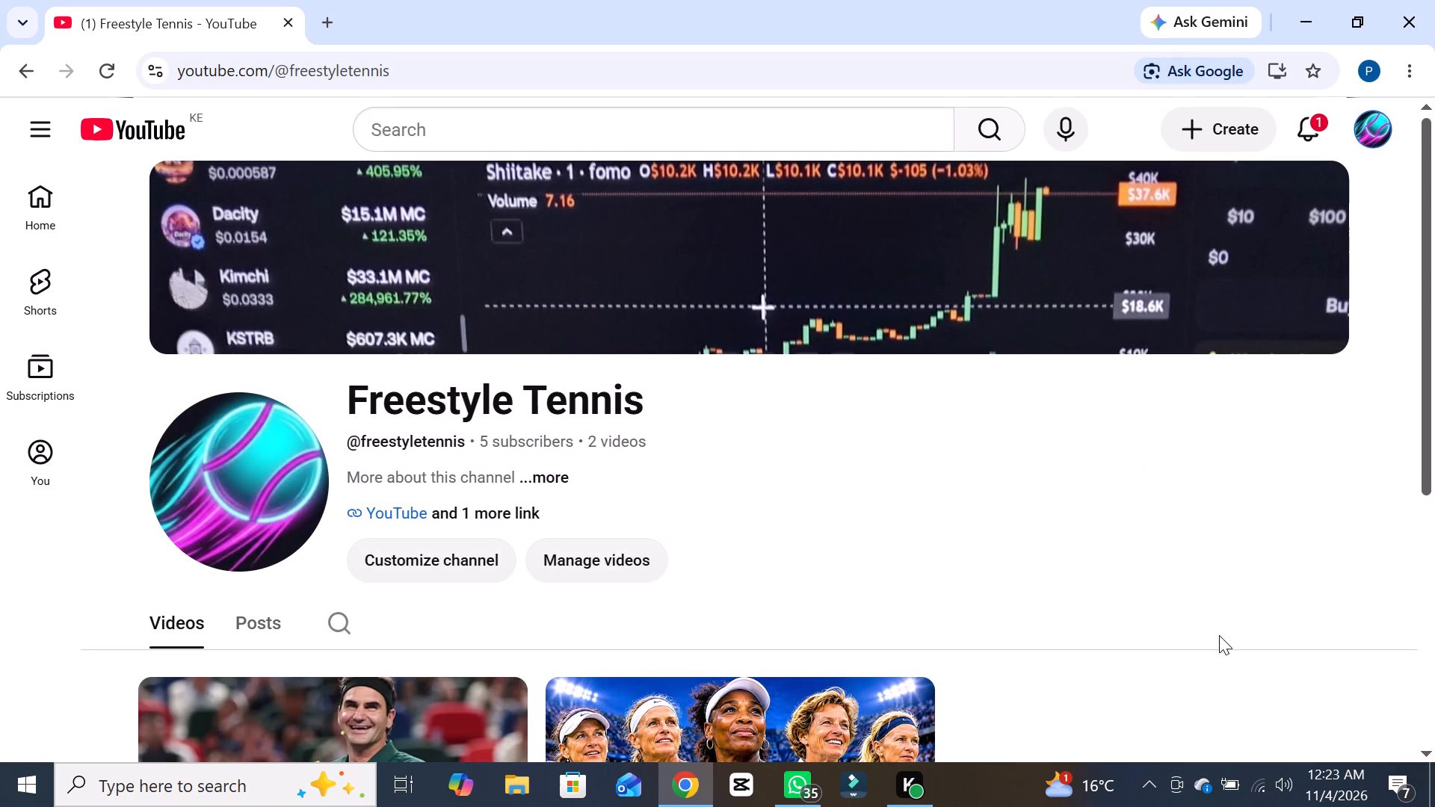
triple_click(1422, 749)
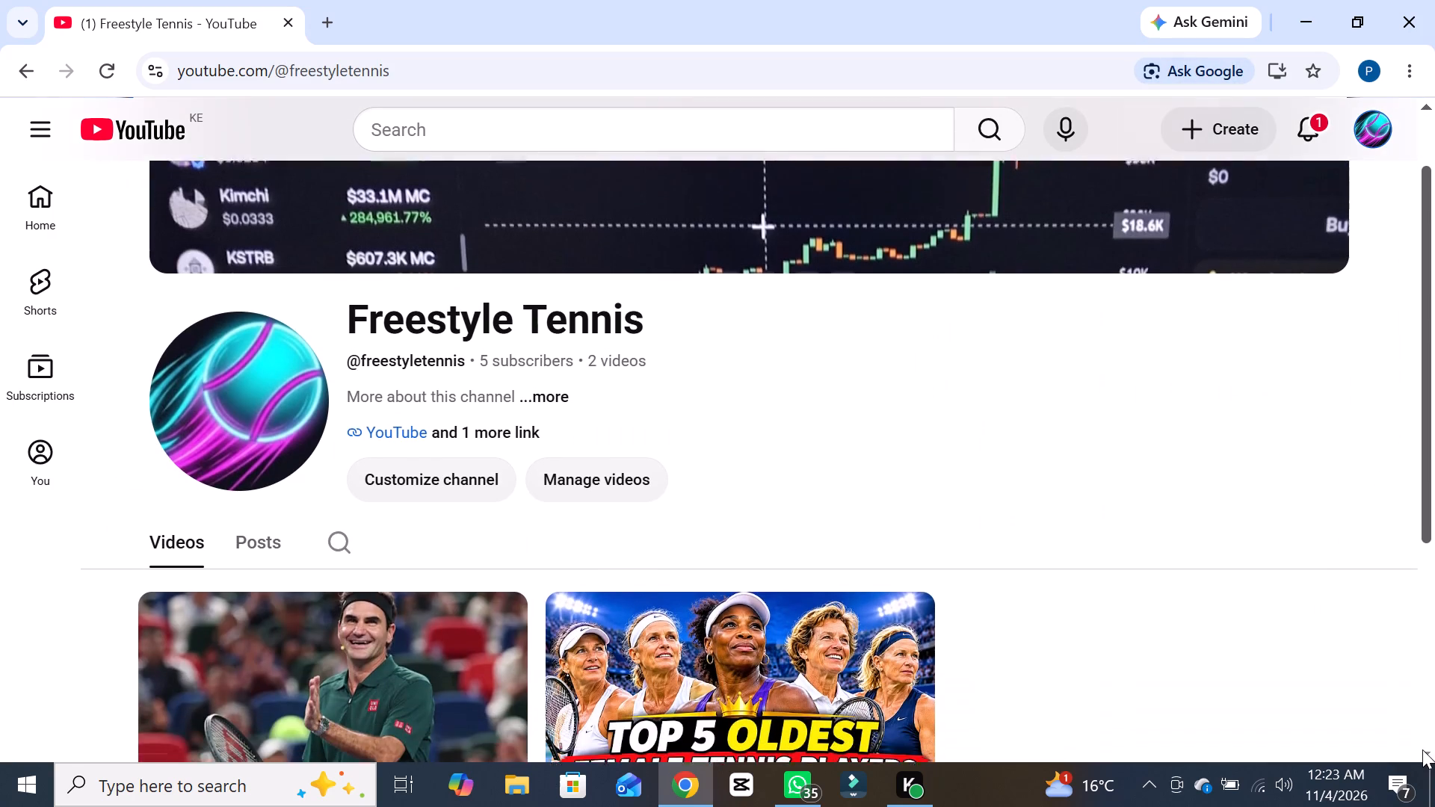
triple_click(1422, 749)
double_click(1422, 749)
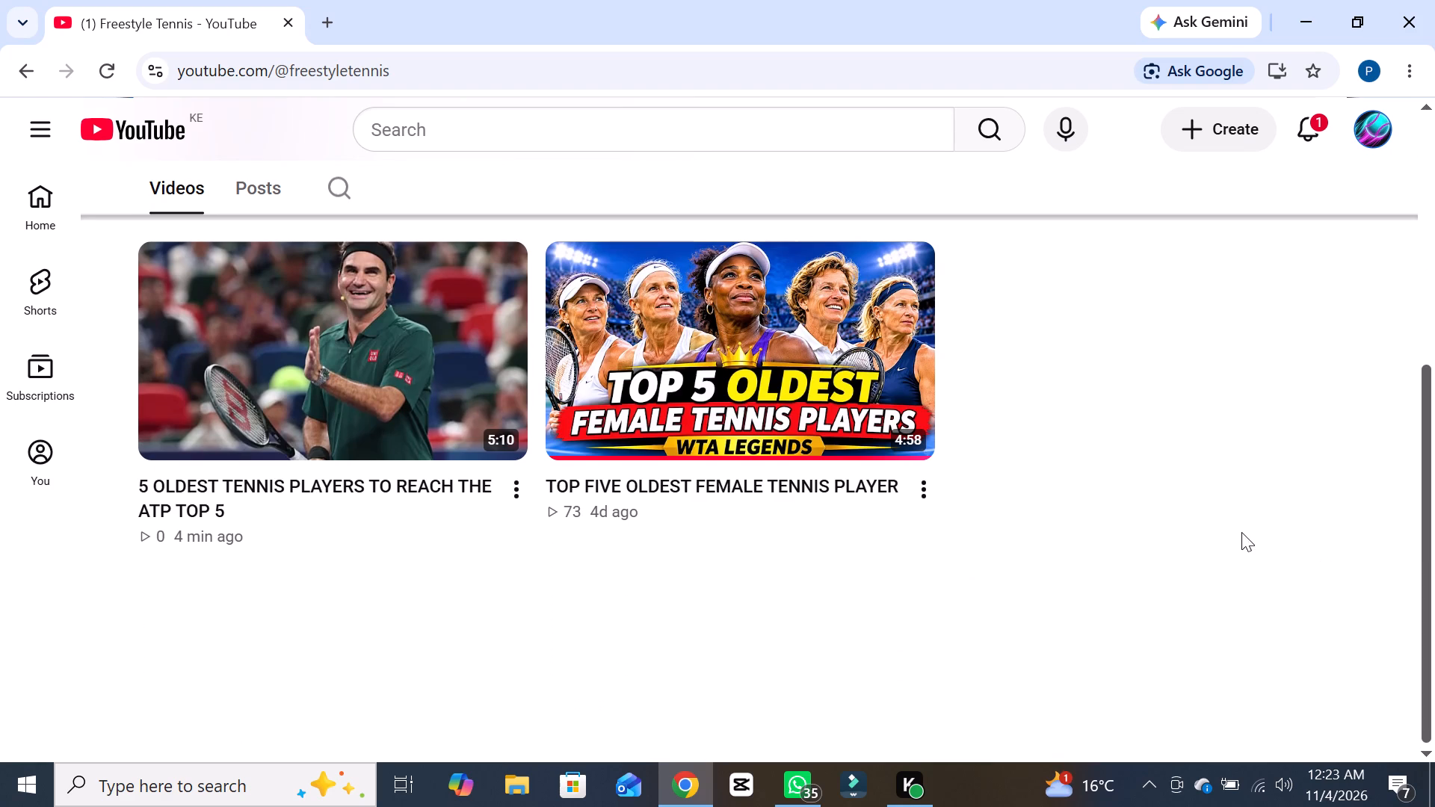
left_click_drag(1423, 551, 1423, 519)
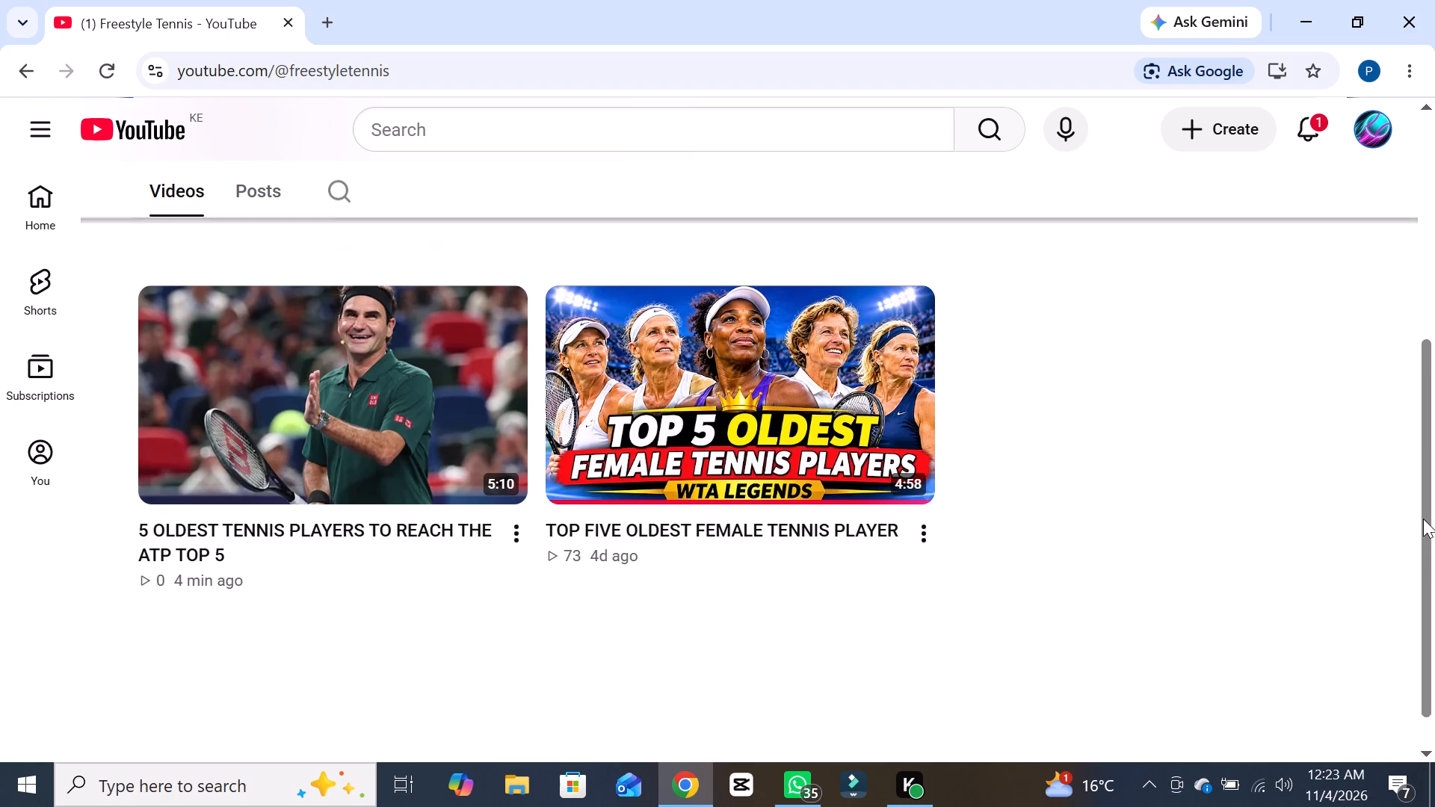
left_click_drag(1423, 519, 1417, 481)
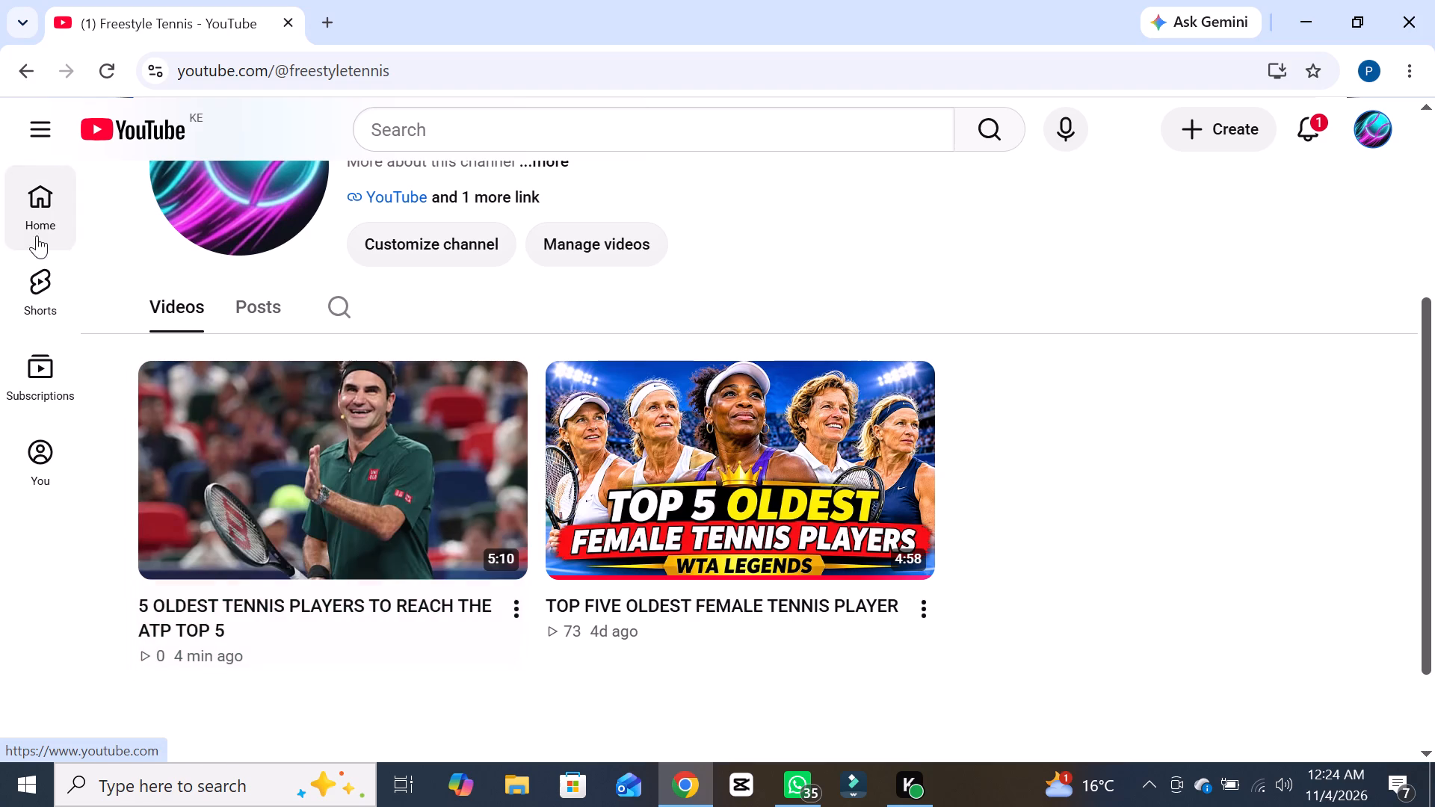
Visit Shorts, go to the account's You page, and look through its History and Playlists sections.
double_click(31, 295)
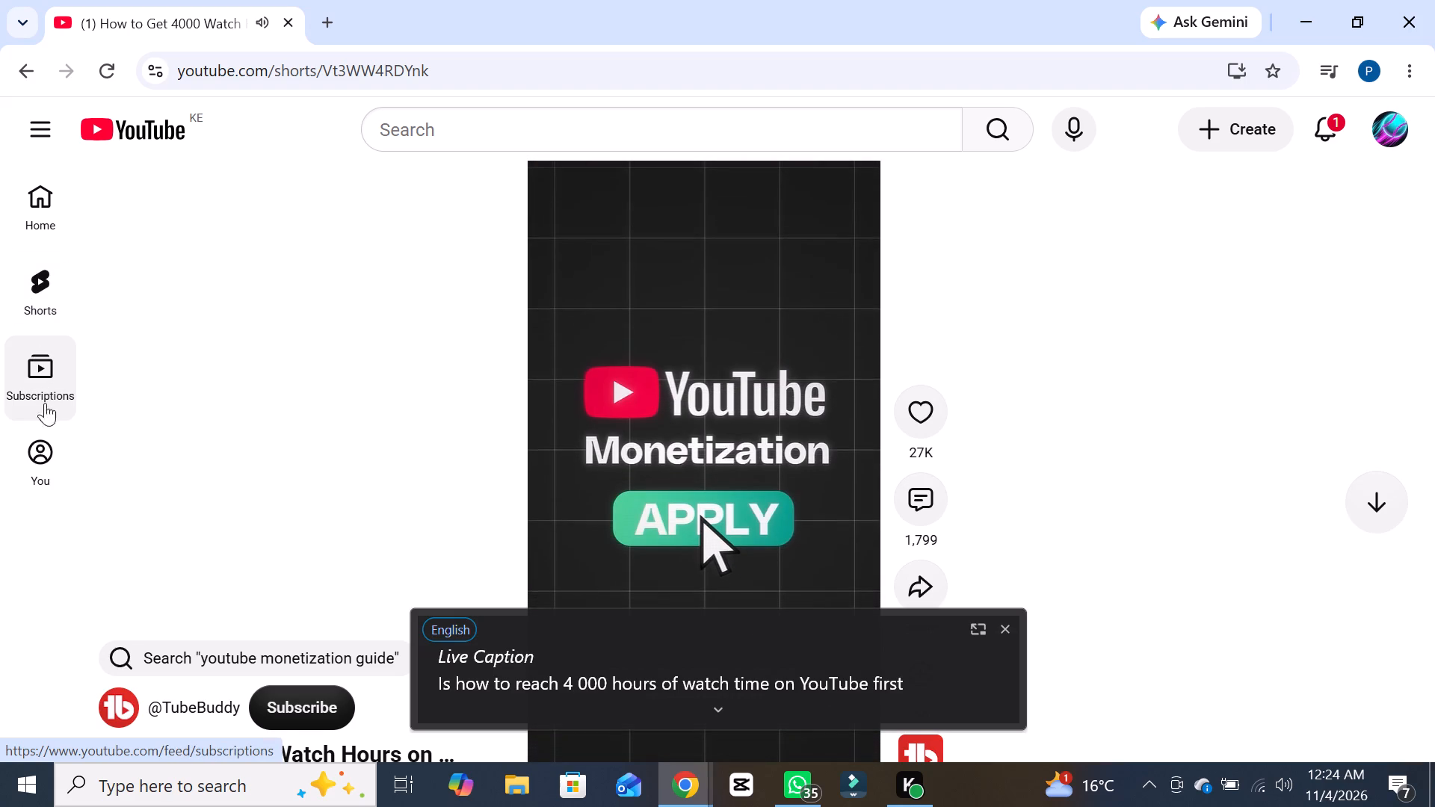
double_click(37, 443)
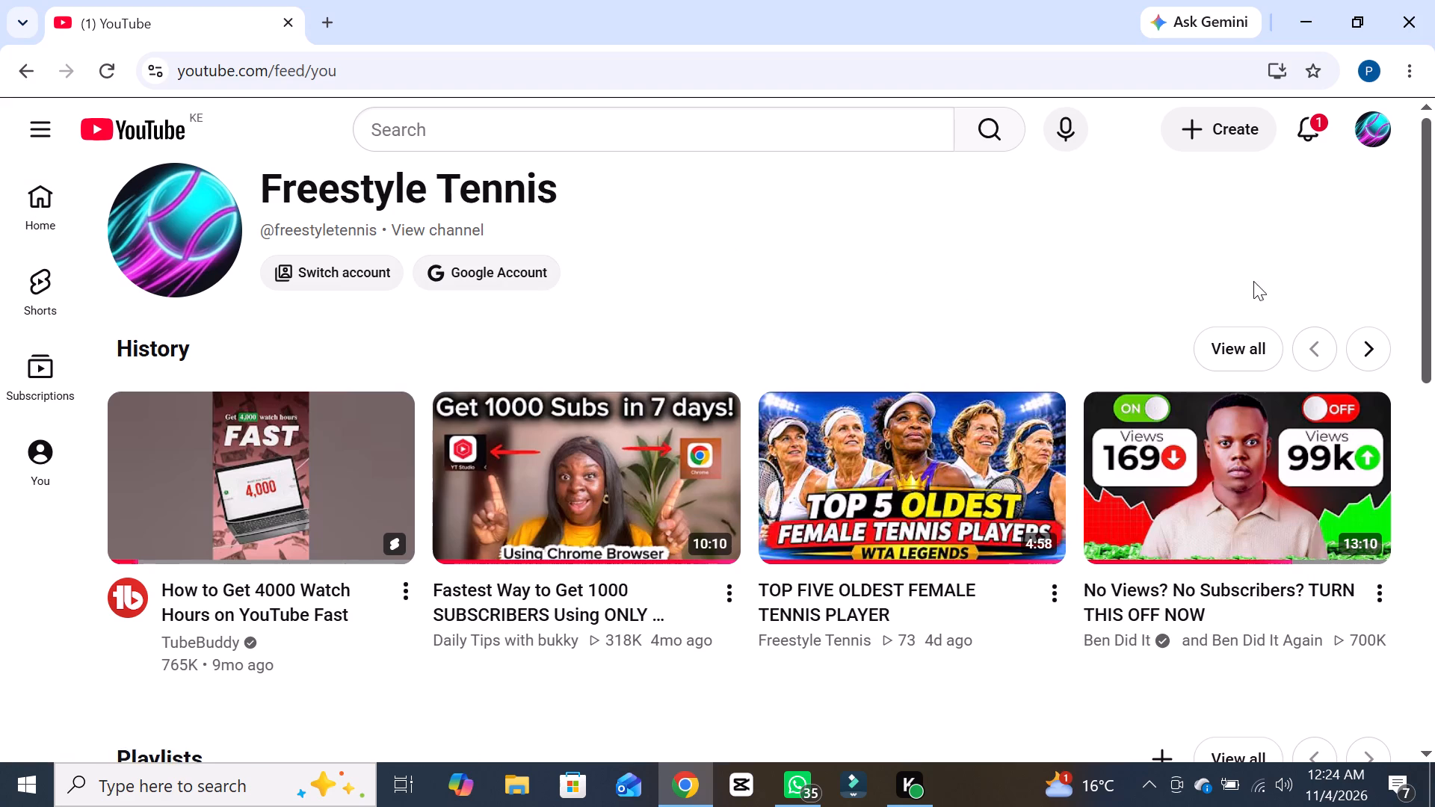
triple_click(1377, 128)
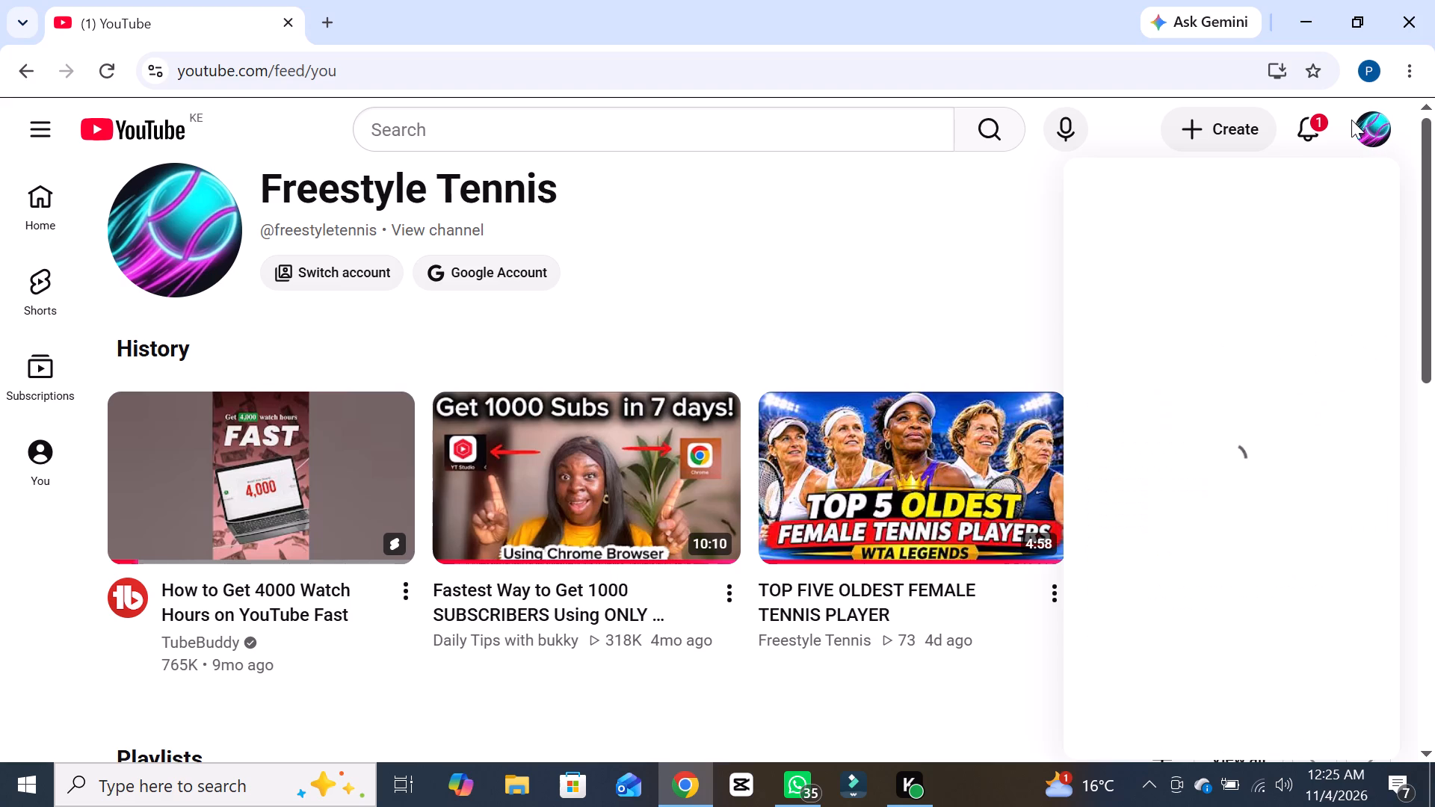
triple_click(1377, 134)
left_click(1377, 134)
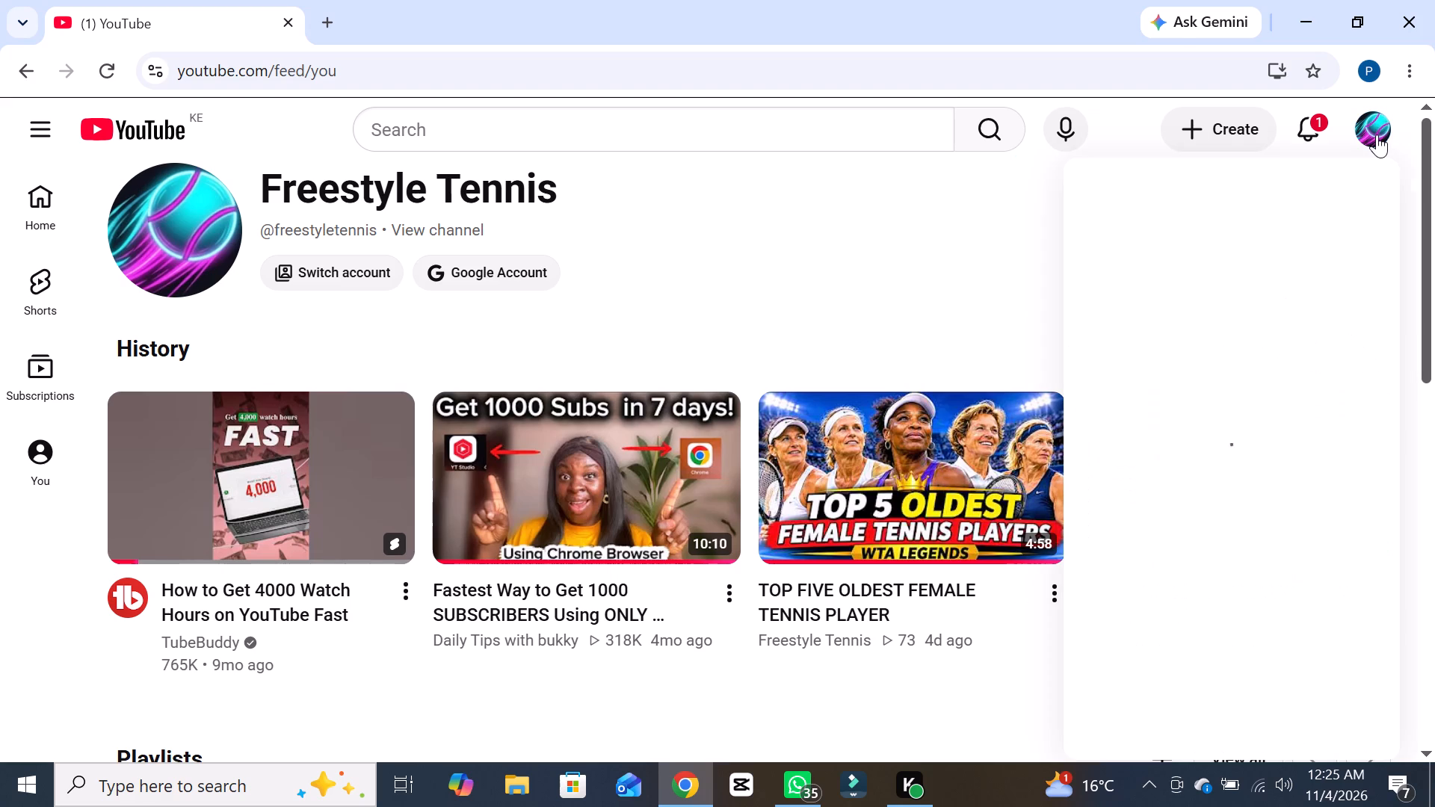
left_click(1377, 134)
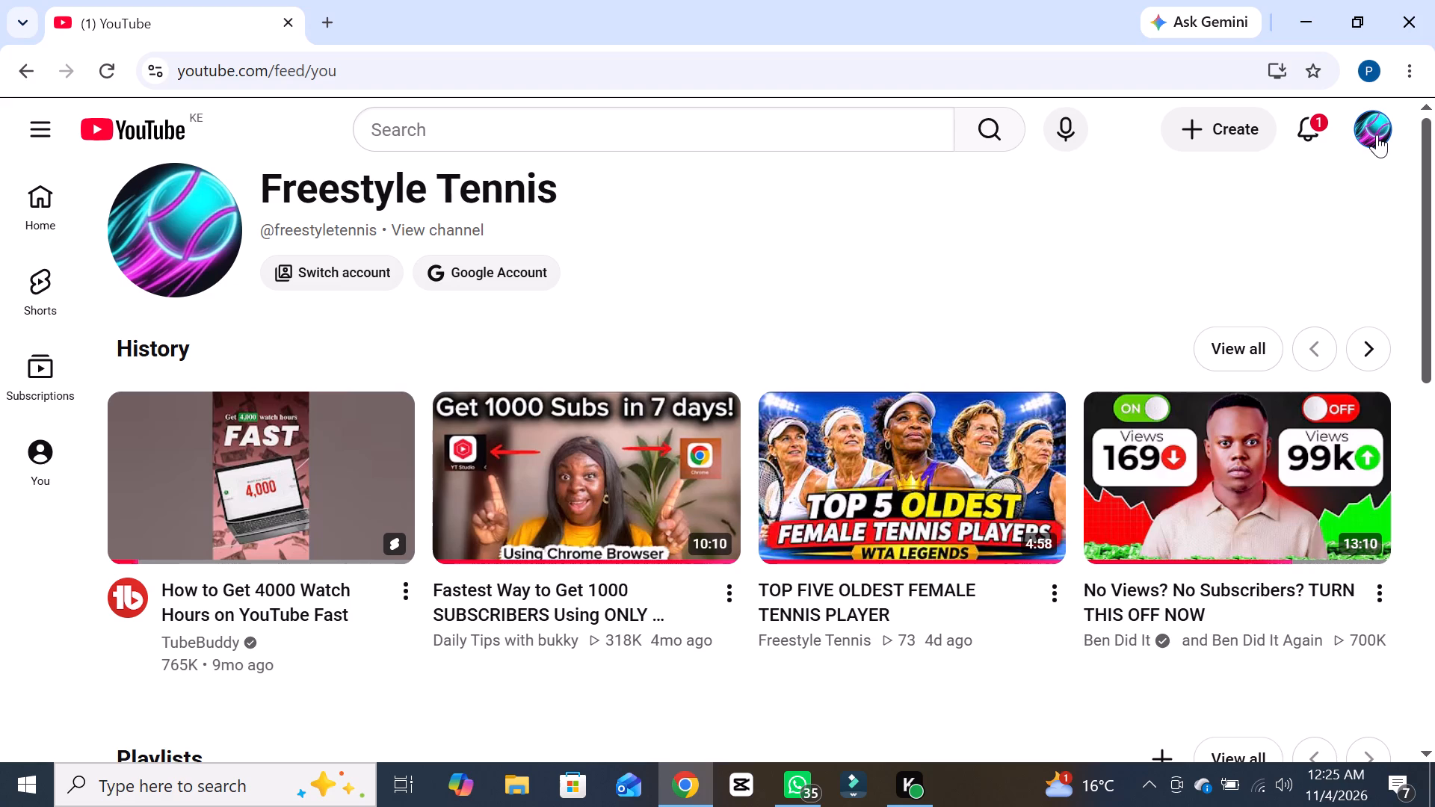
triple_click(1426, 749)
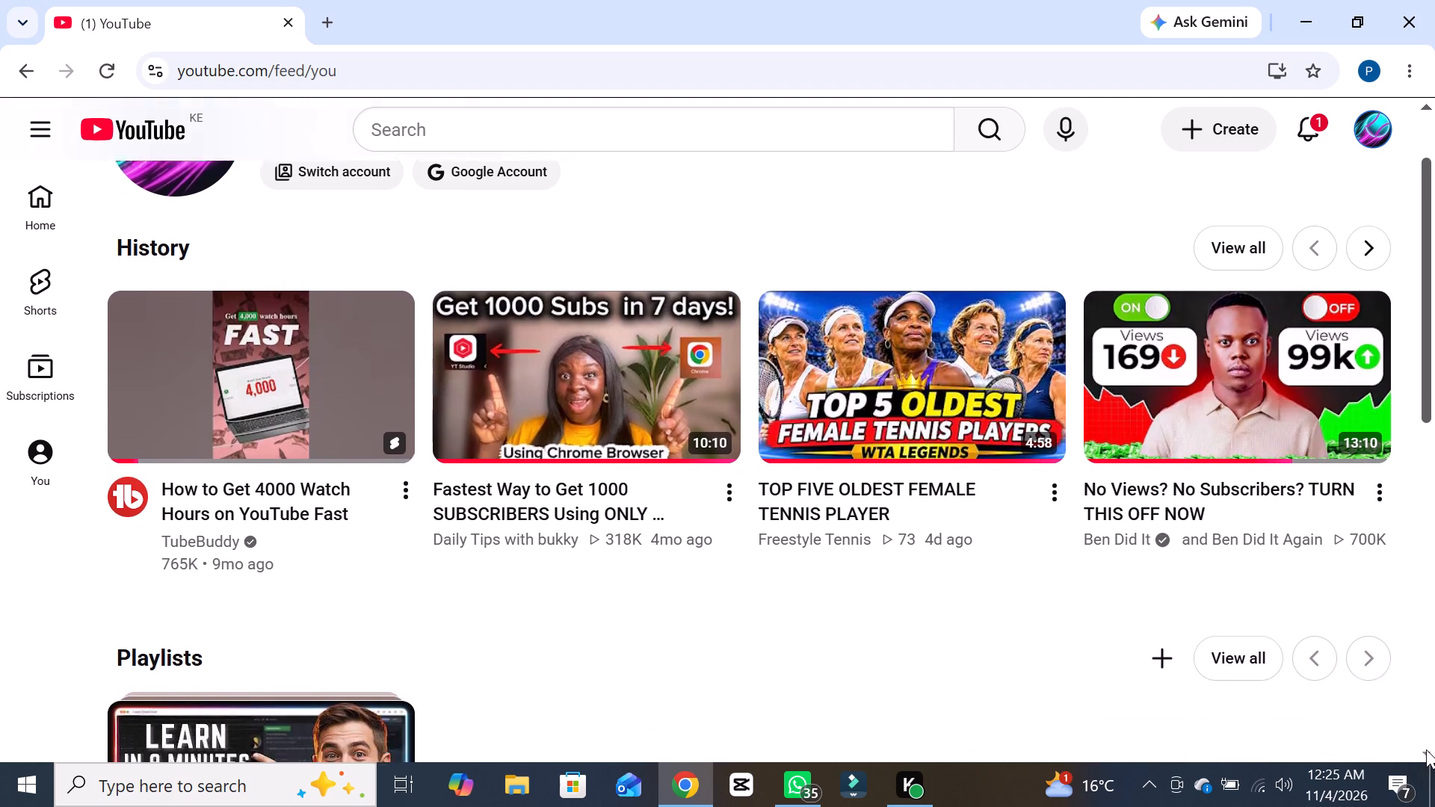
triple_click(1426, 749)
double_click(1426, 749)
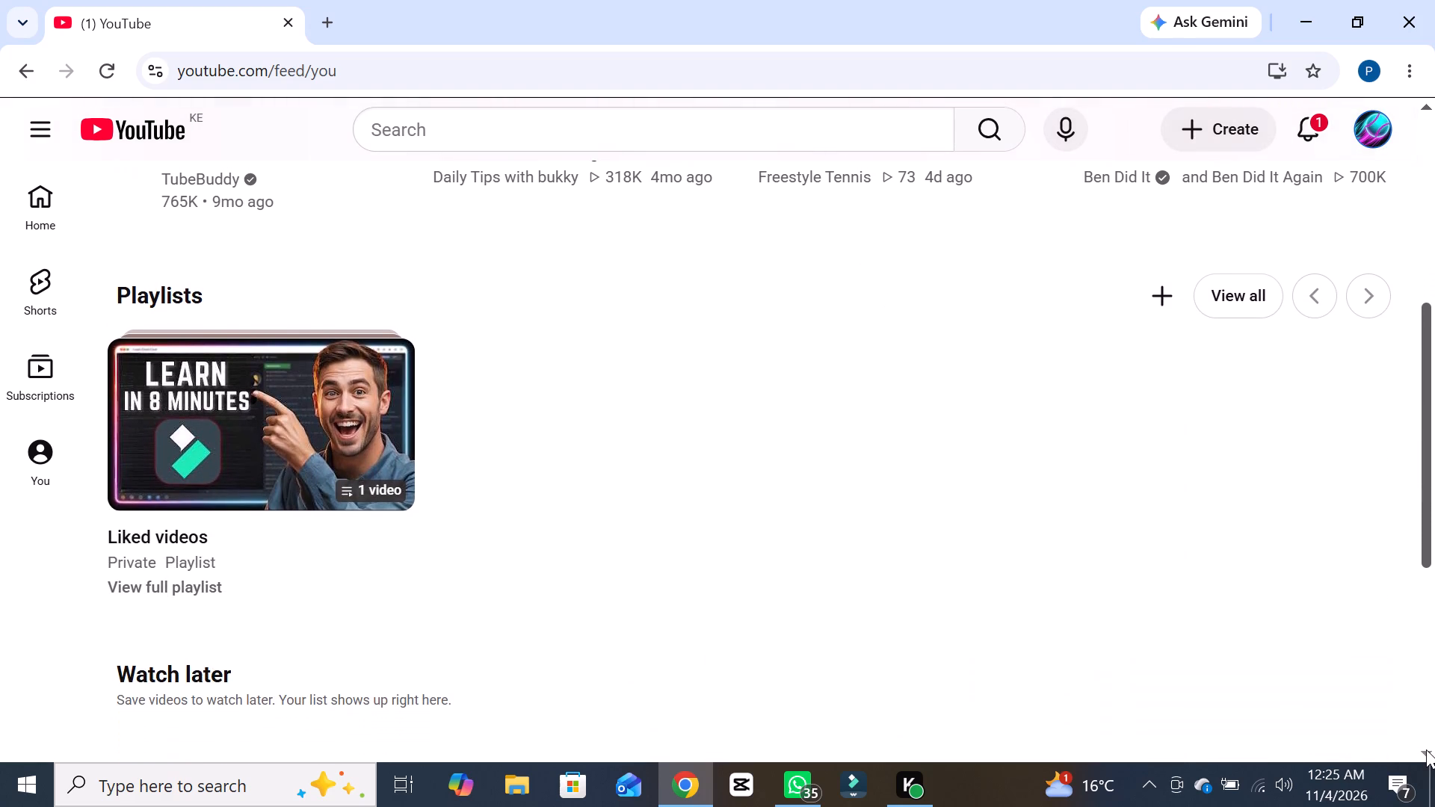
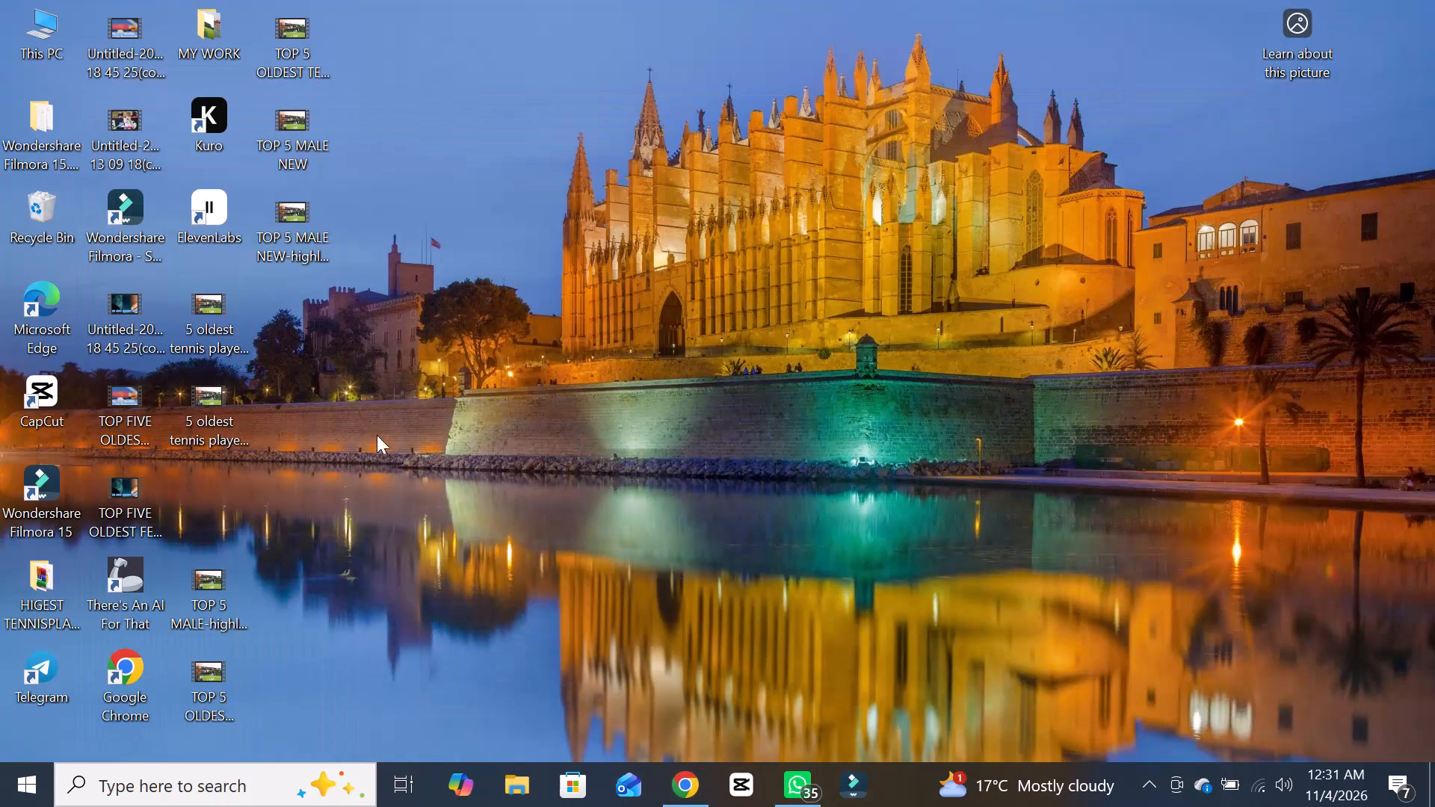
Bring up the Windows power options for ending the computer session.
left_click(29, 788)
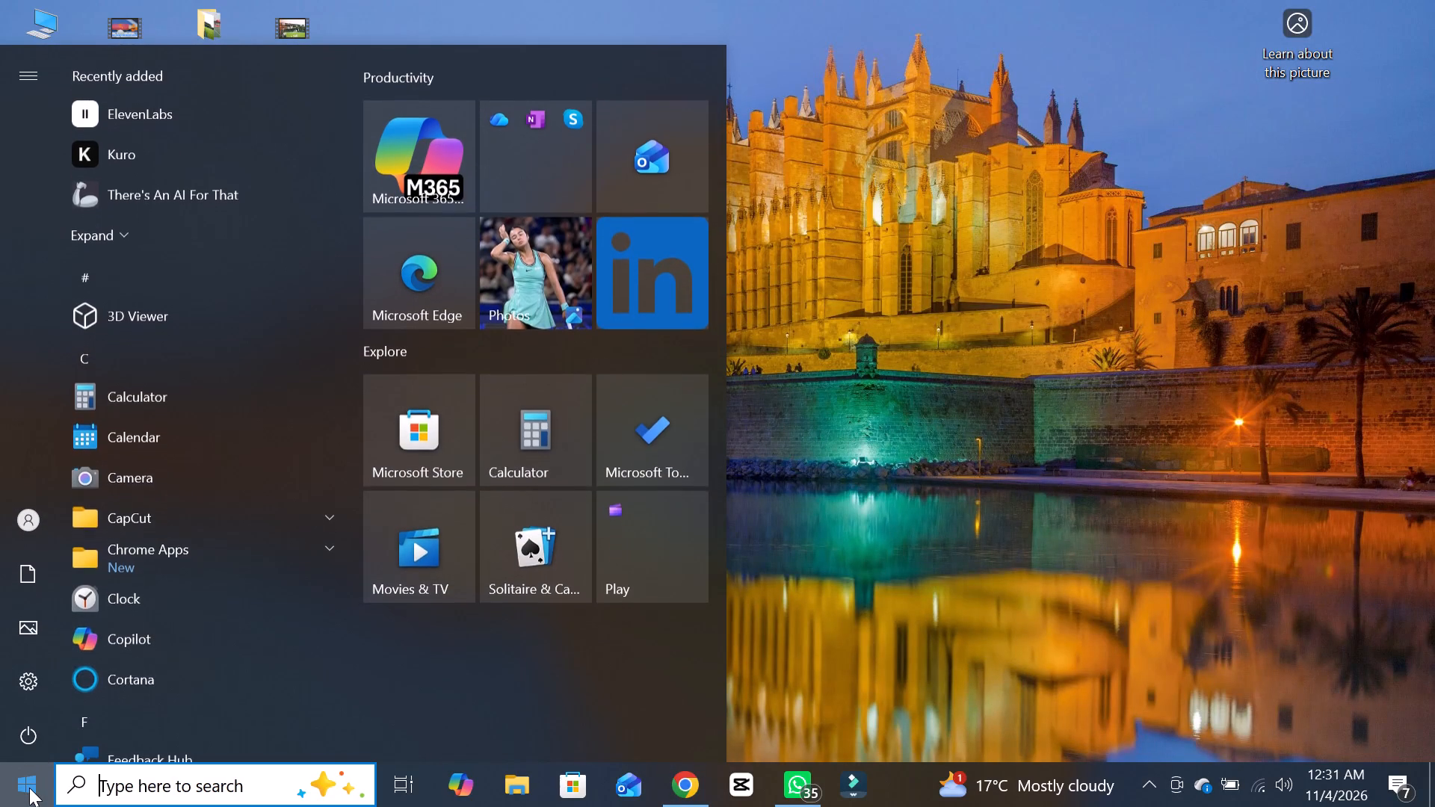
left_click(26, 732)
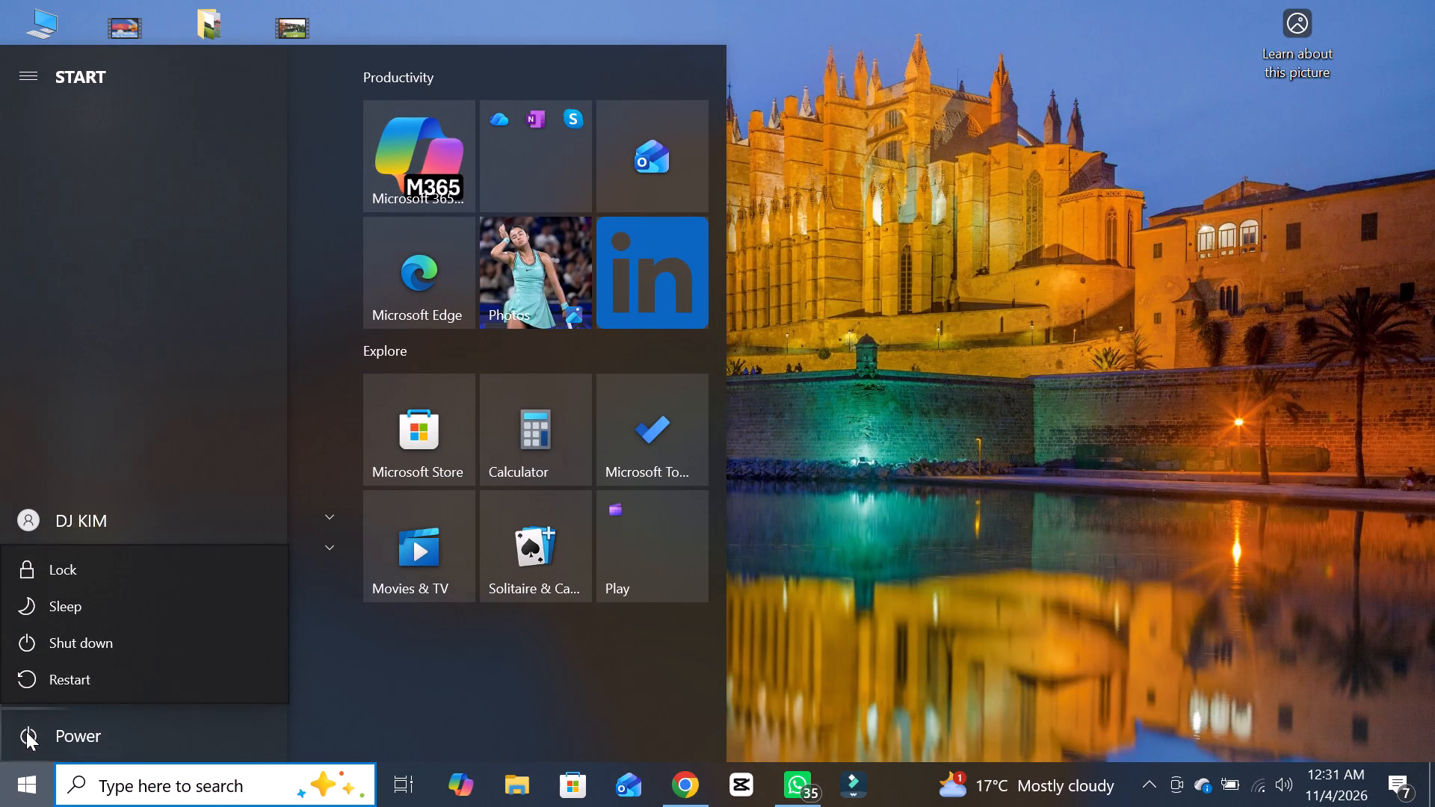